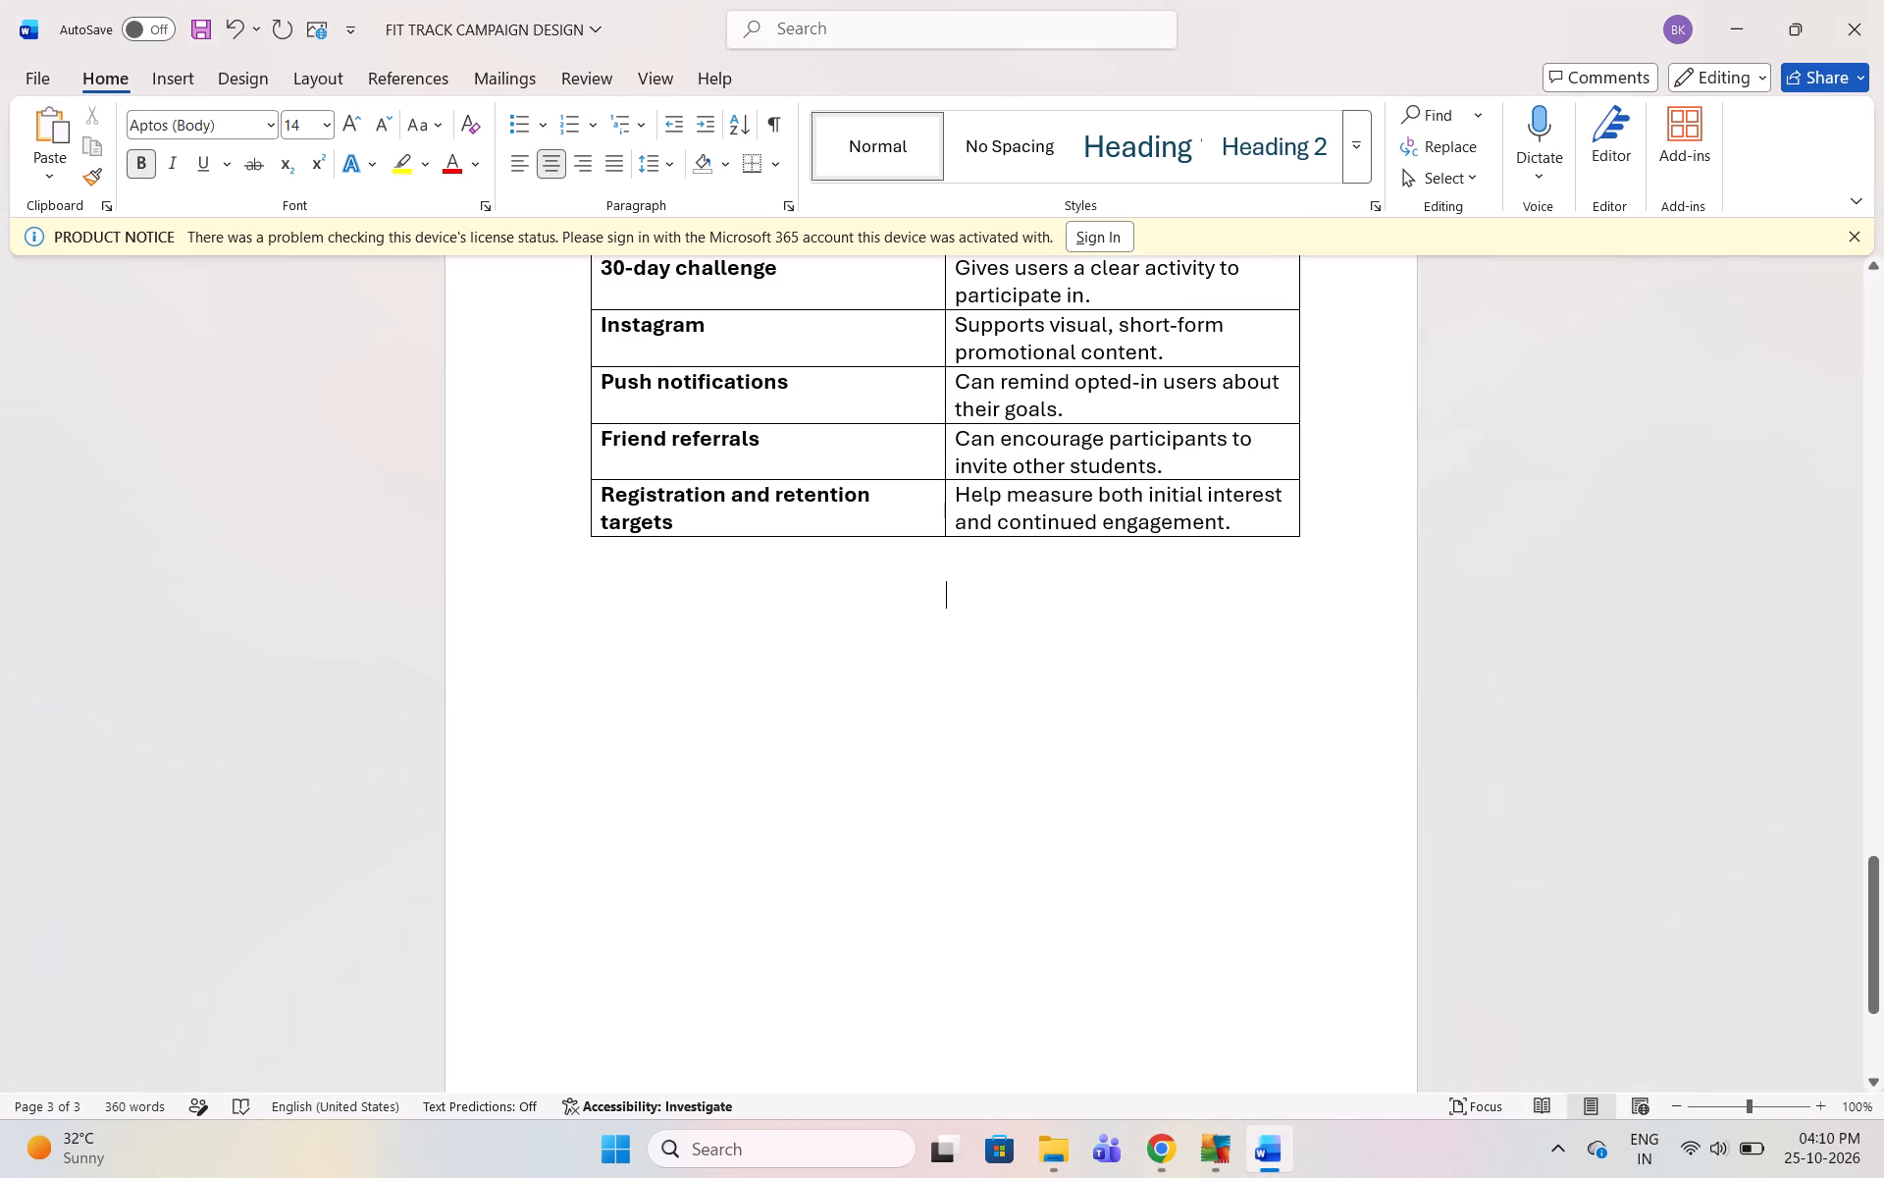
key(ctrl+v)
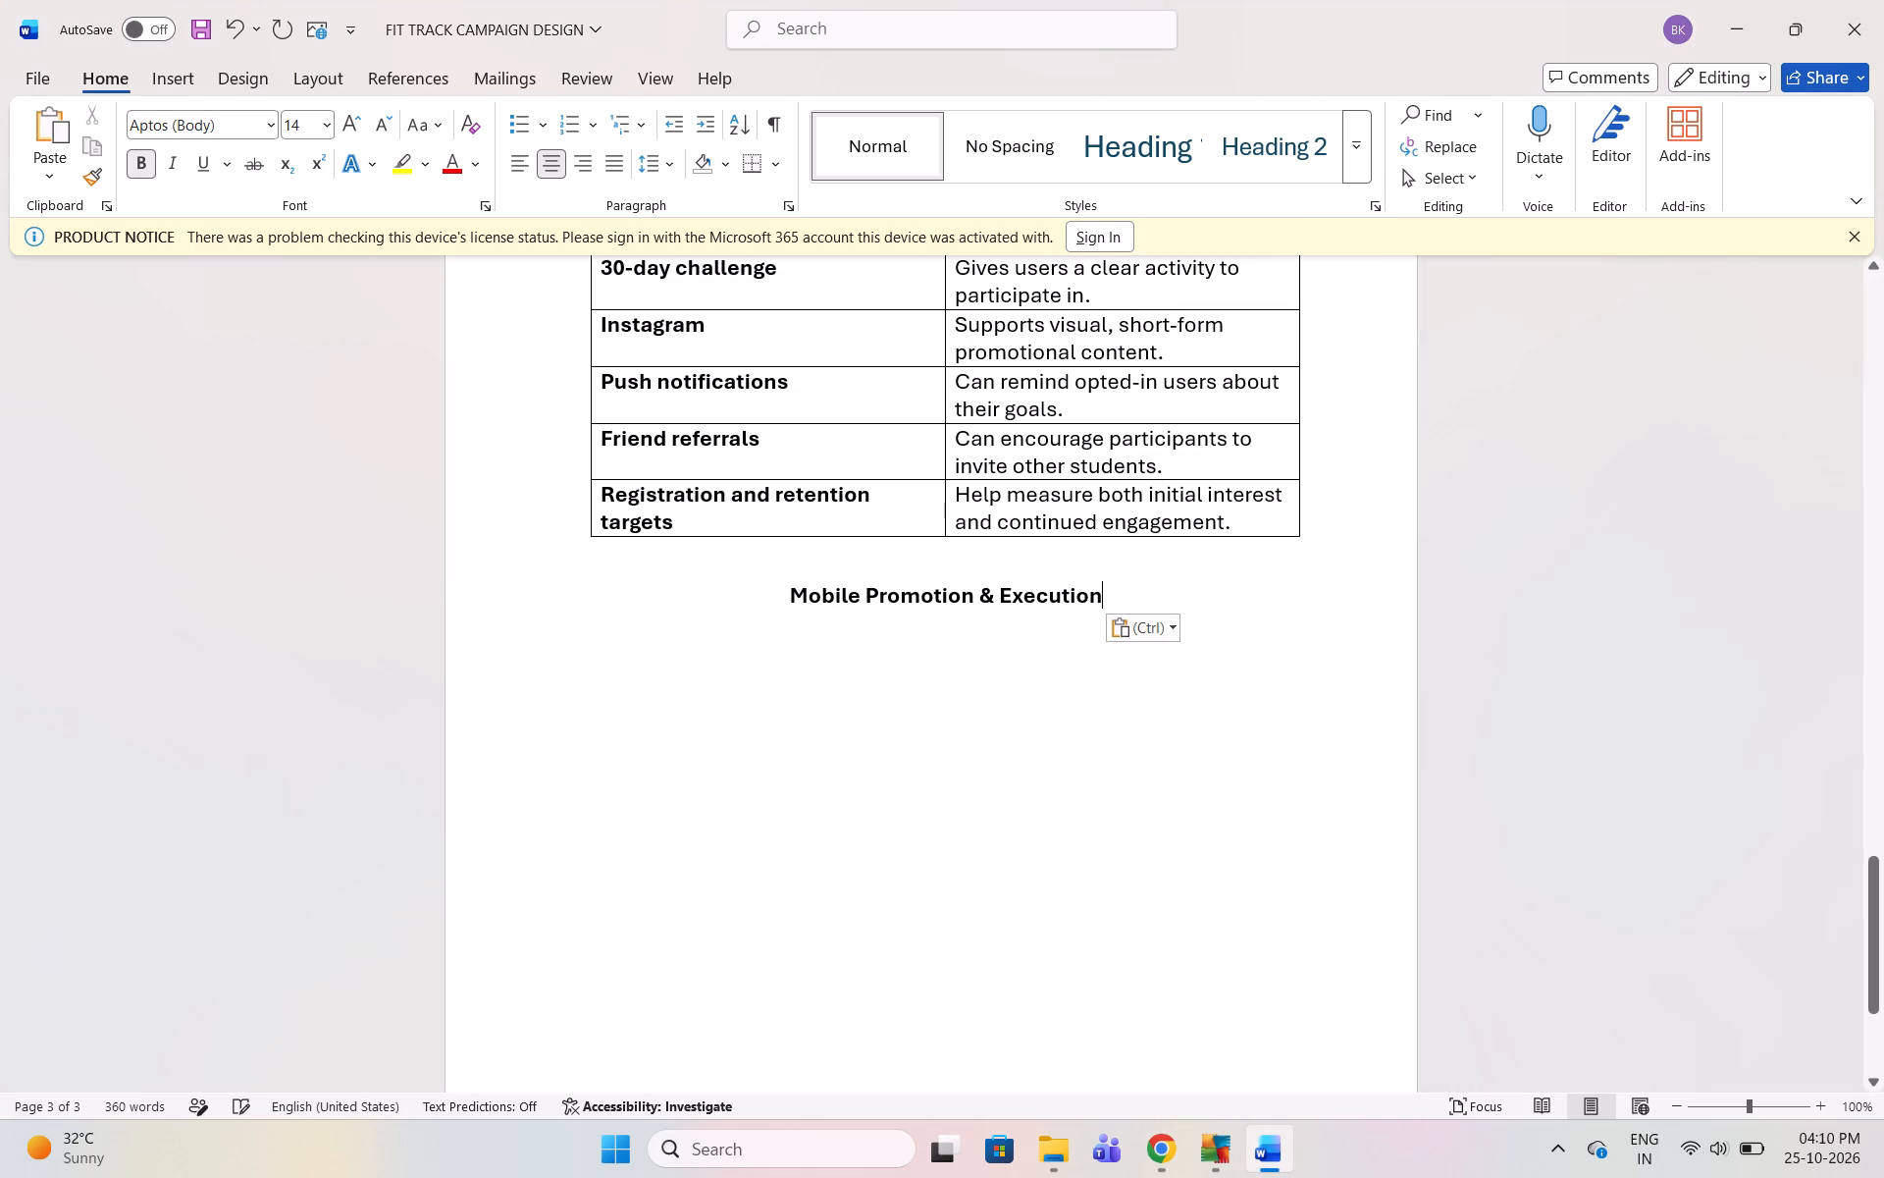
Format the Mobile Promotion & Execution heading as centred, underlined text at 24 pt.
drag(790, 587, 1002, 606)
drag(1061, 606, 1085, 606)
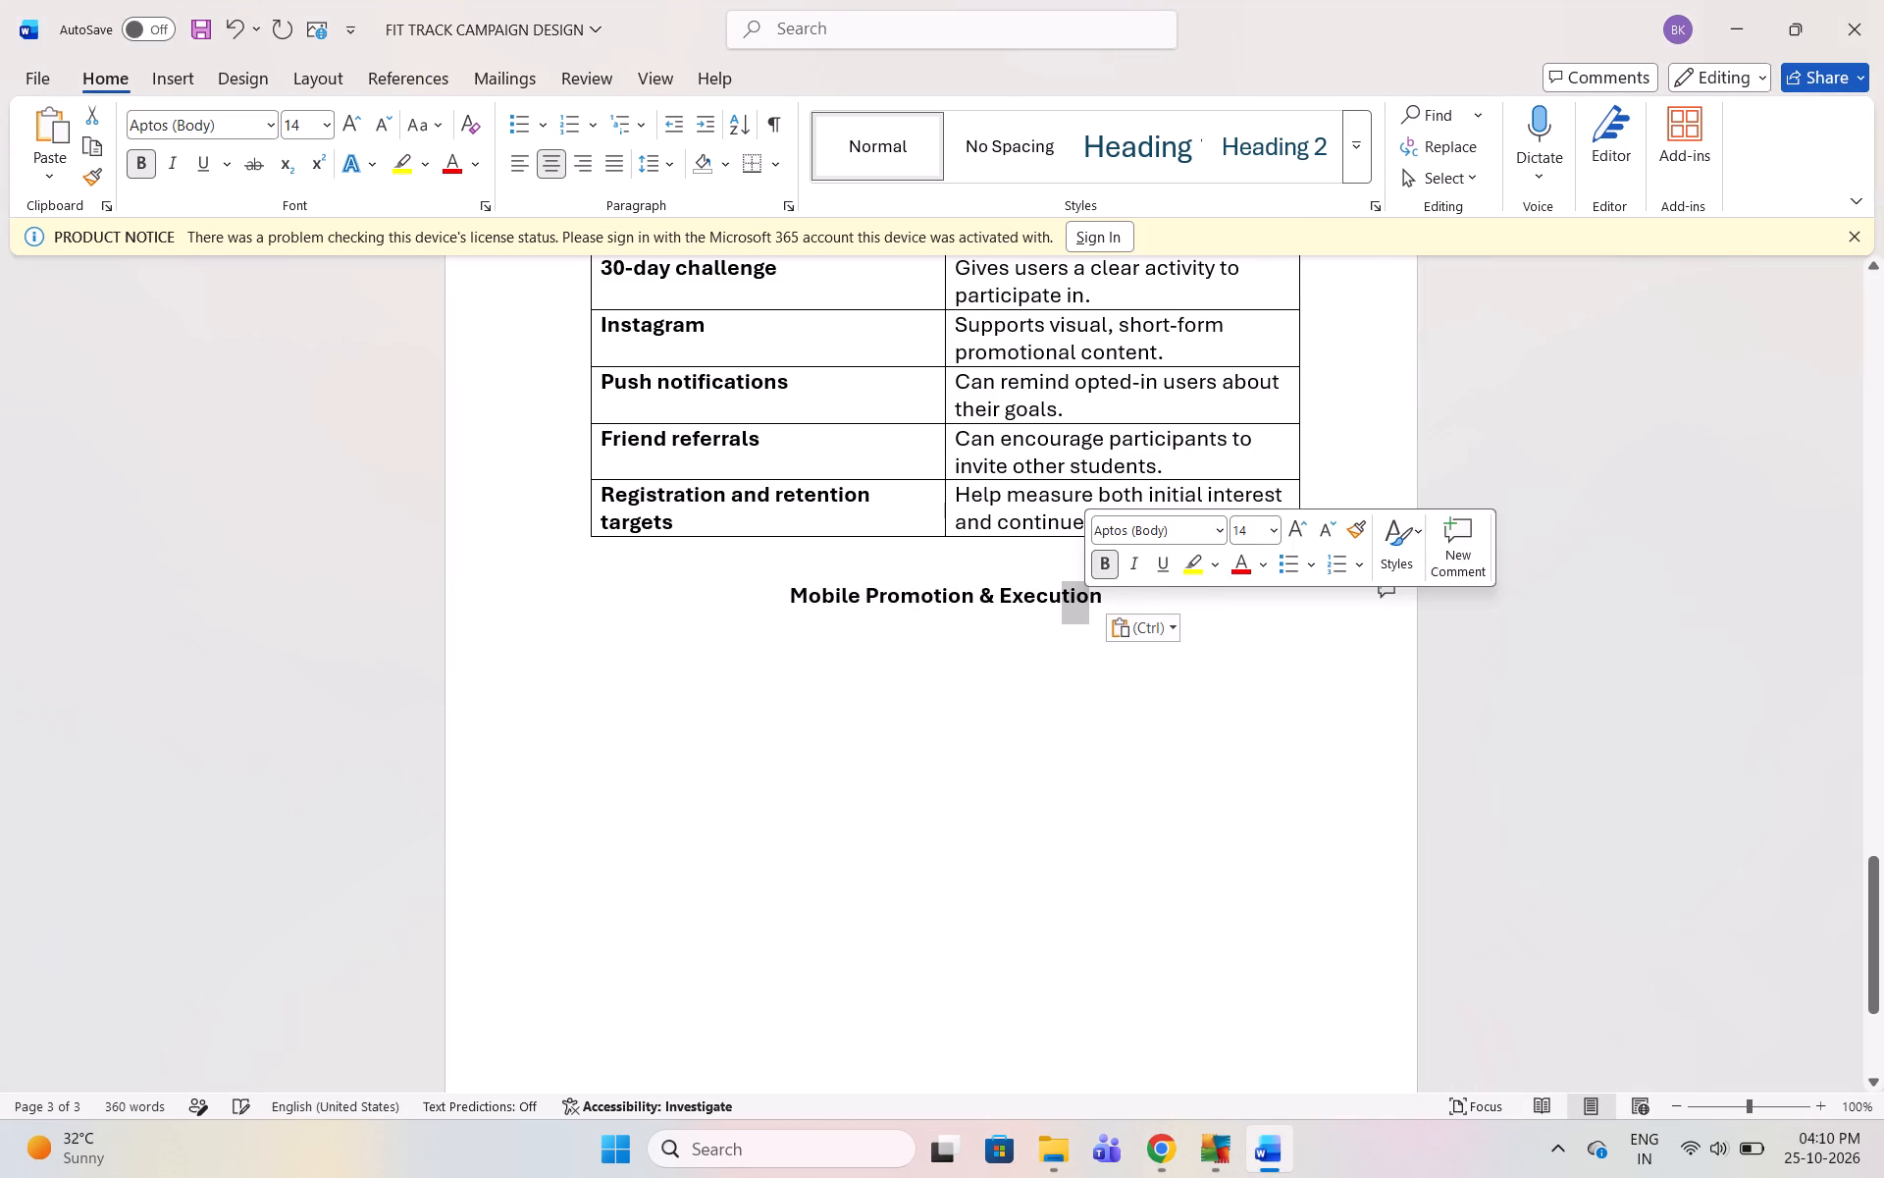
drag(1112, 593, 798, 564)
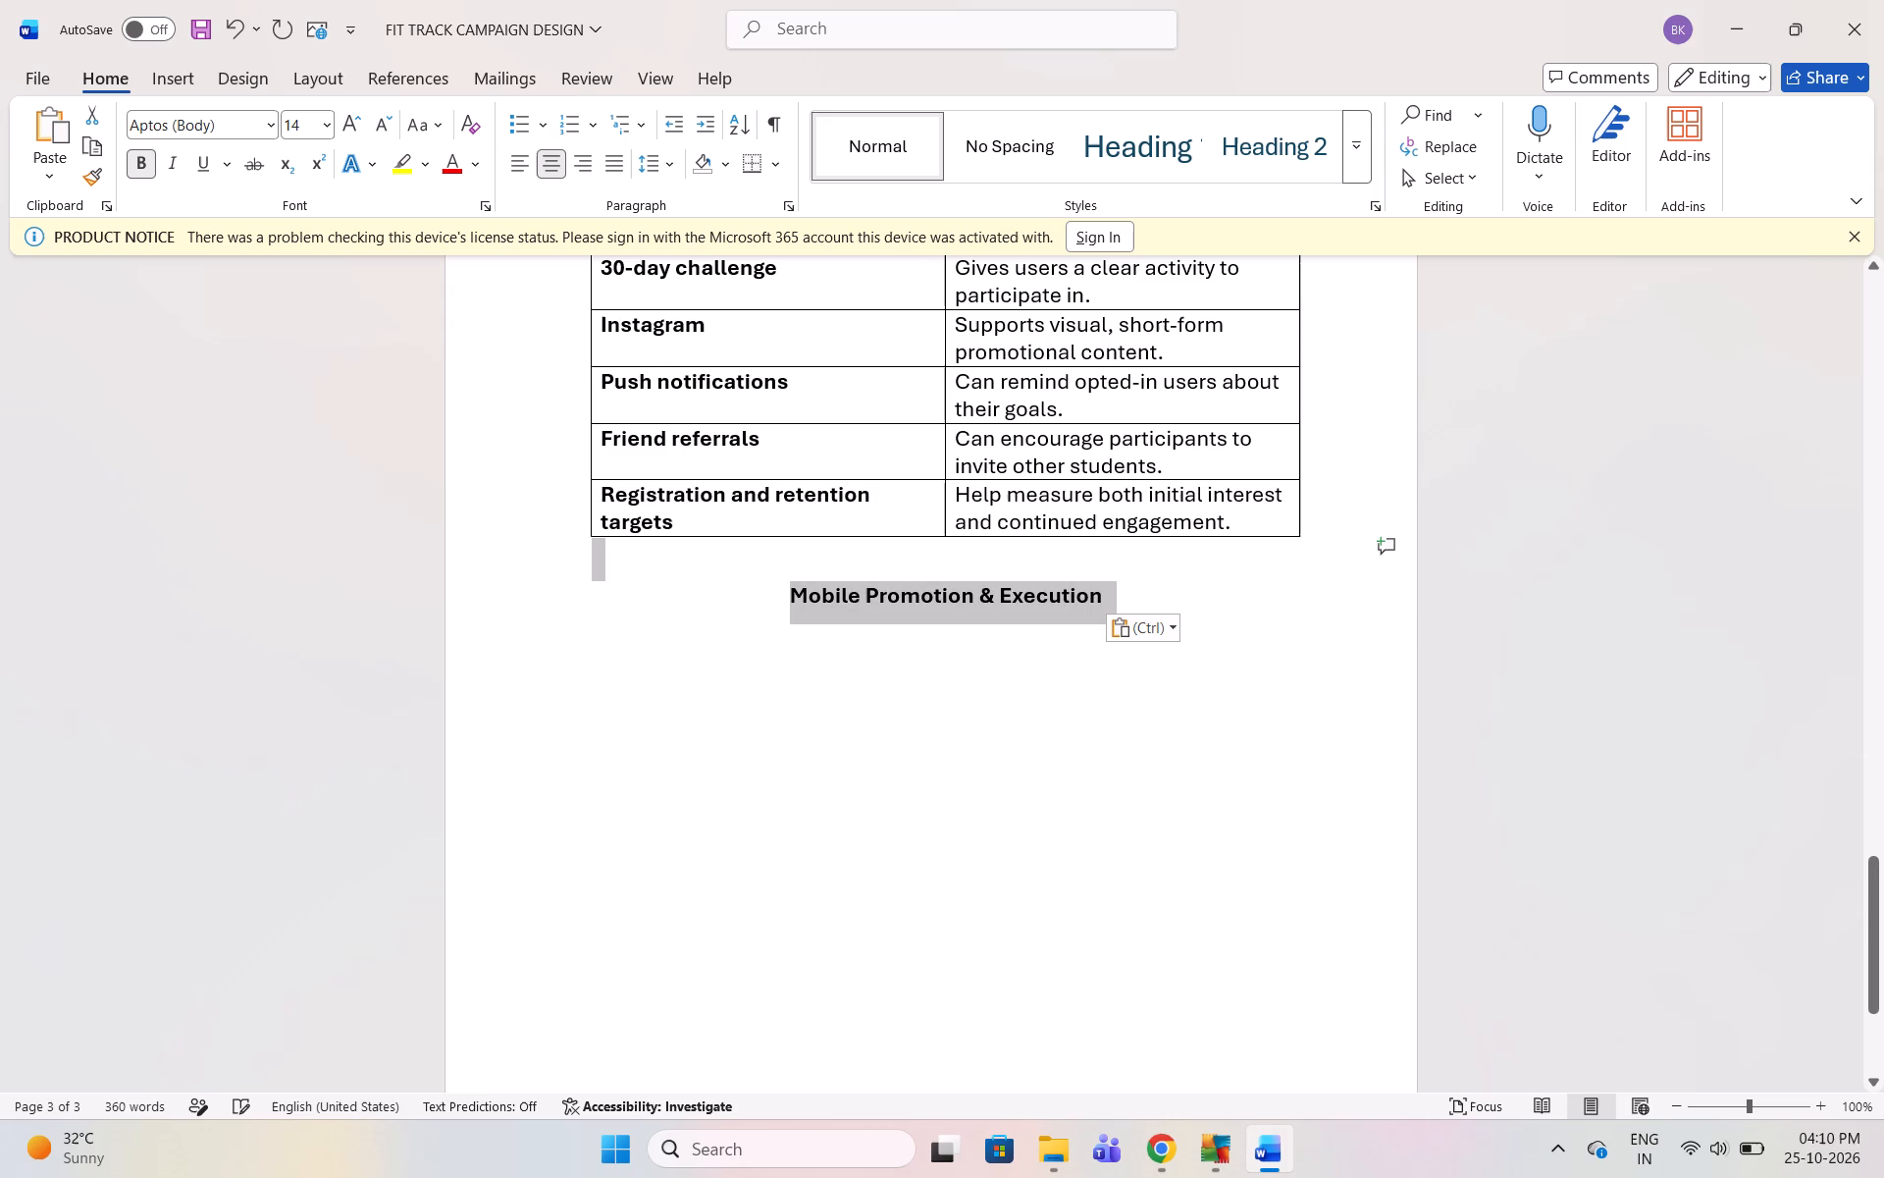
drag(798, 564, 793, 603)
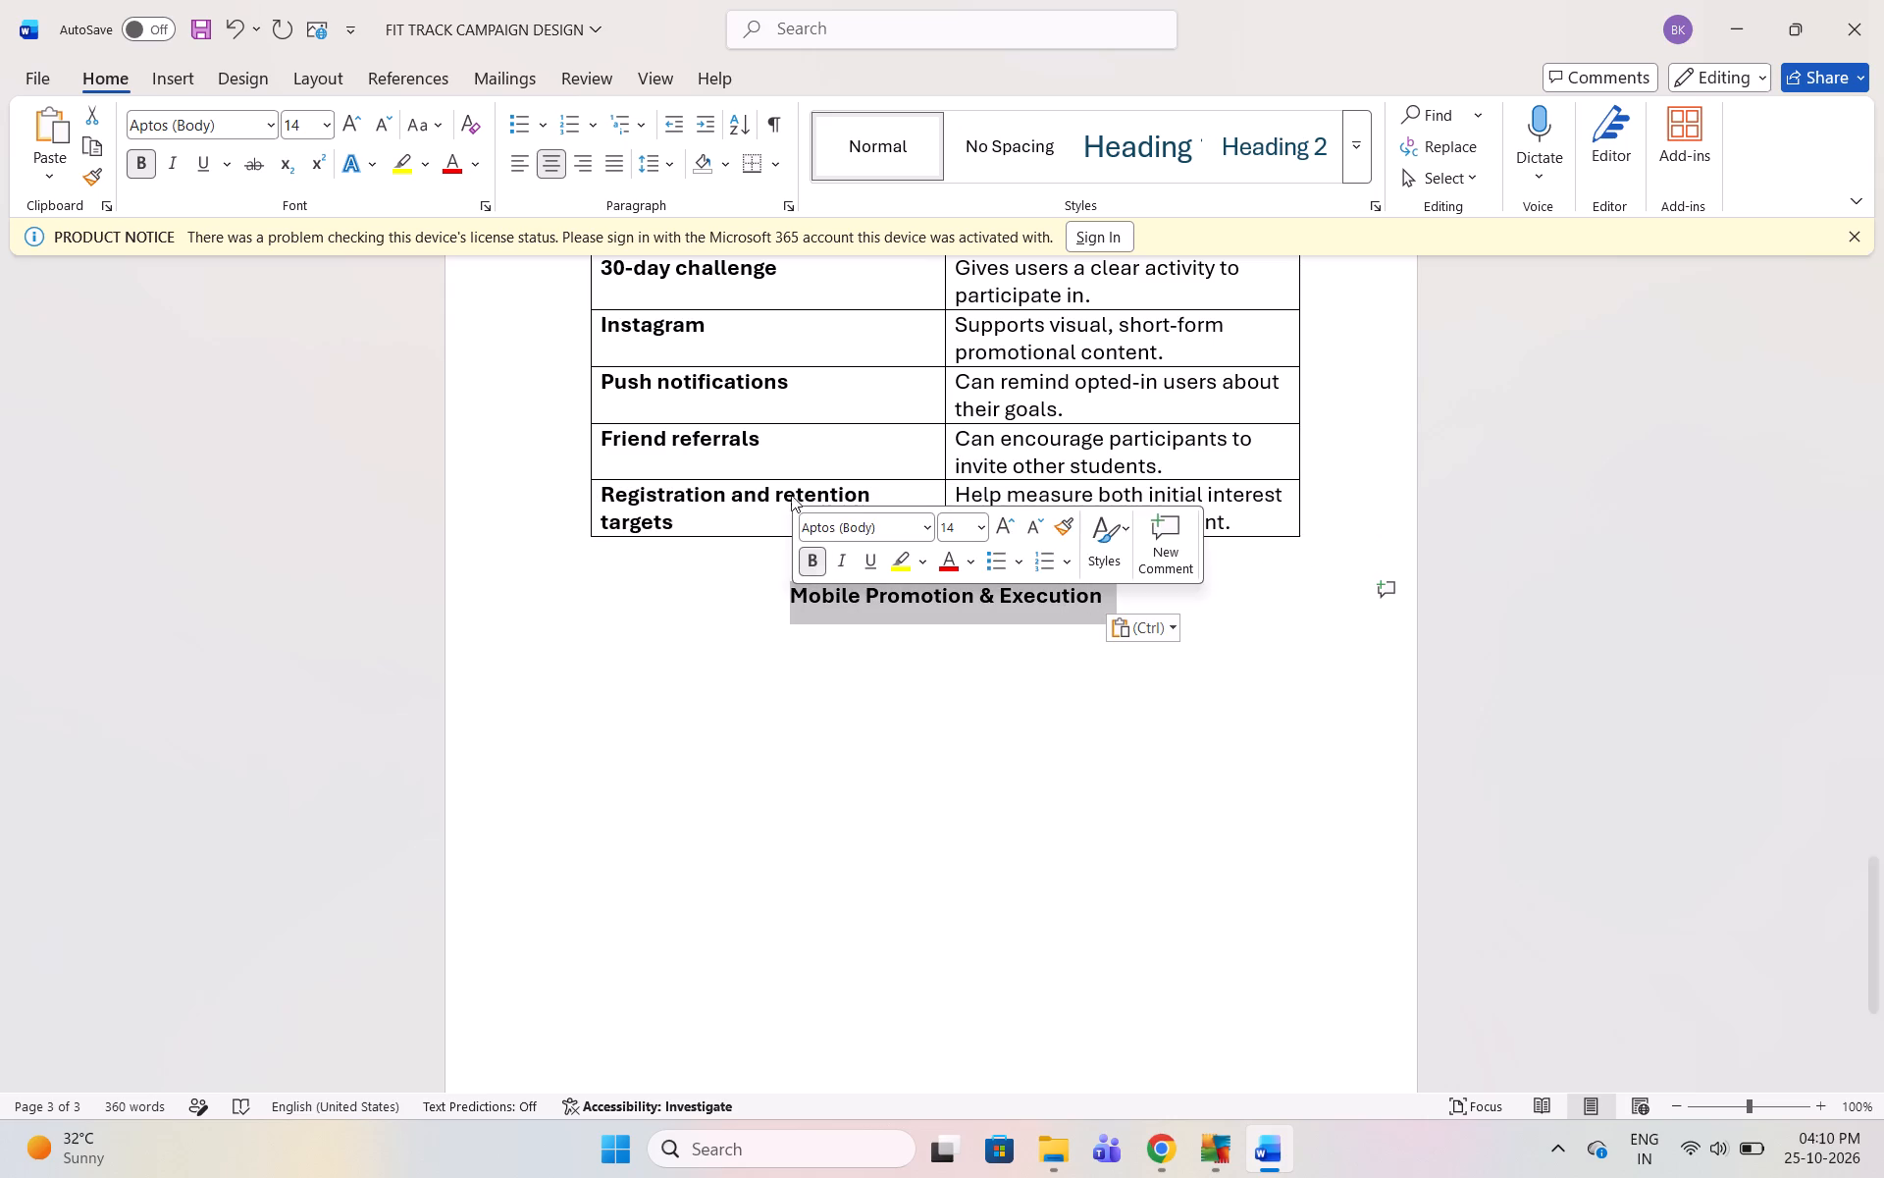
click(519, 160)
click(547, 169)
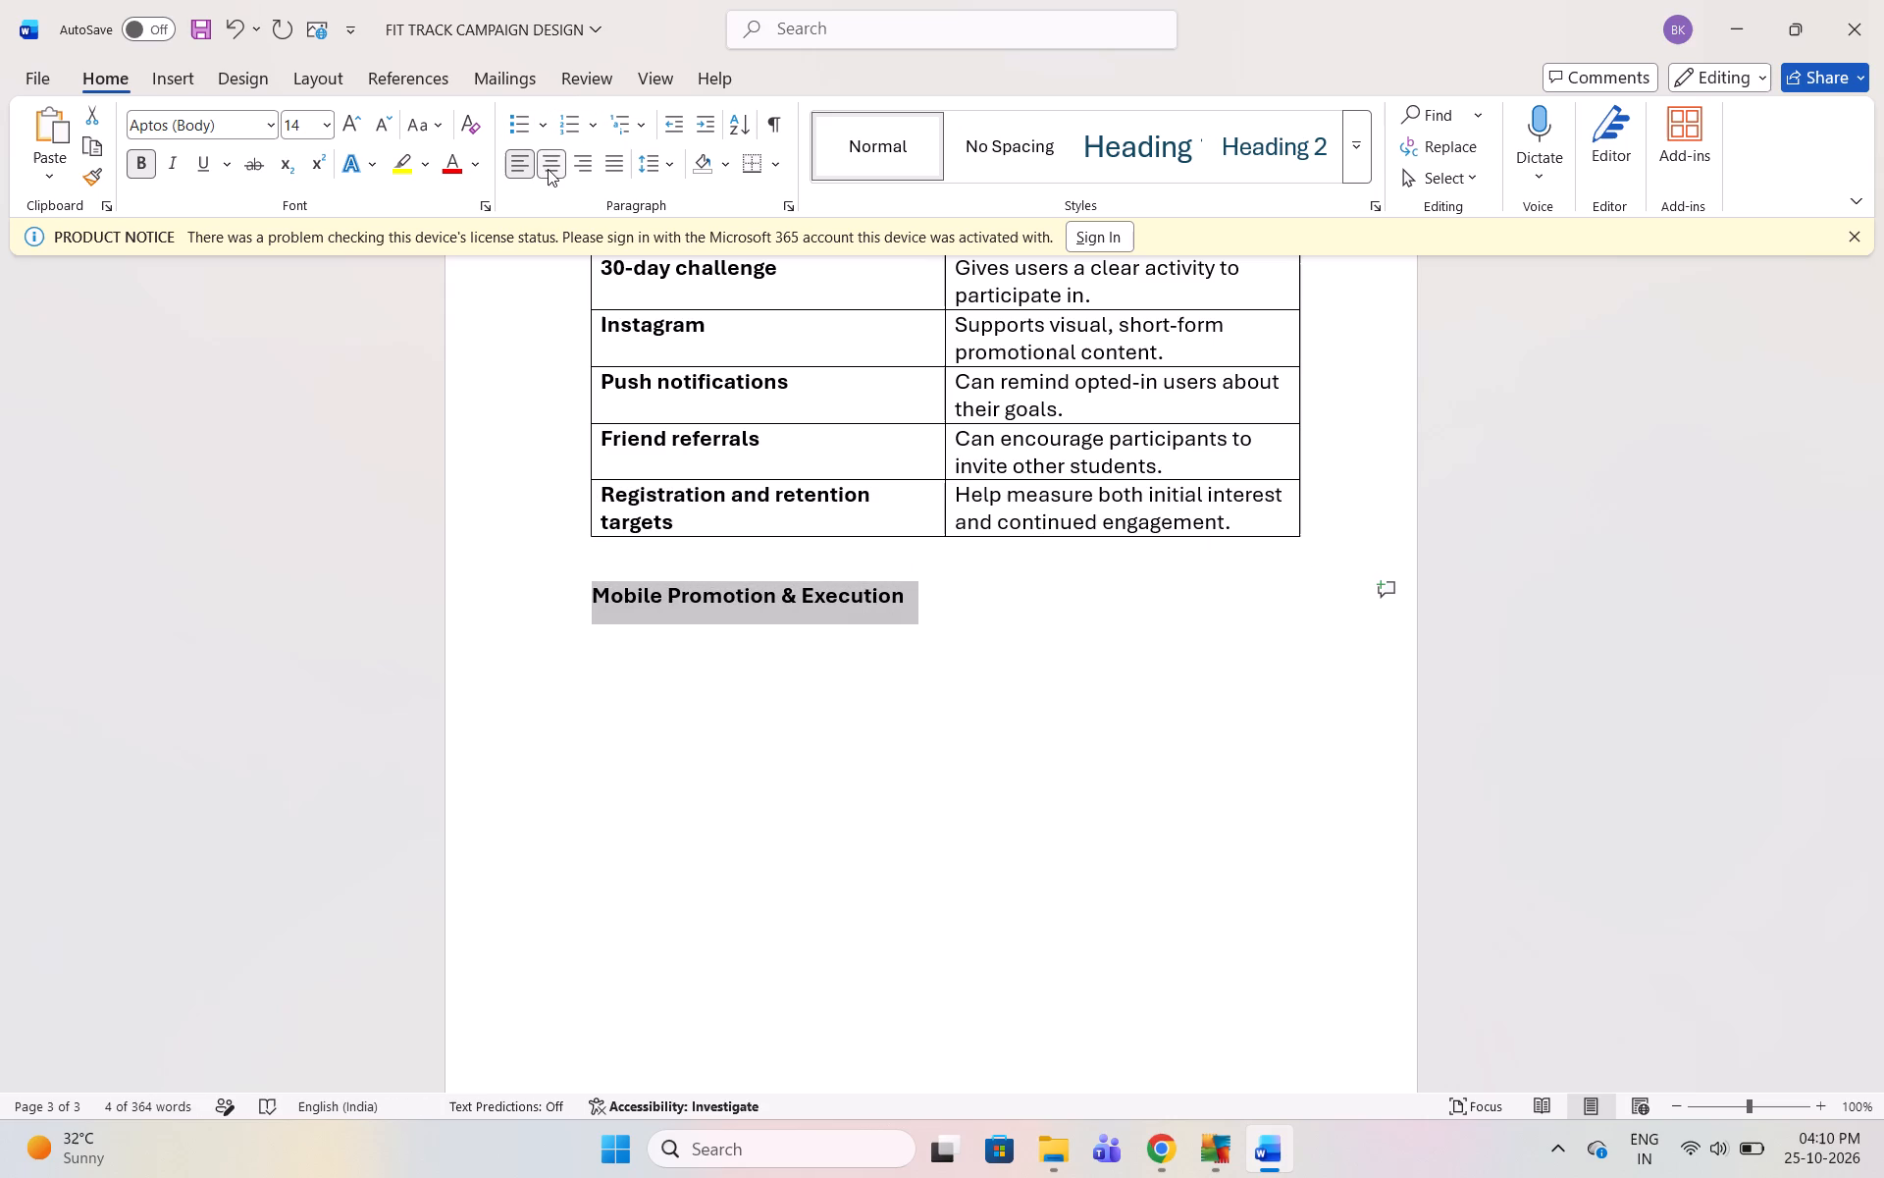
click(548, 169)
click(548, 169)
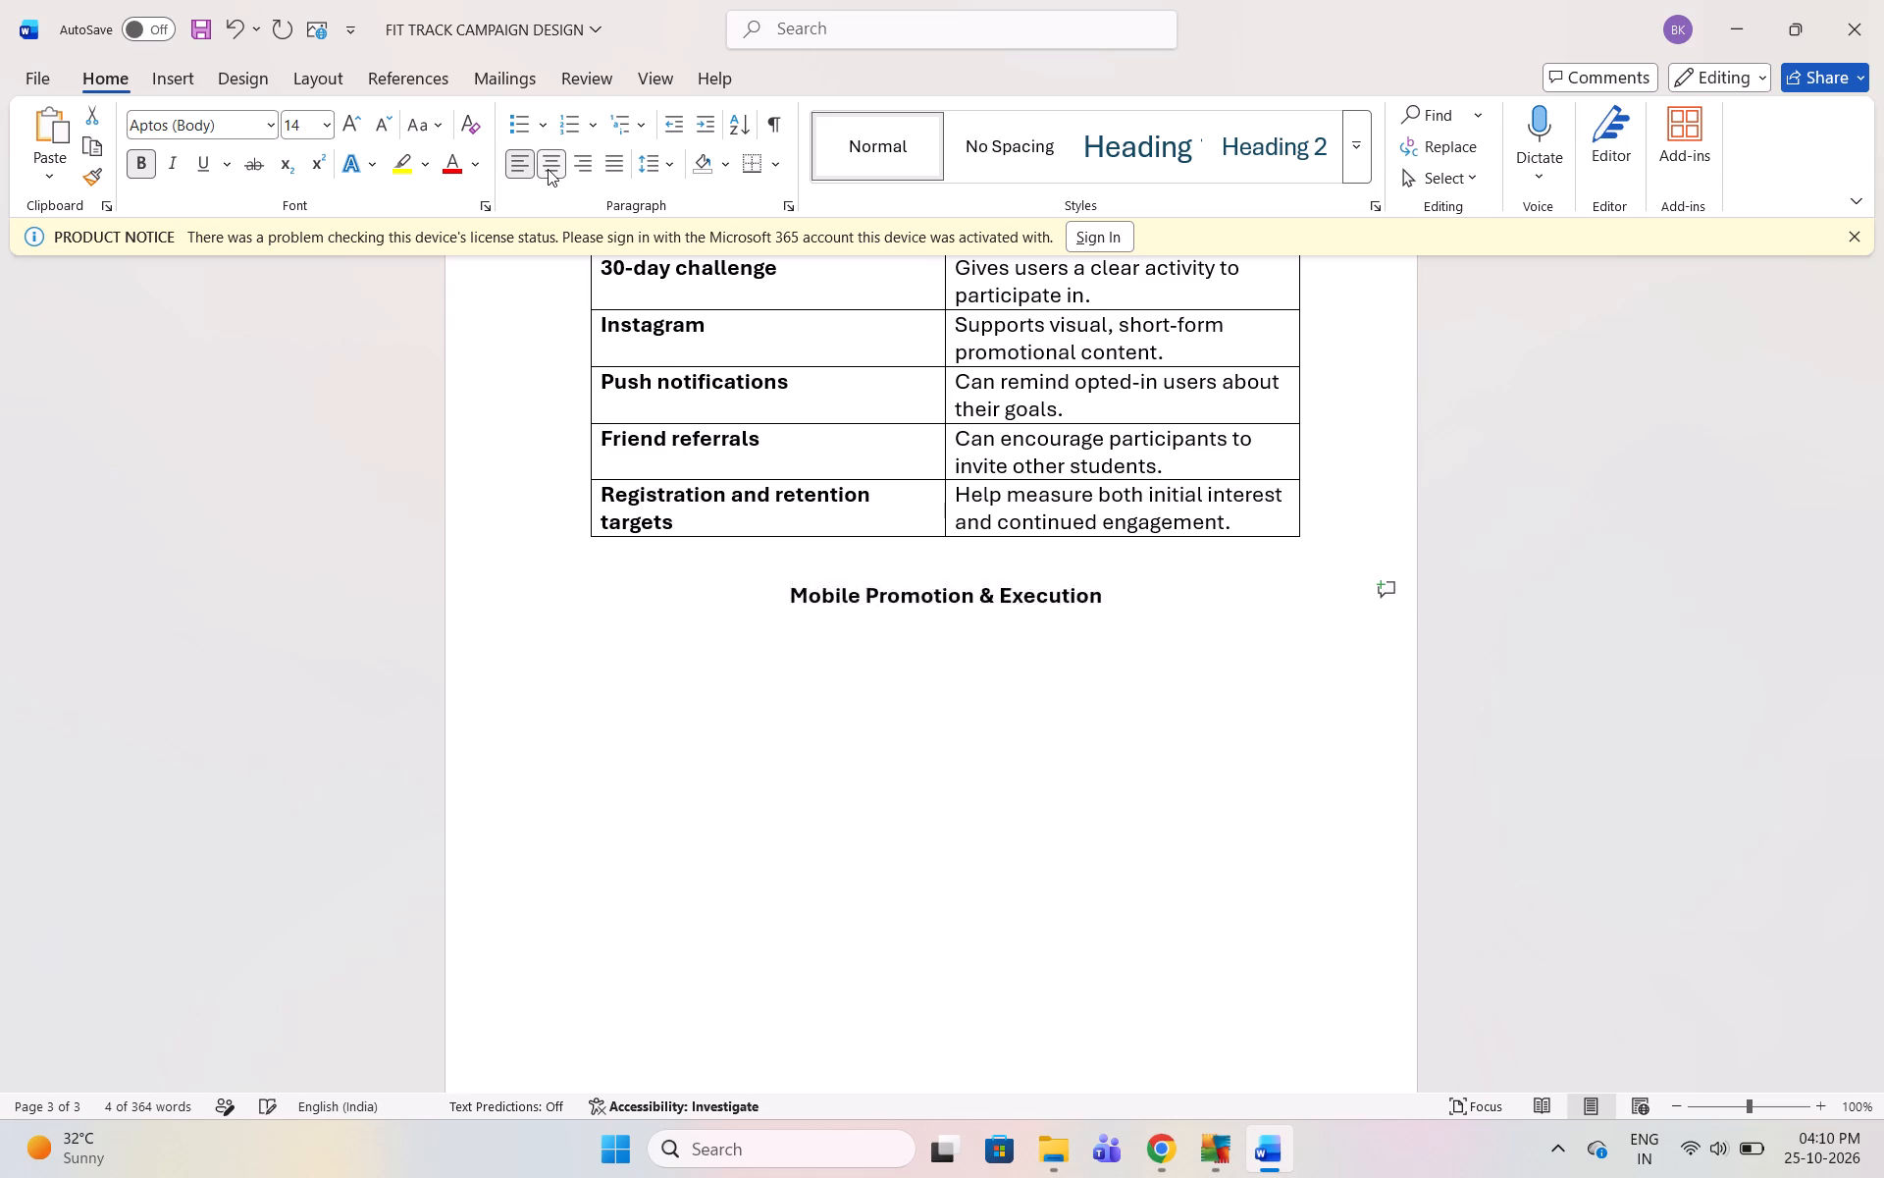
click(333, 118)
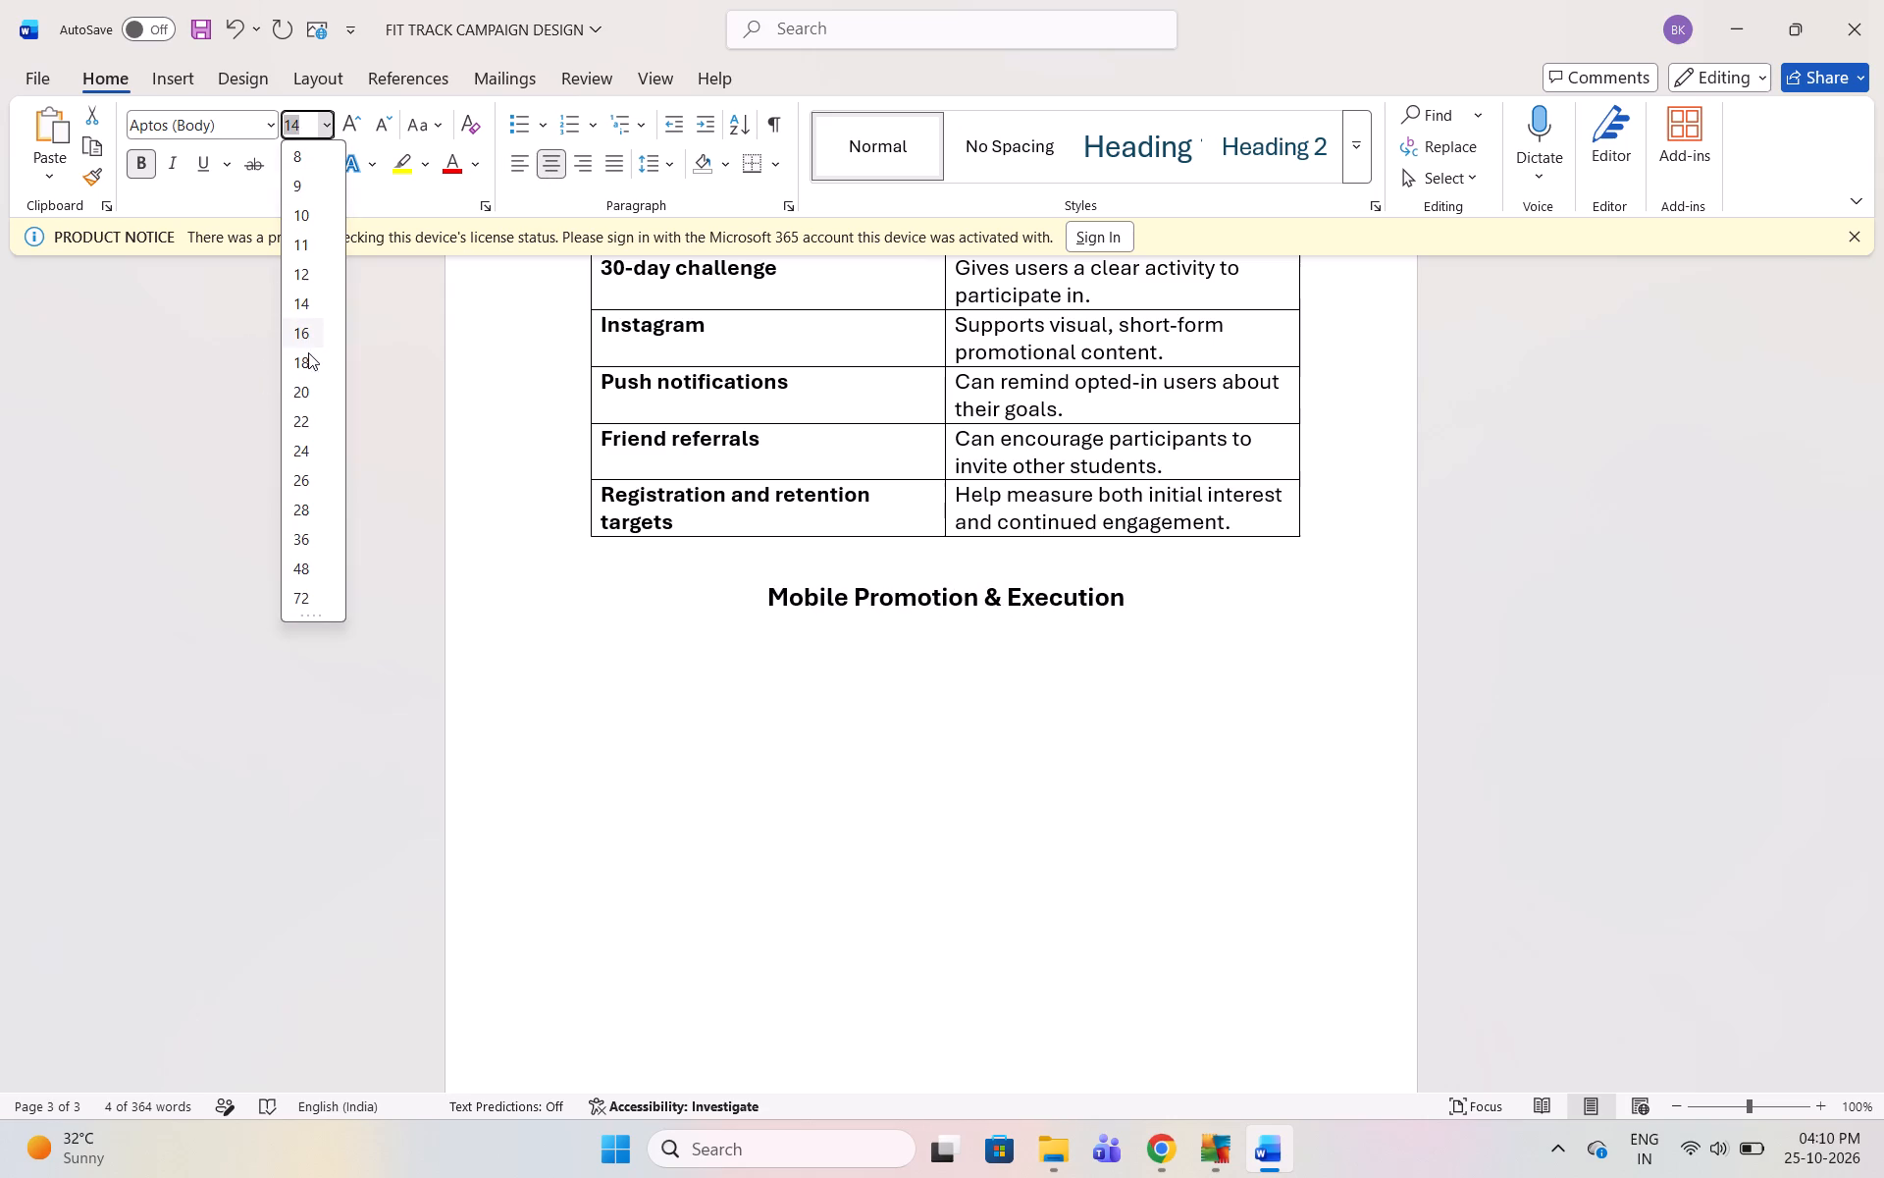
click(291, 443)
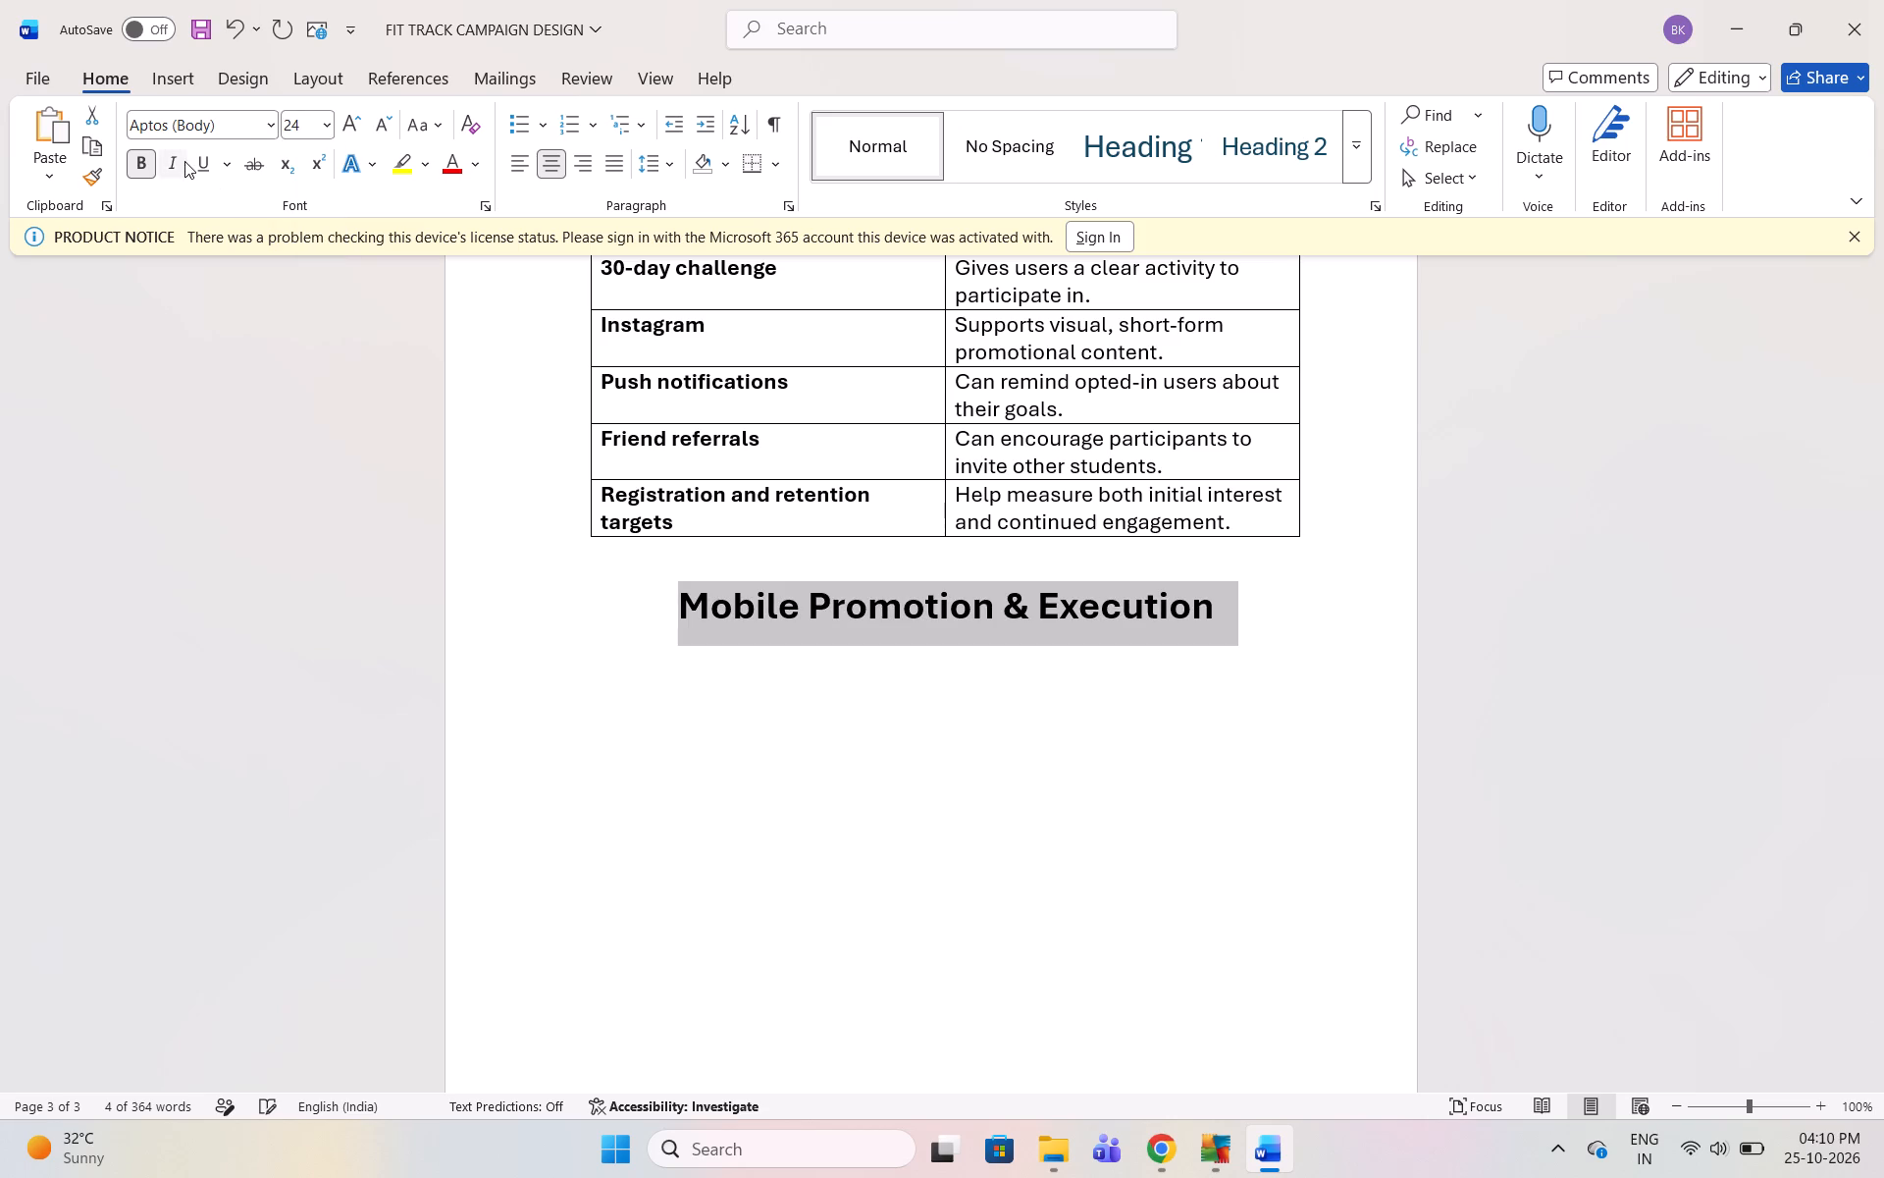
click(199, 174)
Compare the formatting of the FIT TRACK CAMPAIGN DESIGN title with that of the Mobile Promotion & Execution heading.
scroll(1043, 764, up, 15)
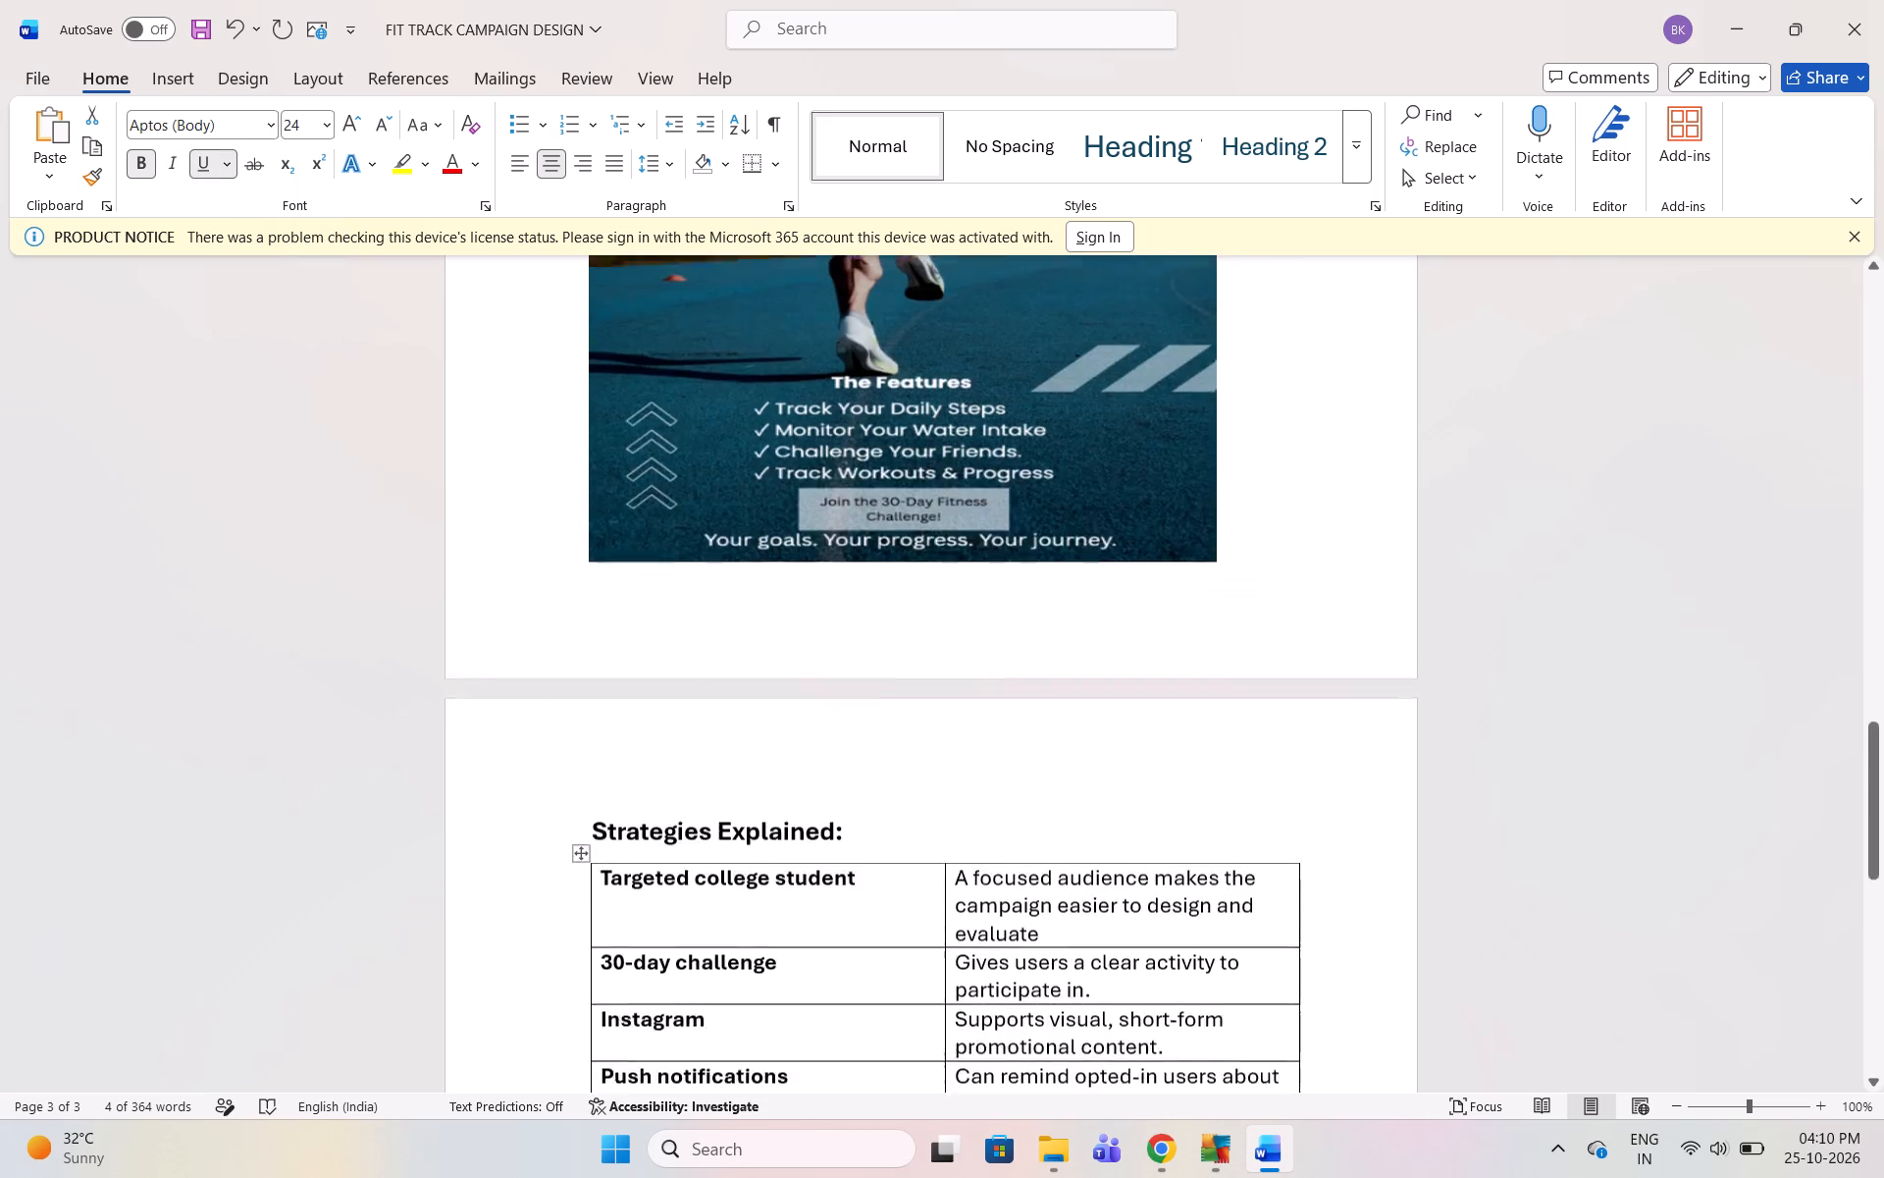
scroll(1039, 760, up, 20)
scroll(1035, 758, up, 6)
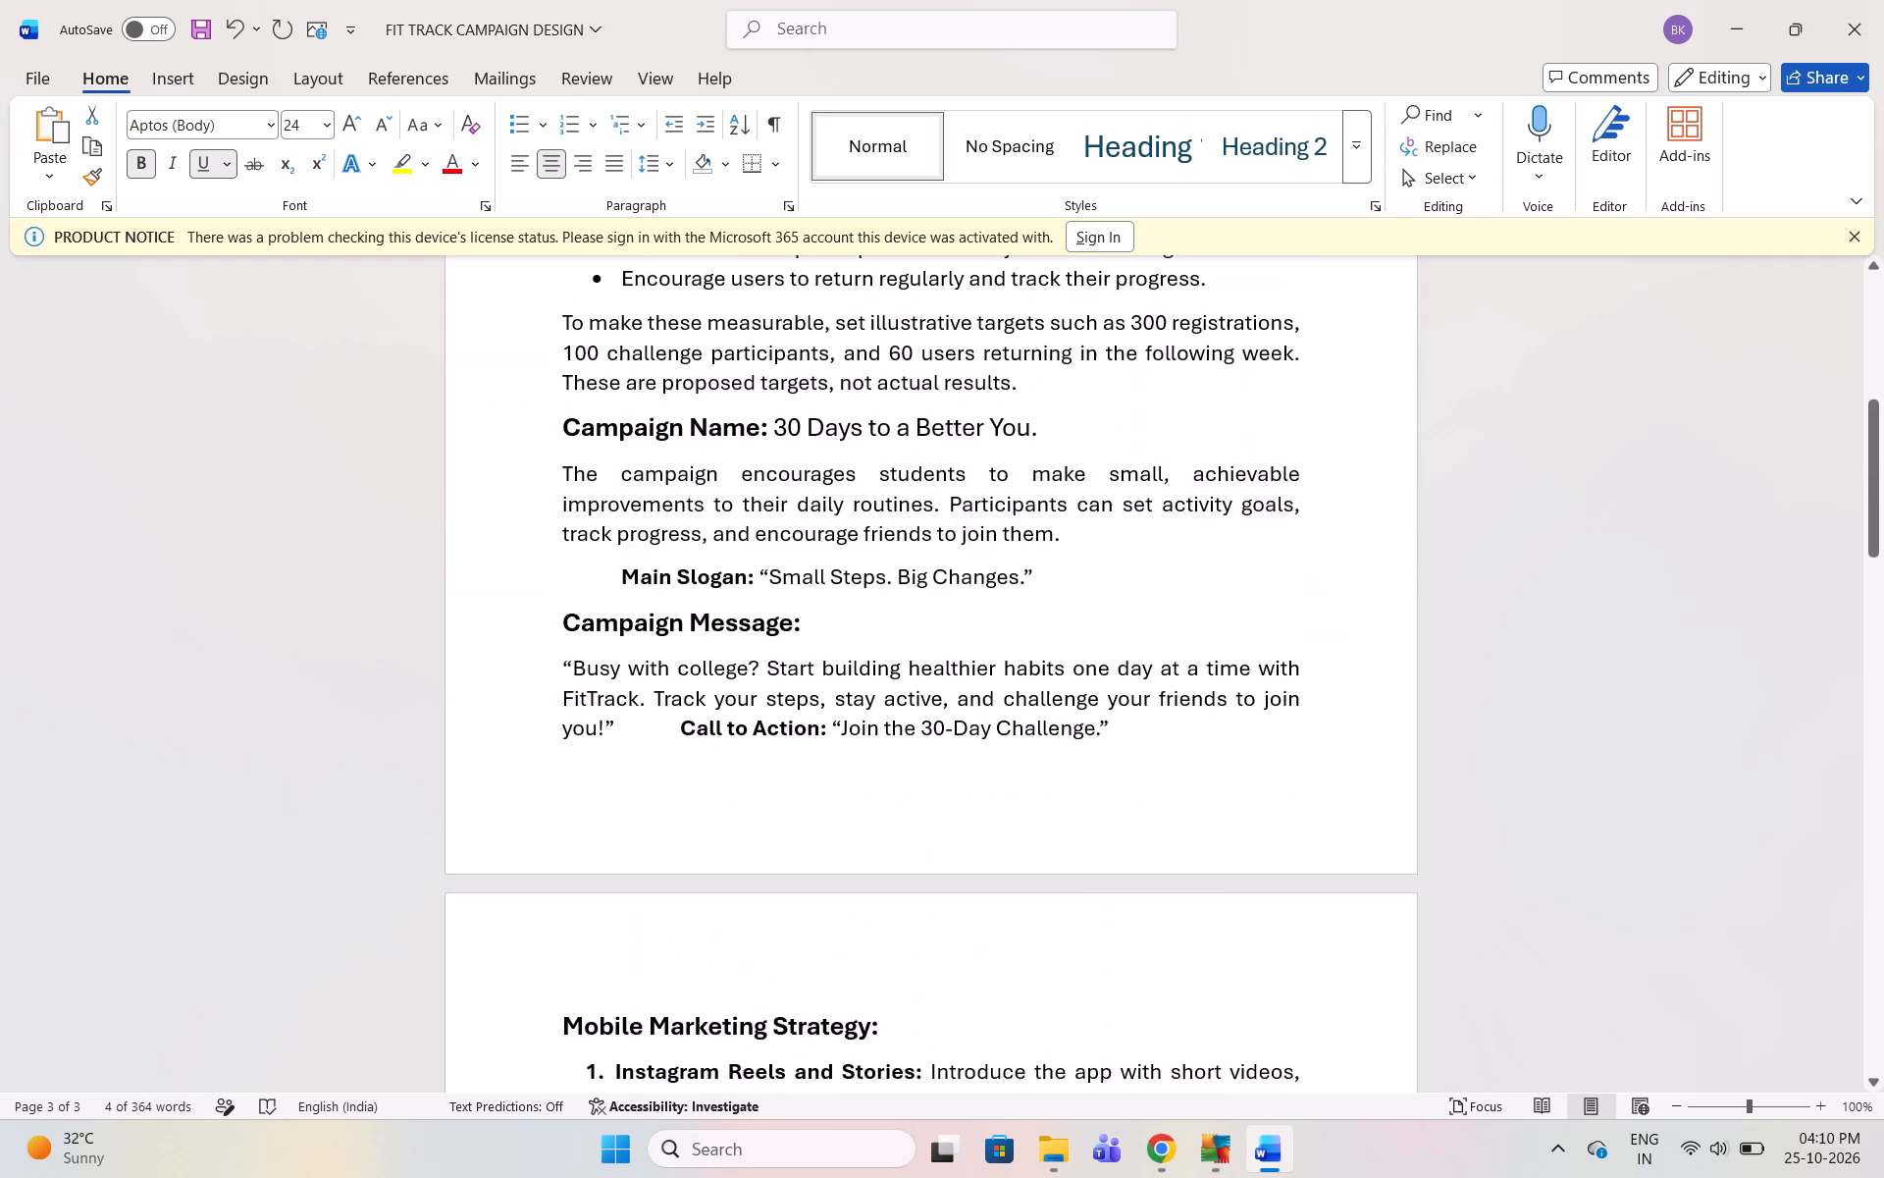
scroll(1035, 757, up, 18)
click(957, 415)
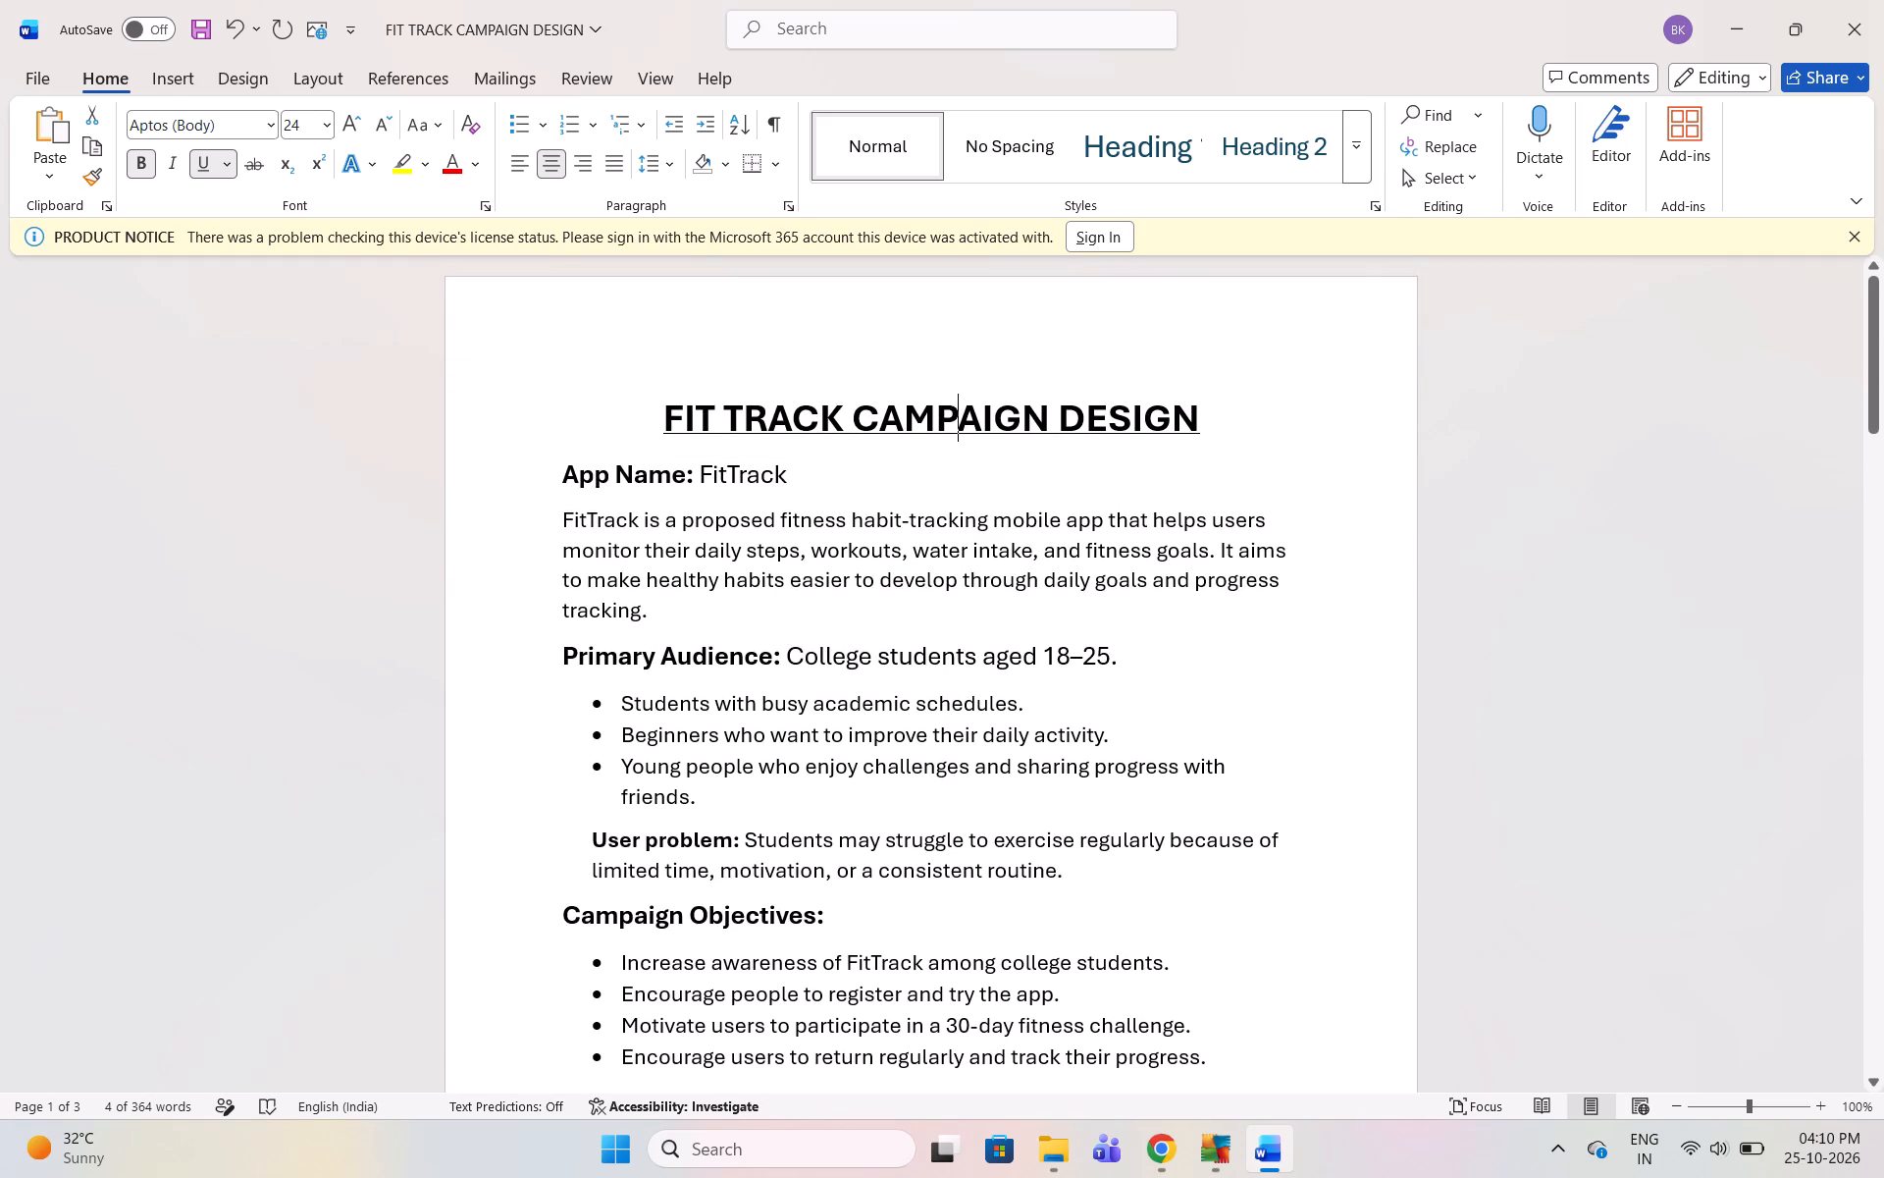
drag(796, 412, 900, 439)
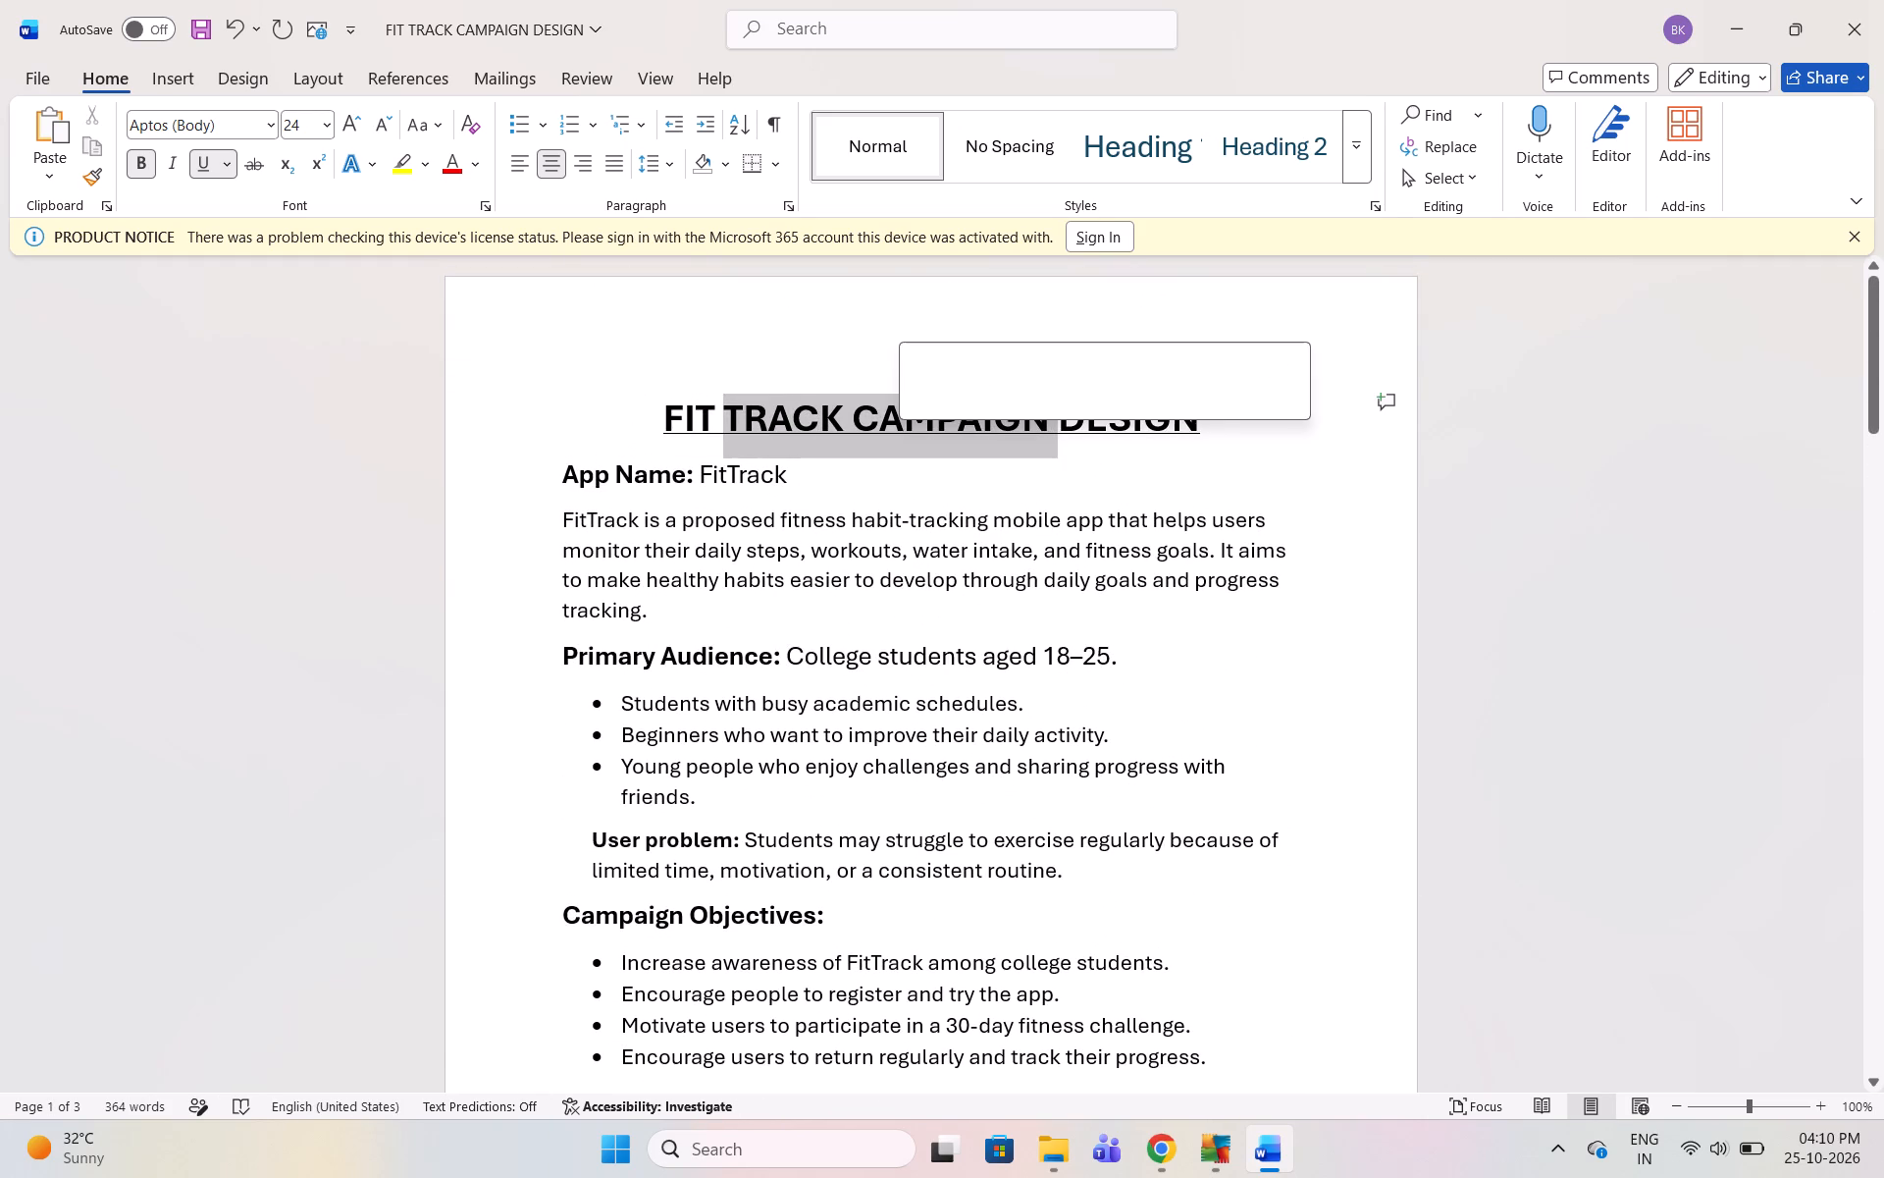
drag(664, 418, 881, 438)
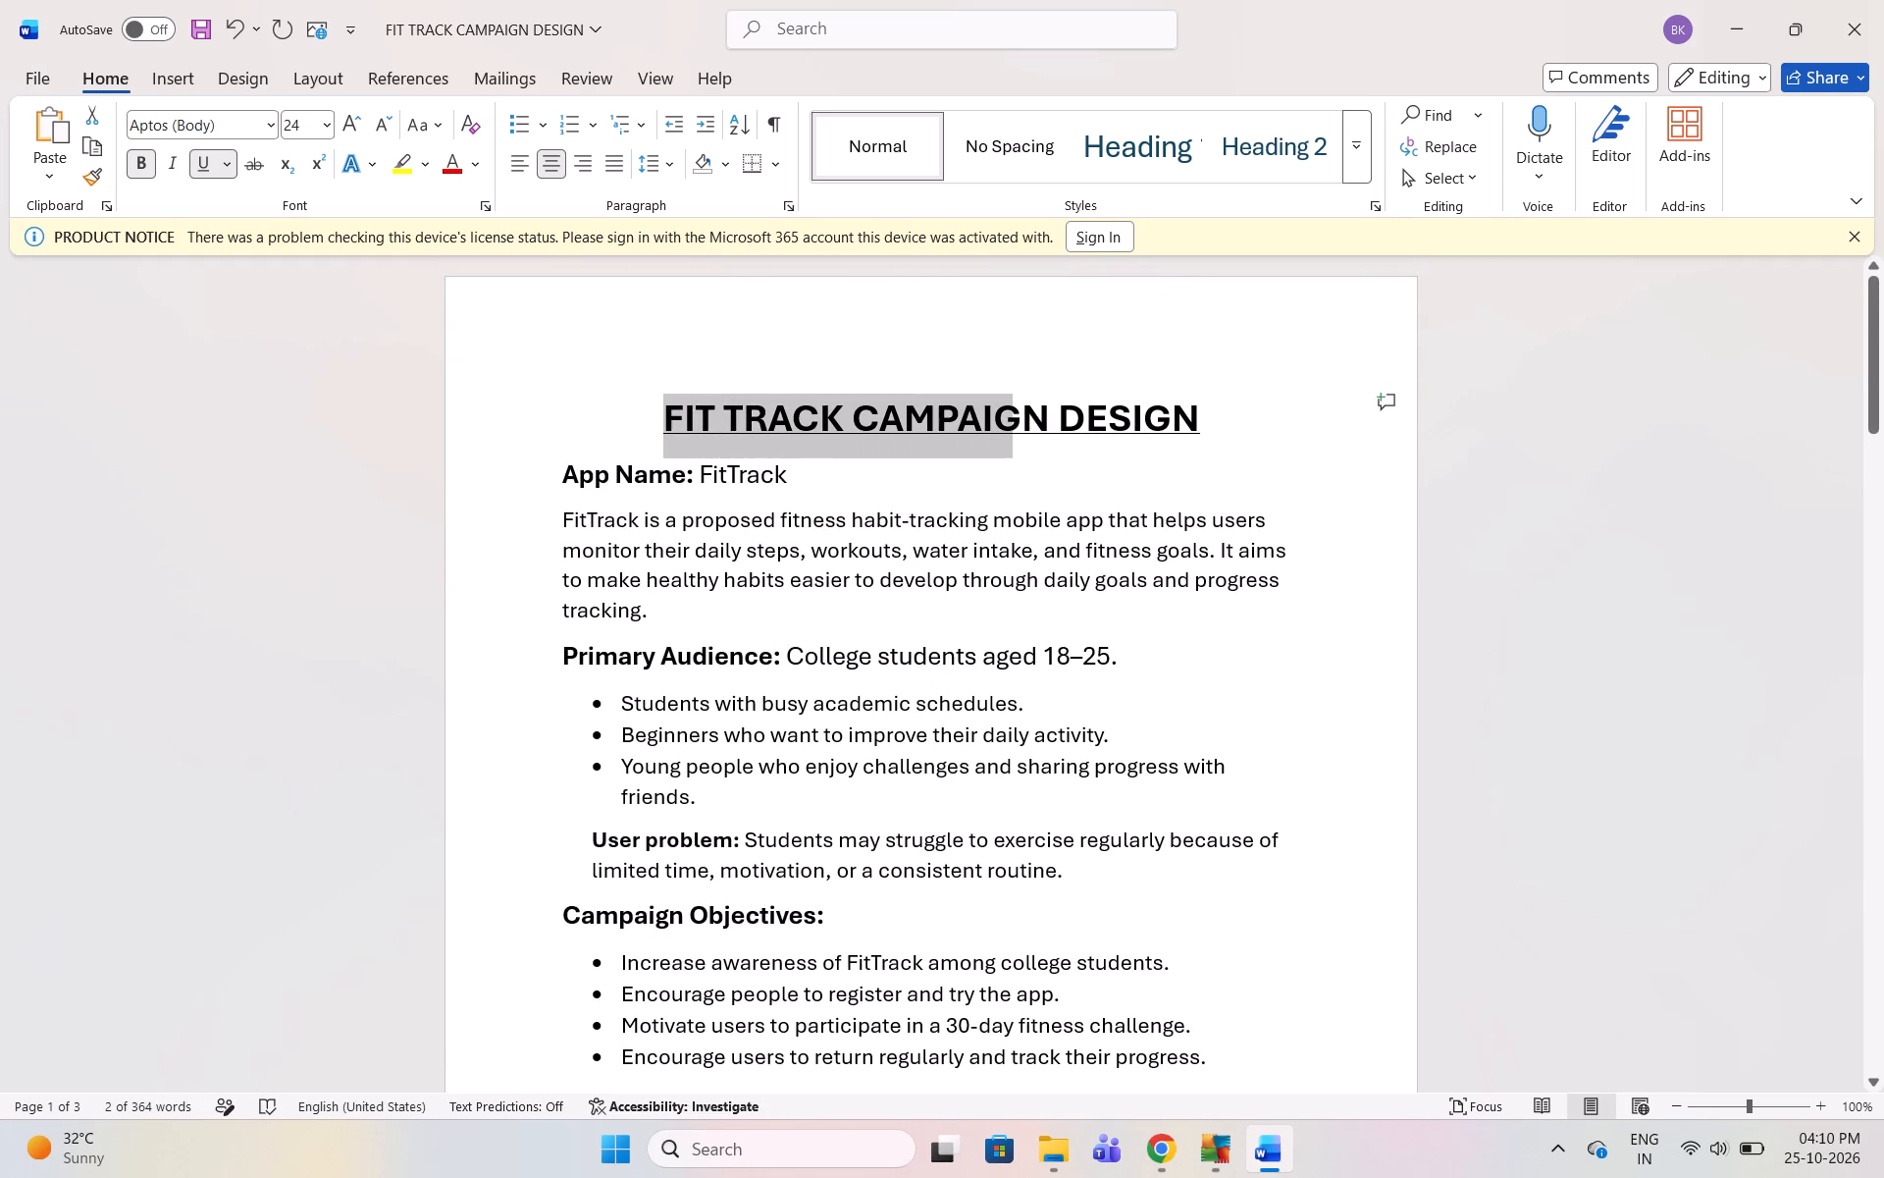
drag(881, 438, 1045, 455)
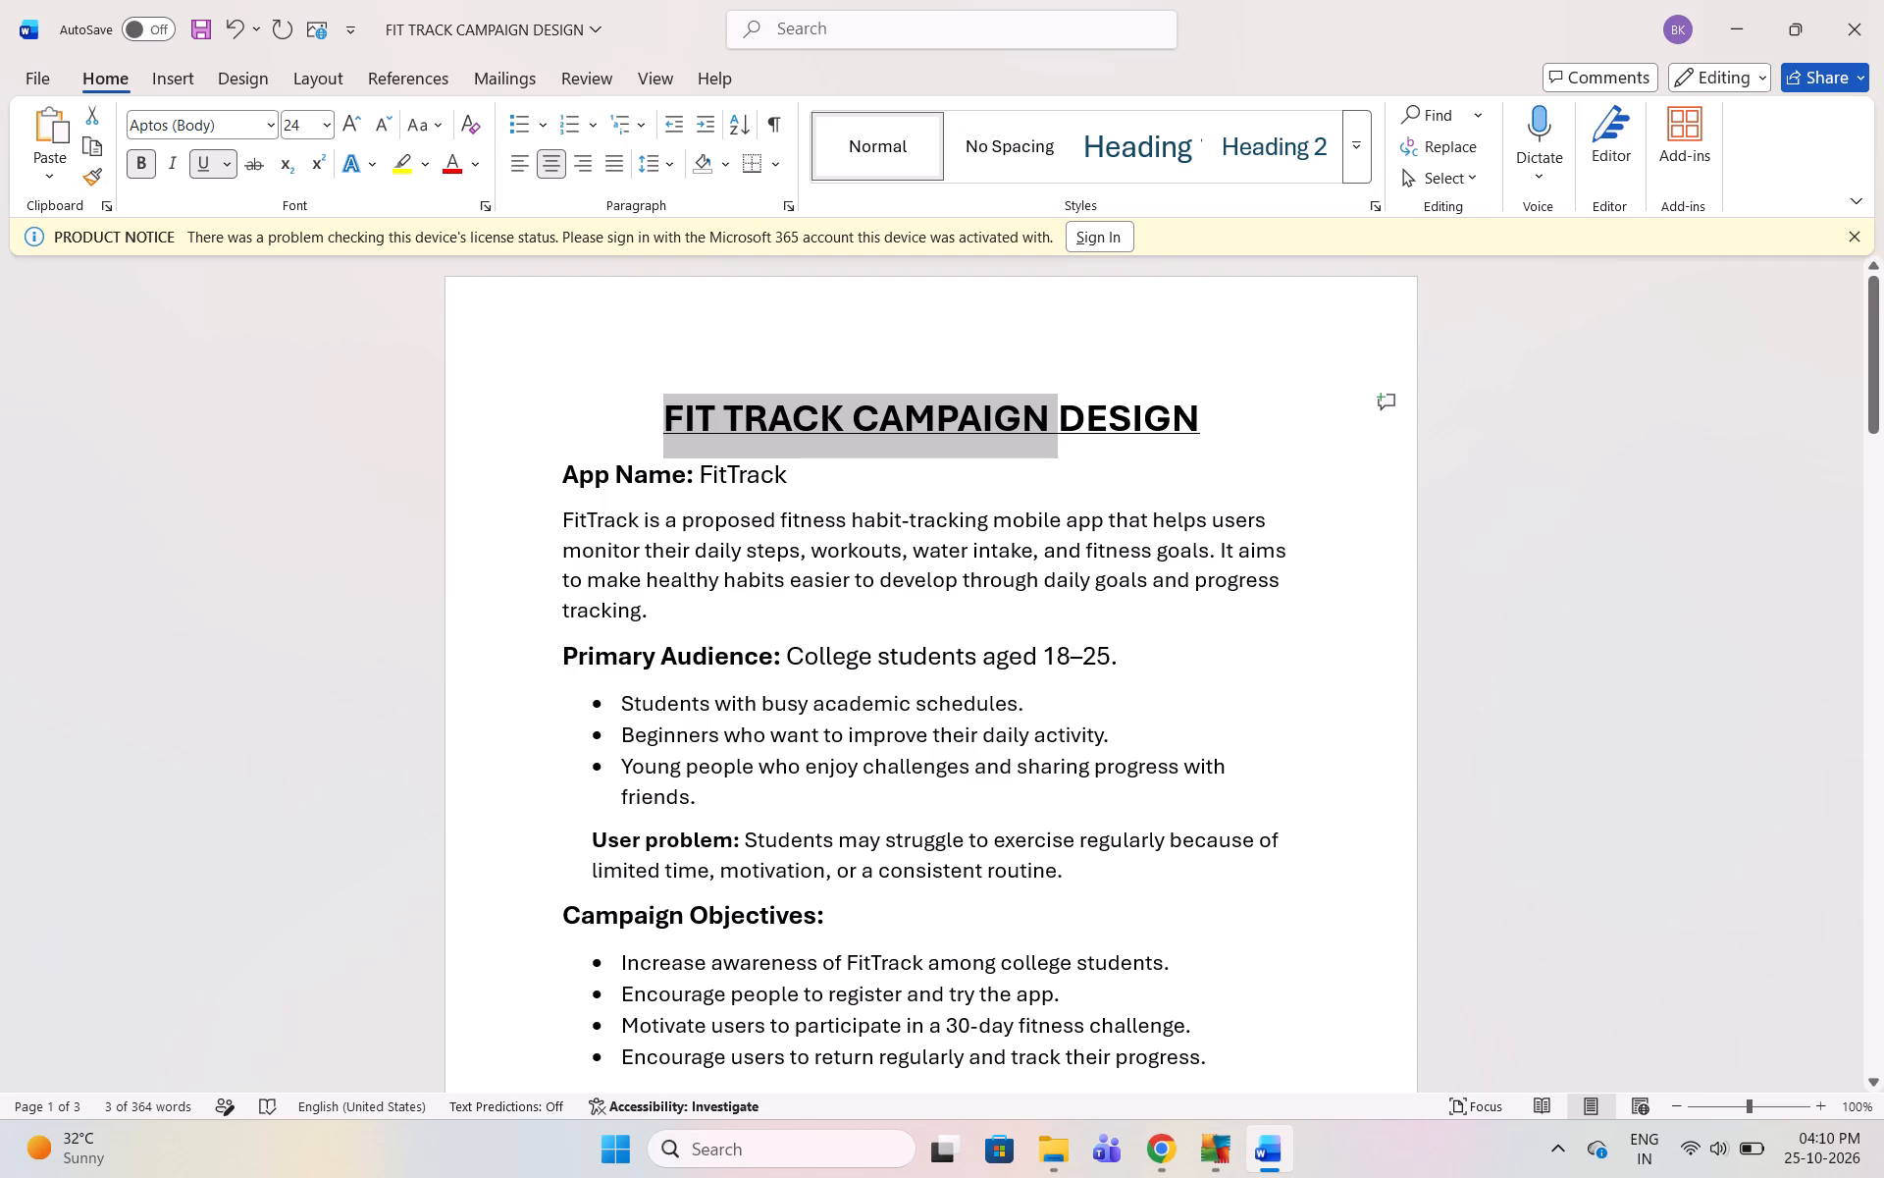
click(1295, 606)
scroll(1284, 611, down, 20)
scroll(1284, 611, down, 9)
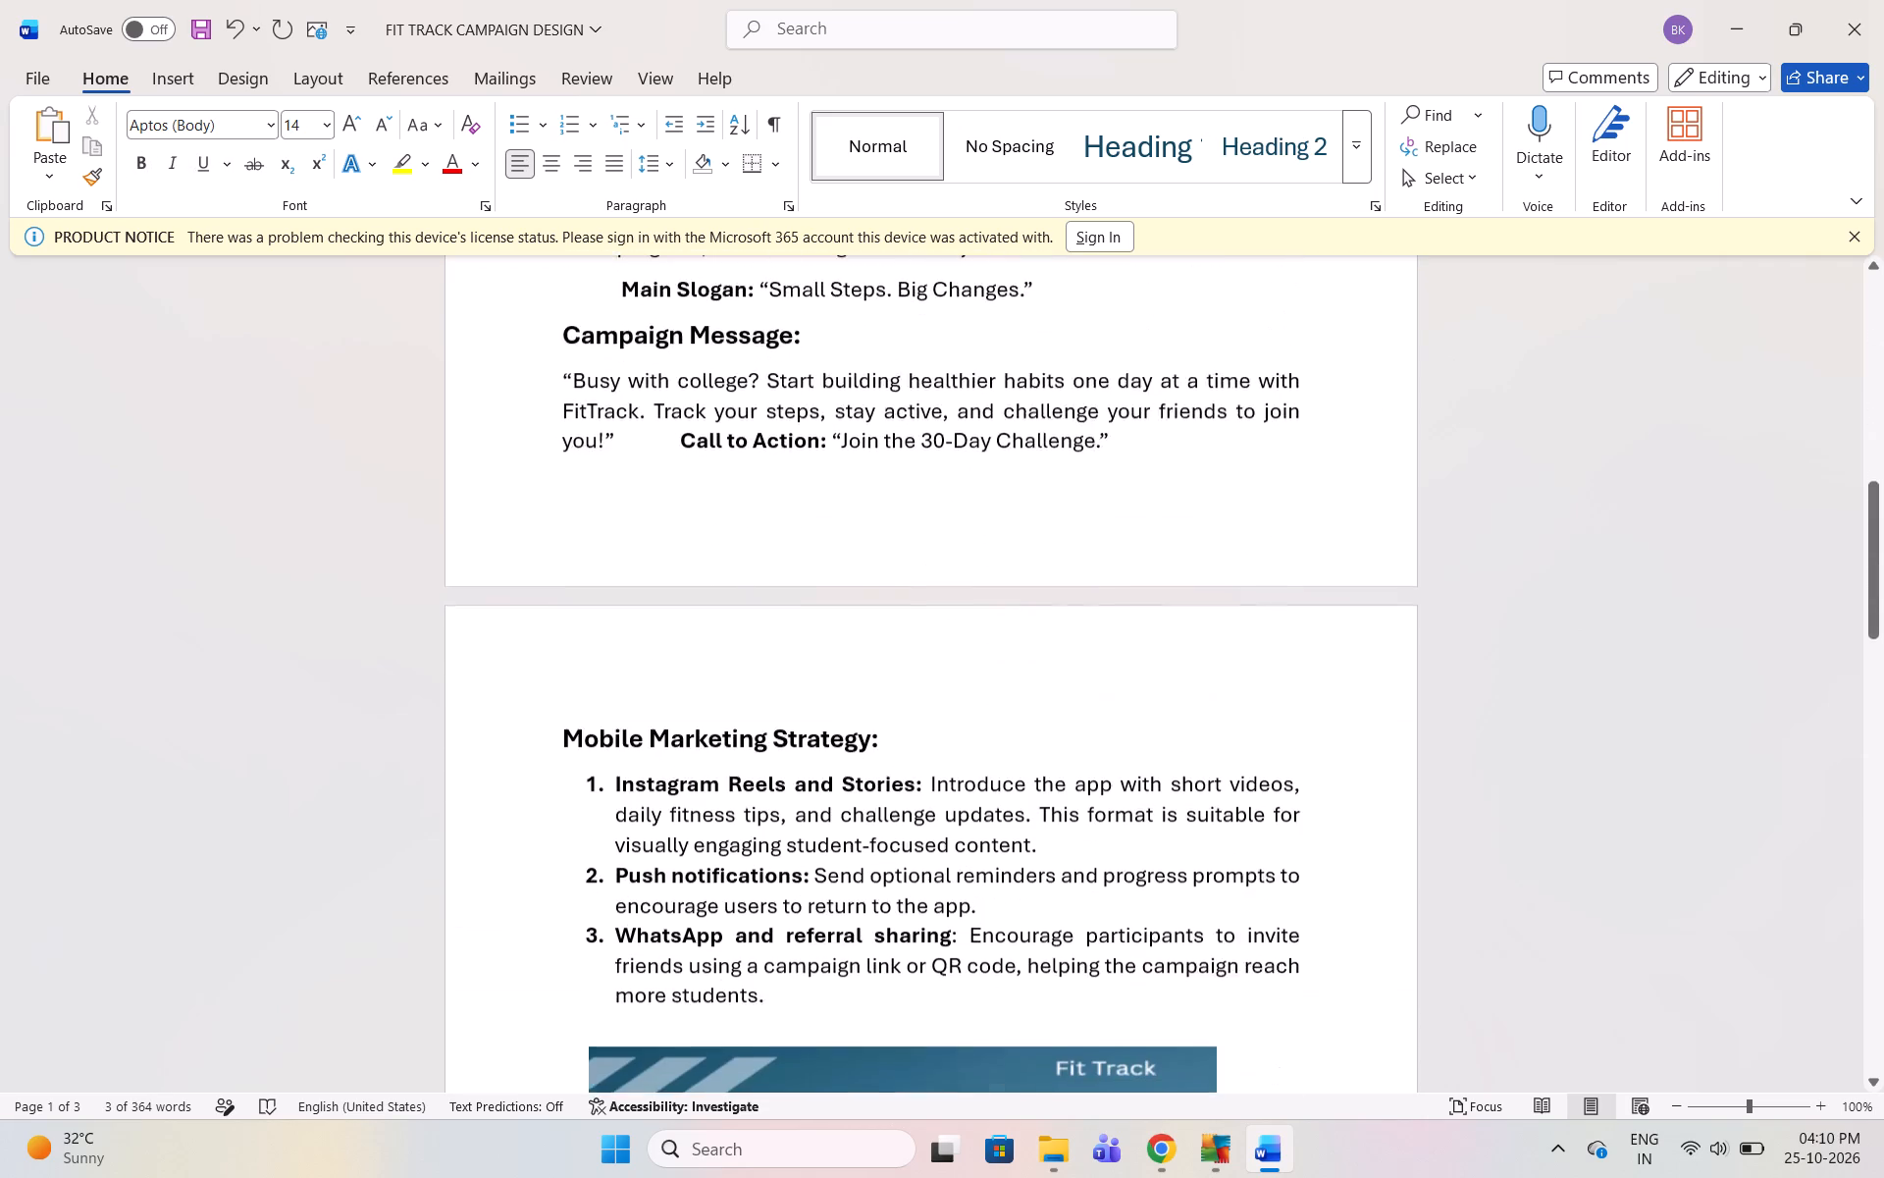
scroll(1272, 621, down, 9)
scroll(1272, 621, down, 20)
scroll(1272, 621, down, 5)
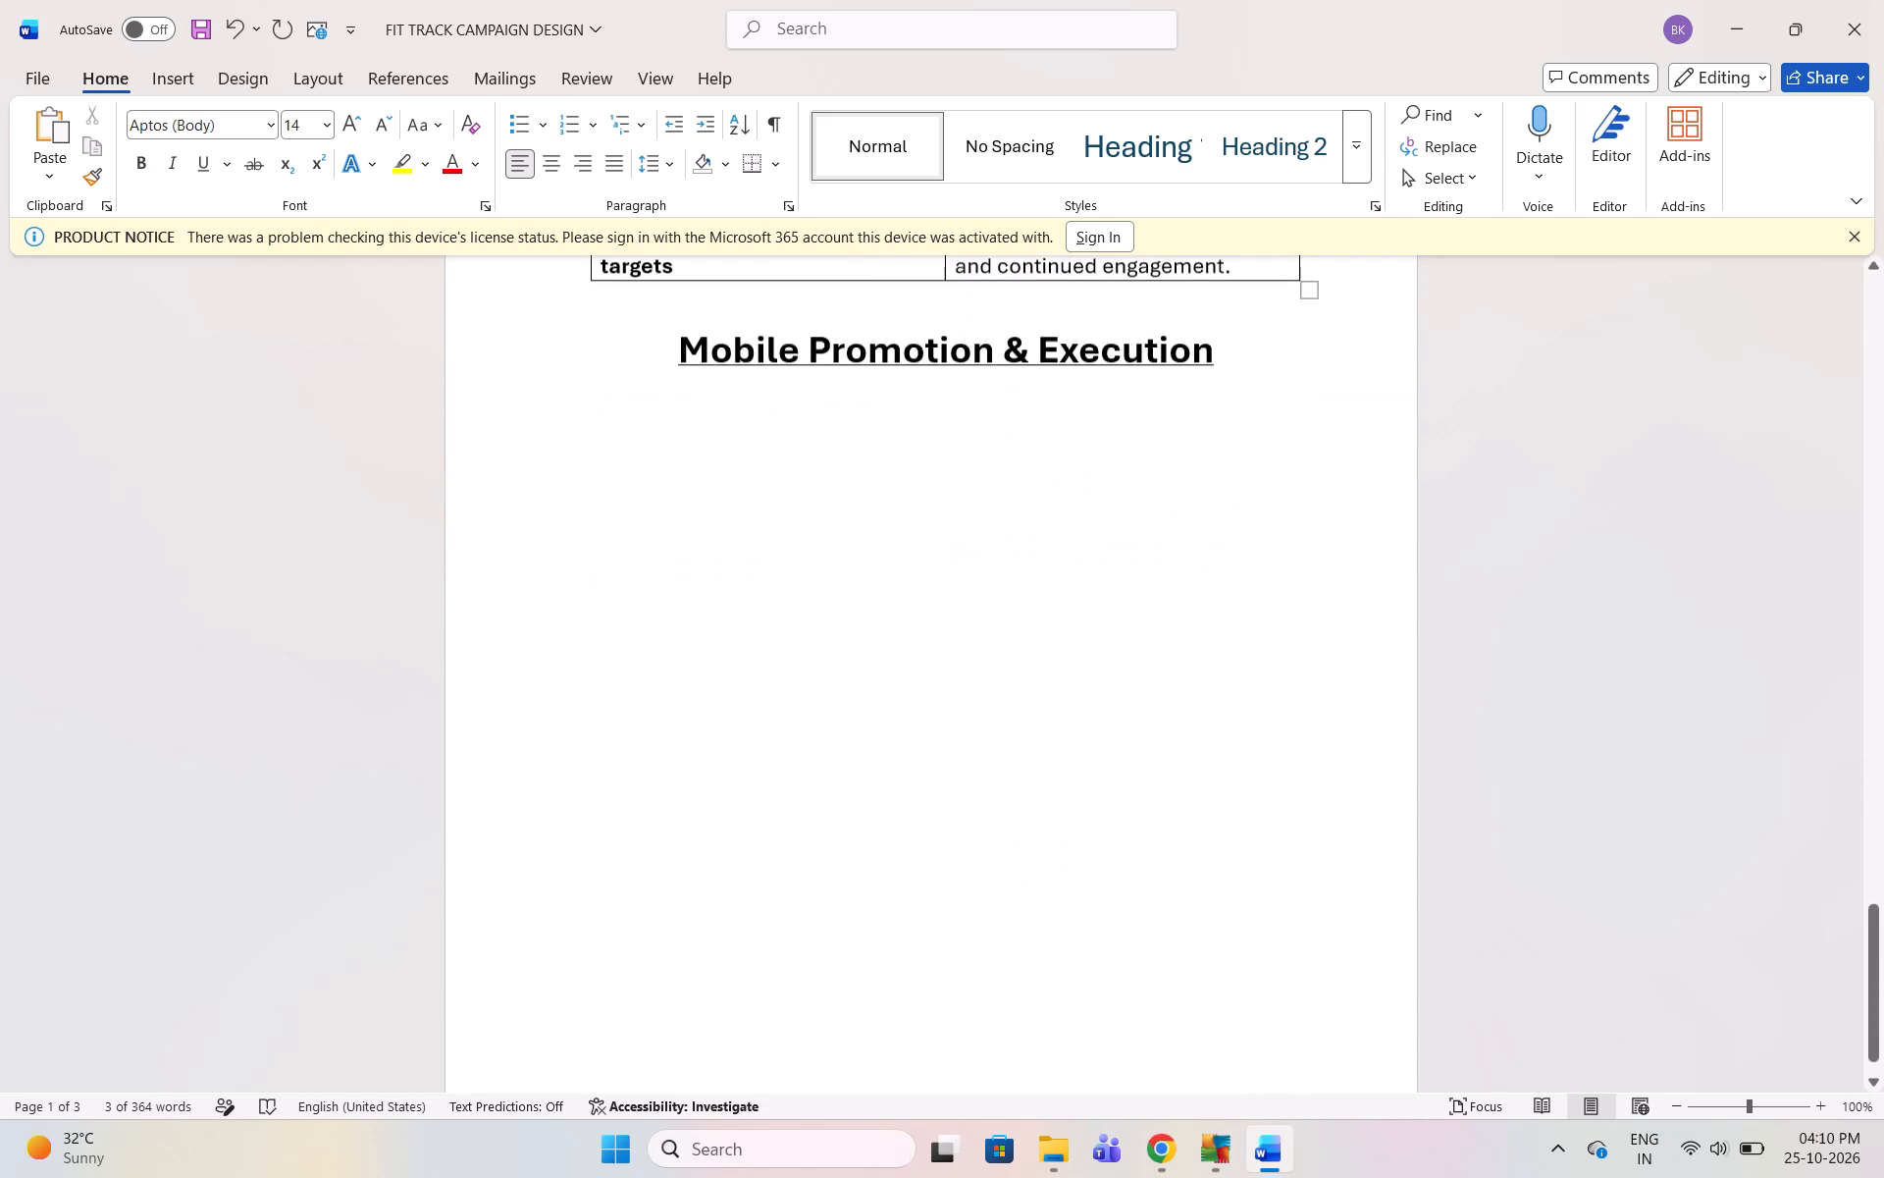
scroll(1258, 634, up, 1)
drag(894, 411, 921, 417)
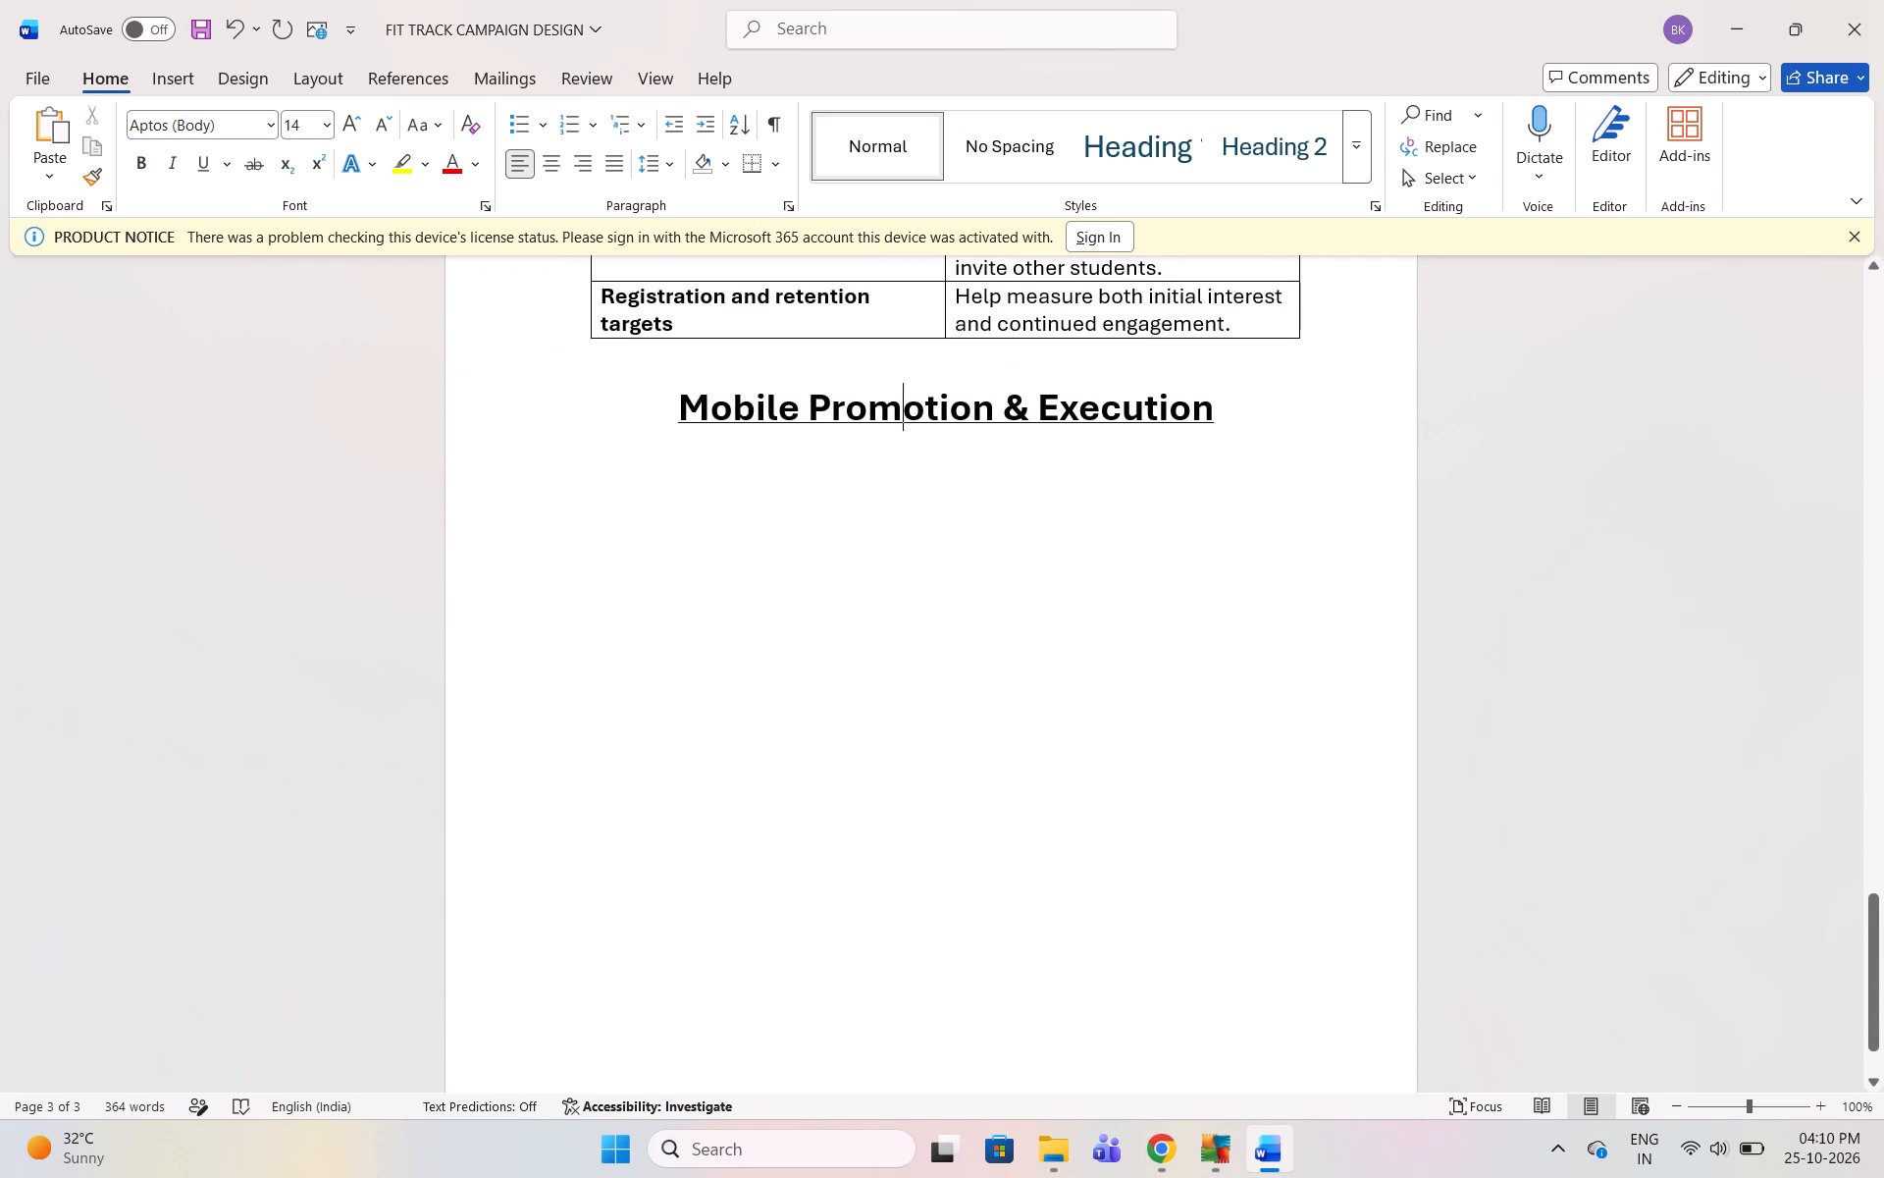
drag(921, 417, 1001, 429)
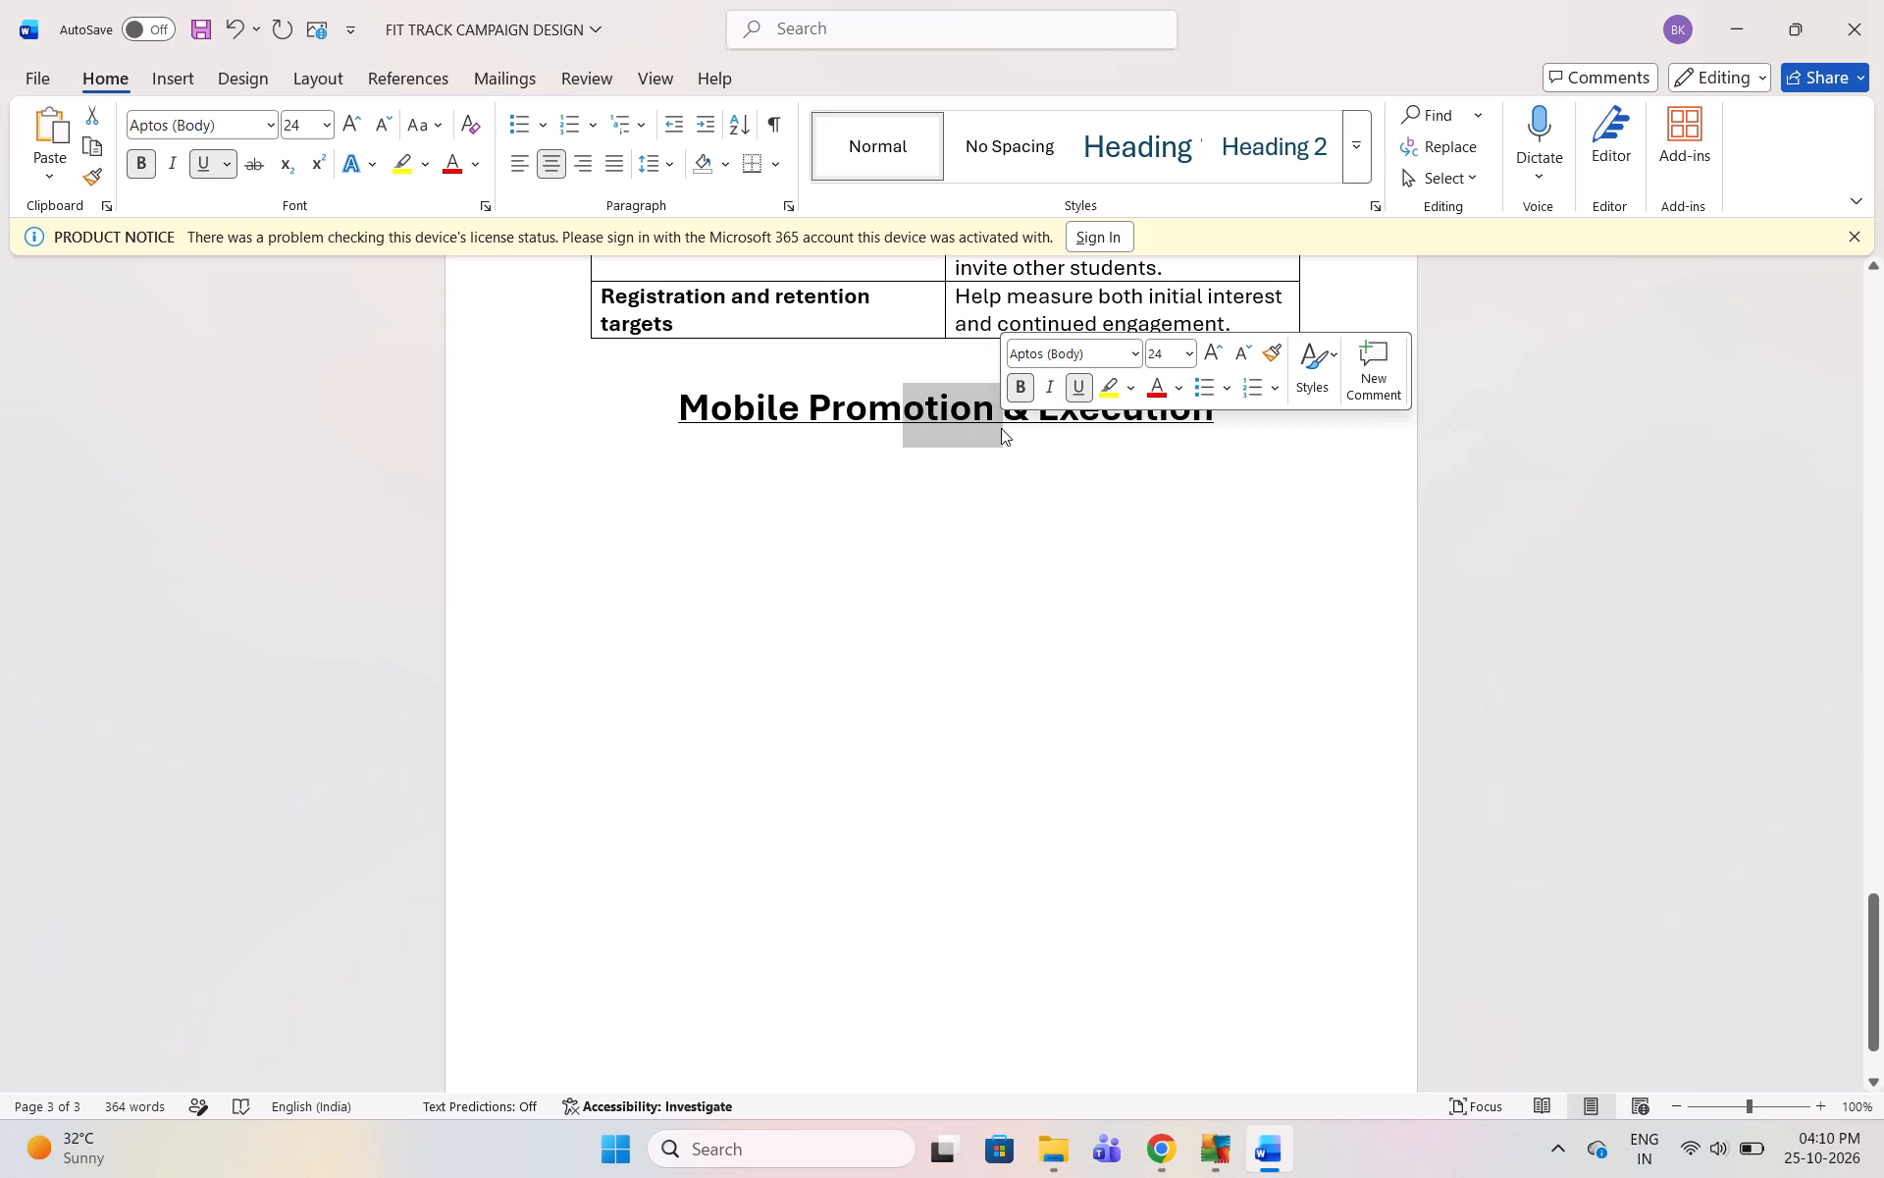
click(1017, 596)
Add a left-aligned line below the Mobile Promotion & Execution heading, with bold and underline off and font size 14.
click(586, 585)
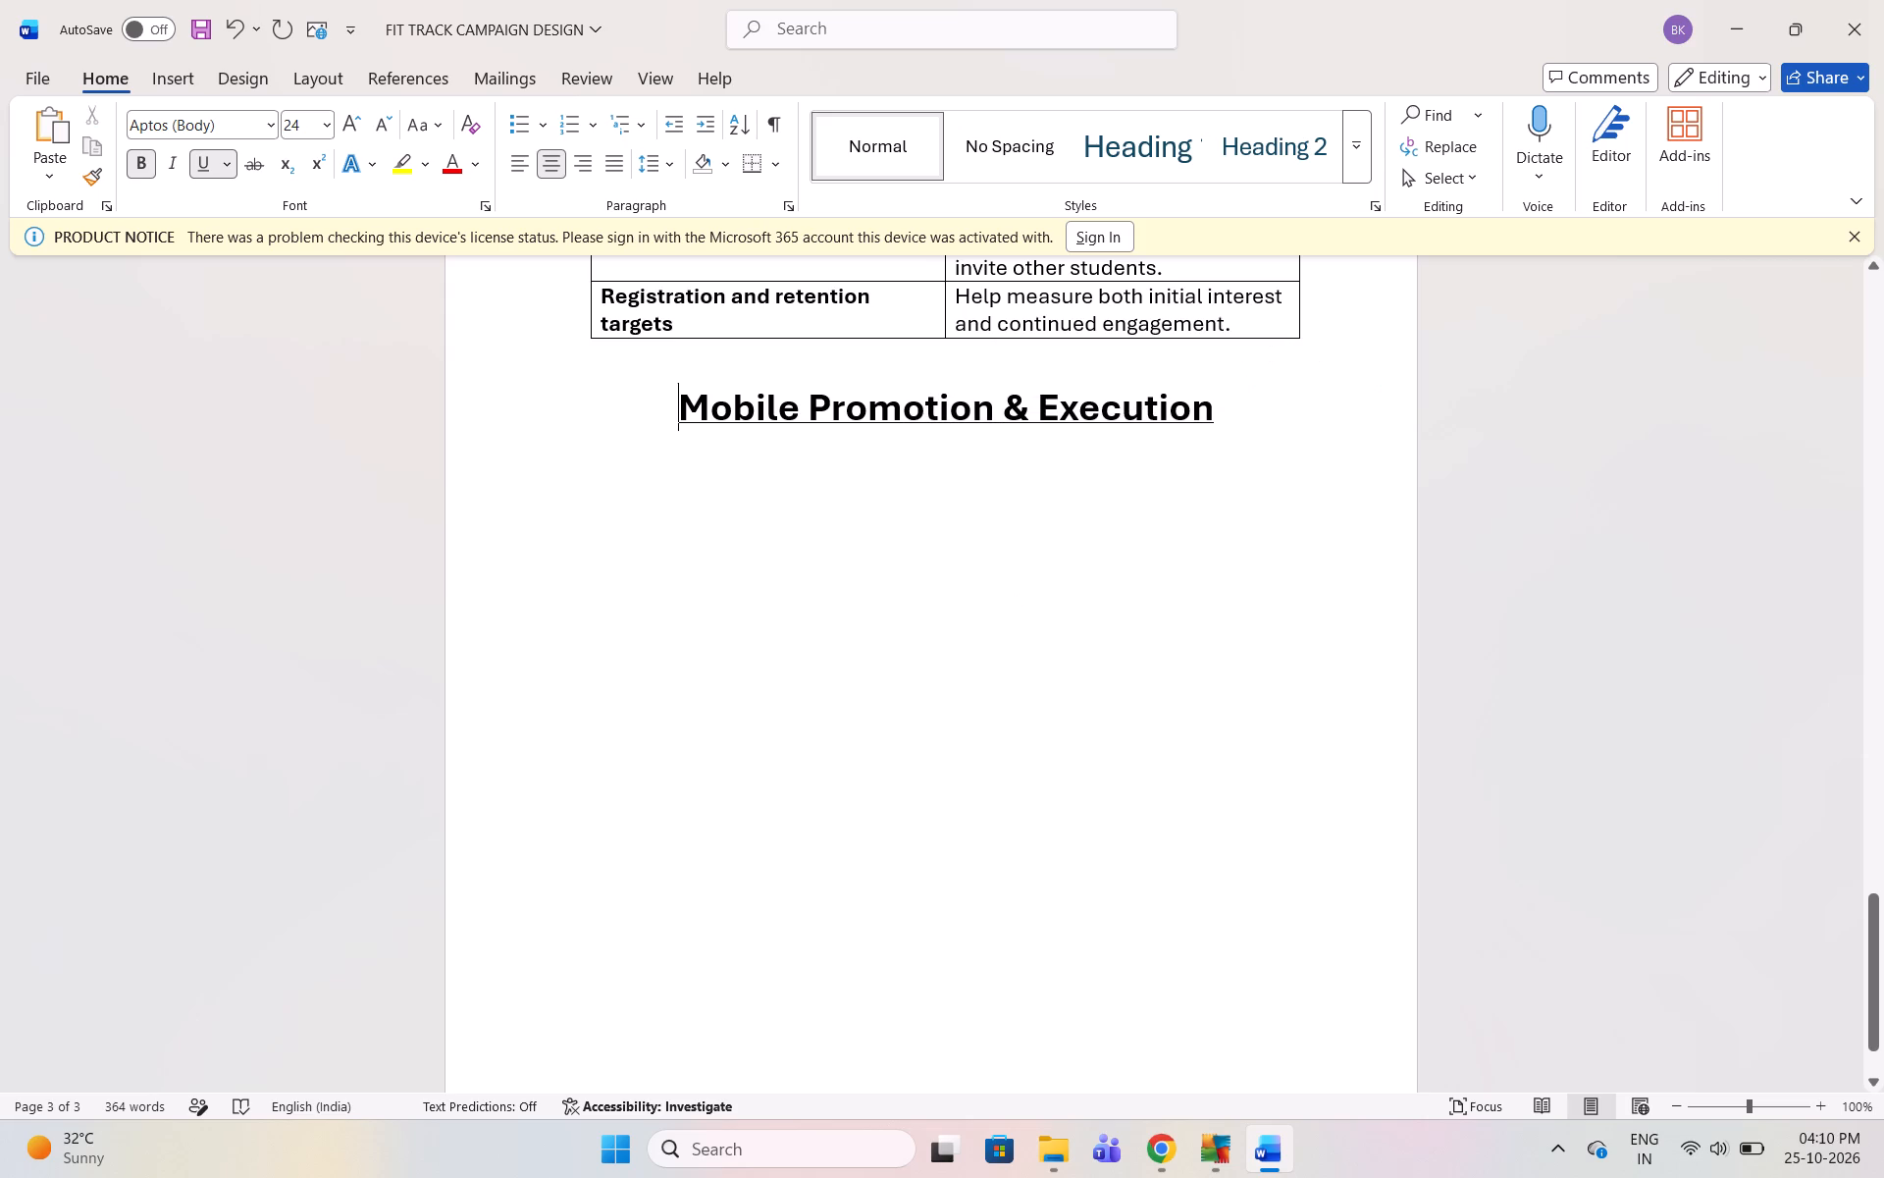
click(584, 584)
click(1288, 434)
key(Return)
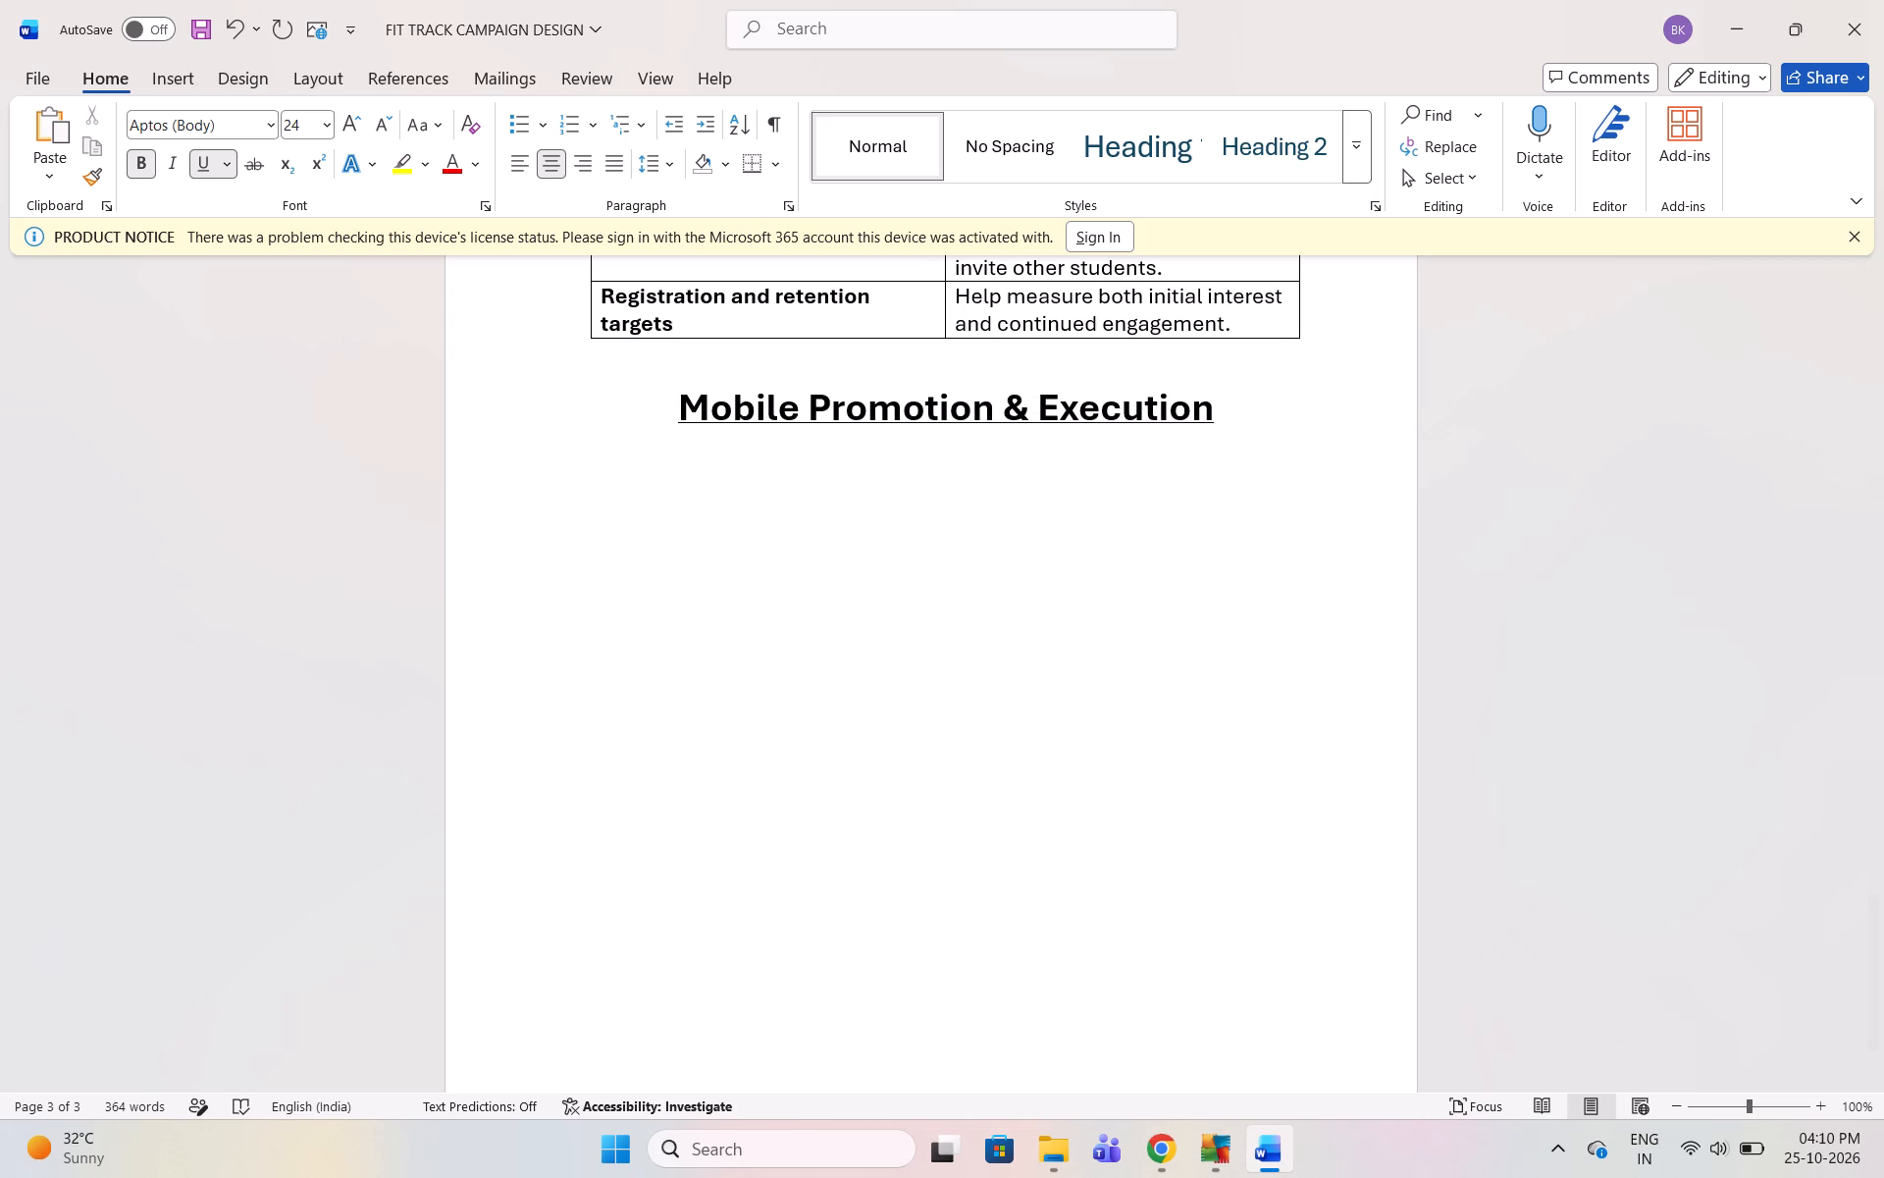
click(521, 177)
click(197, 171)
click(140, 163)
click(329, 131)
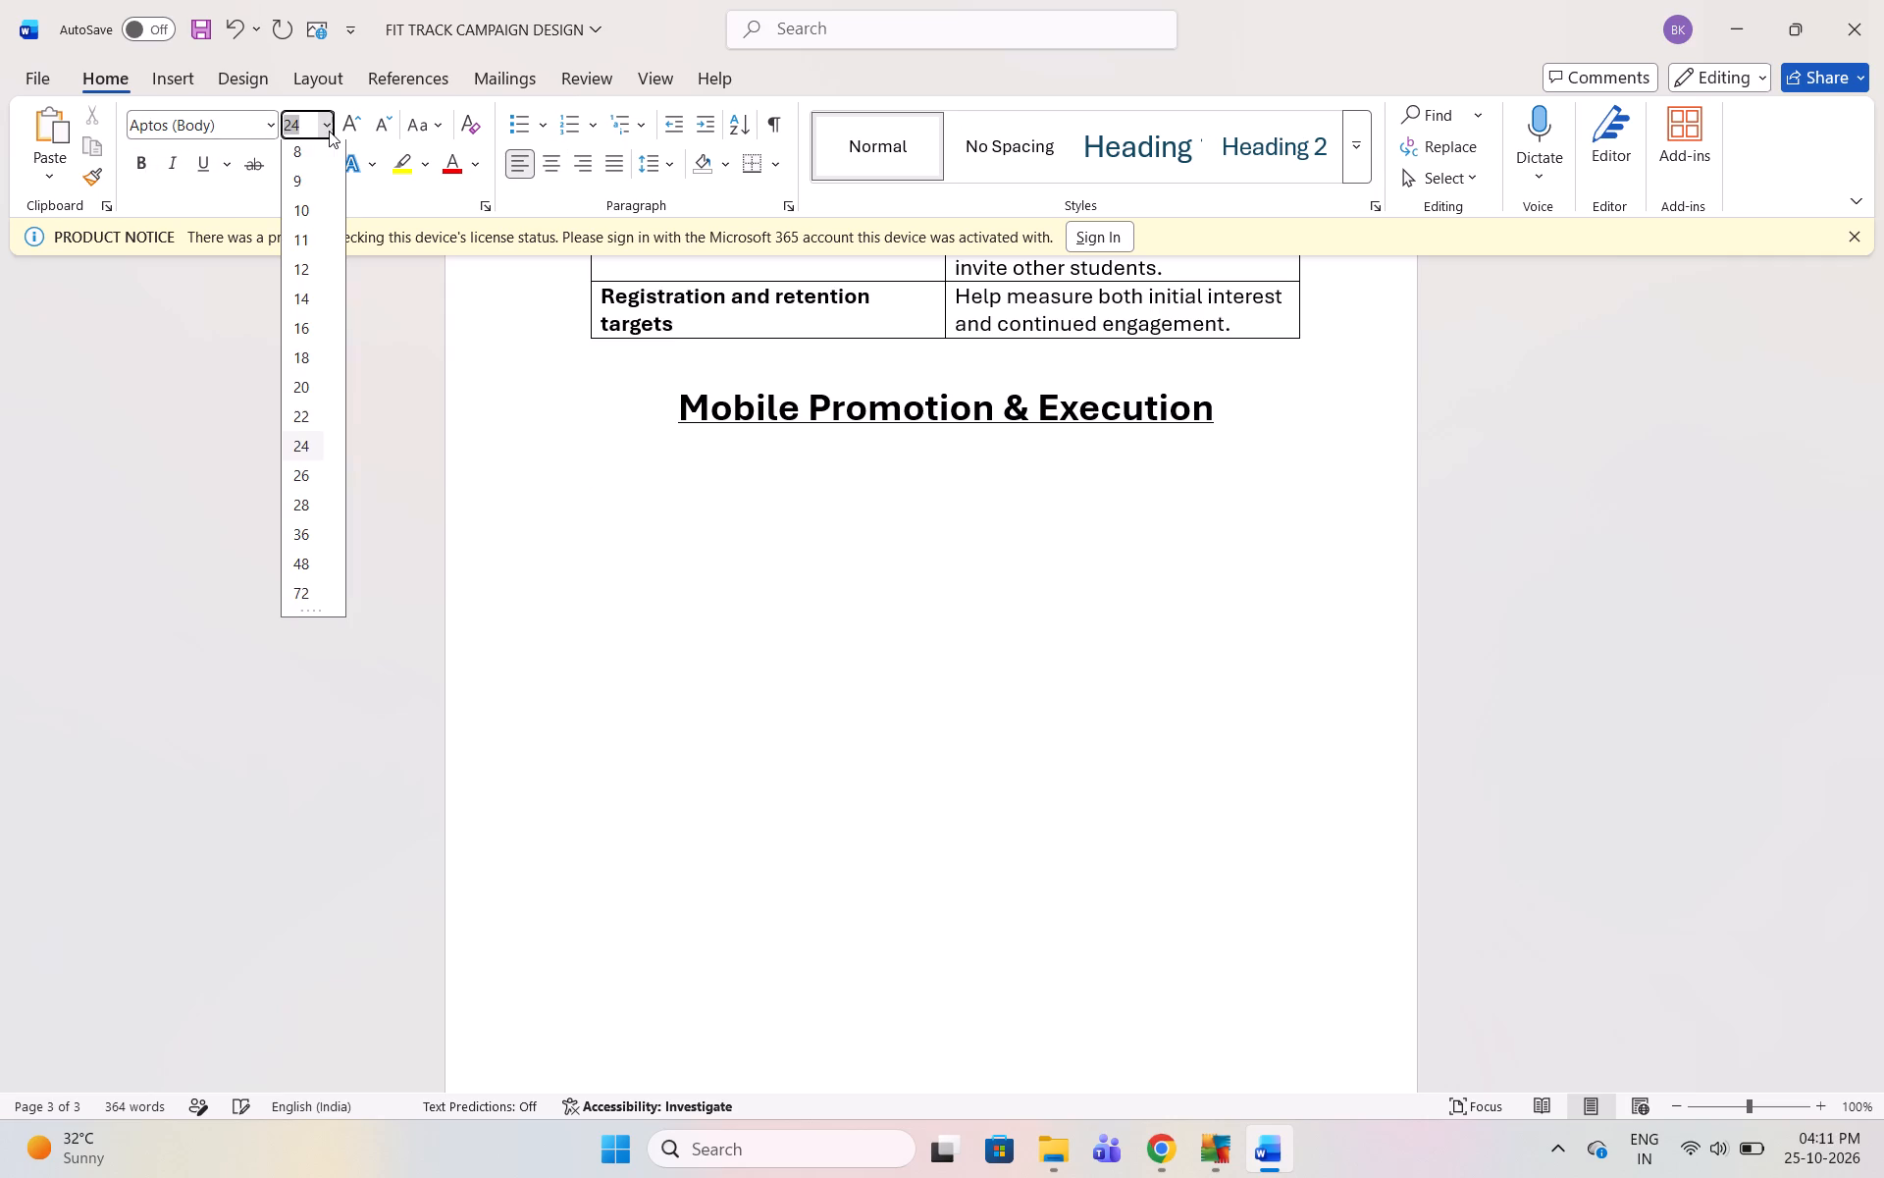
click(315, 297)
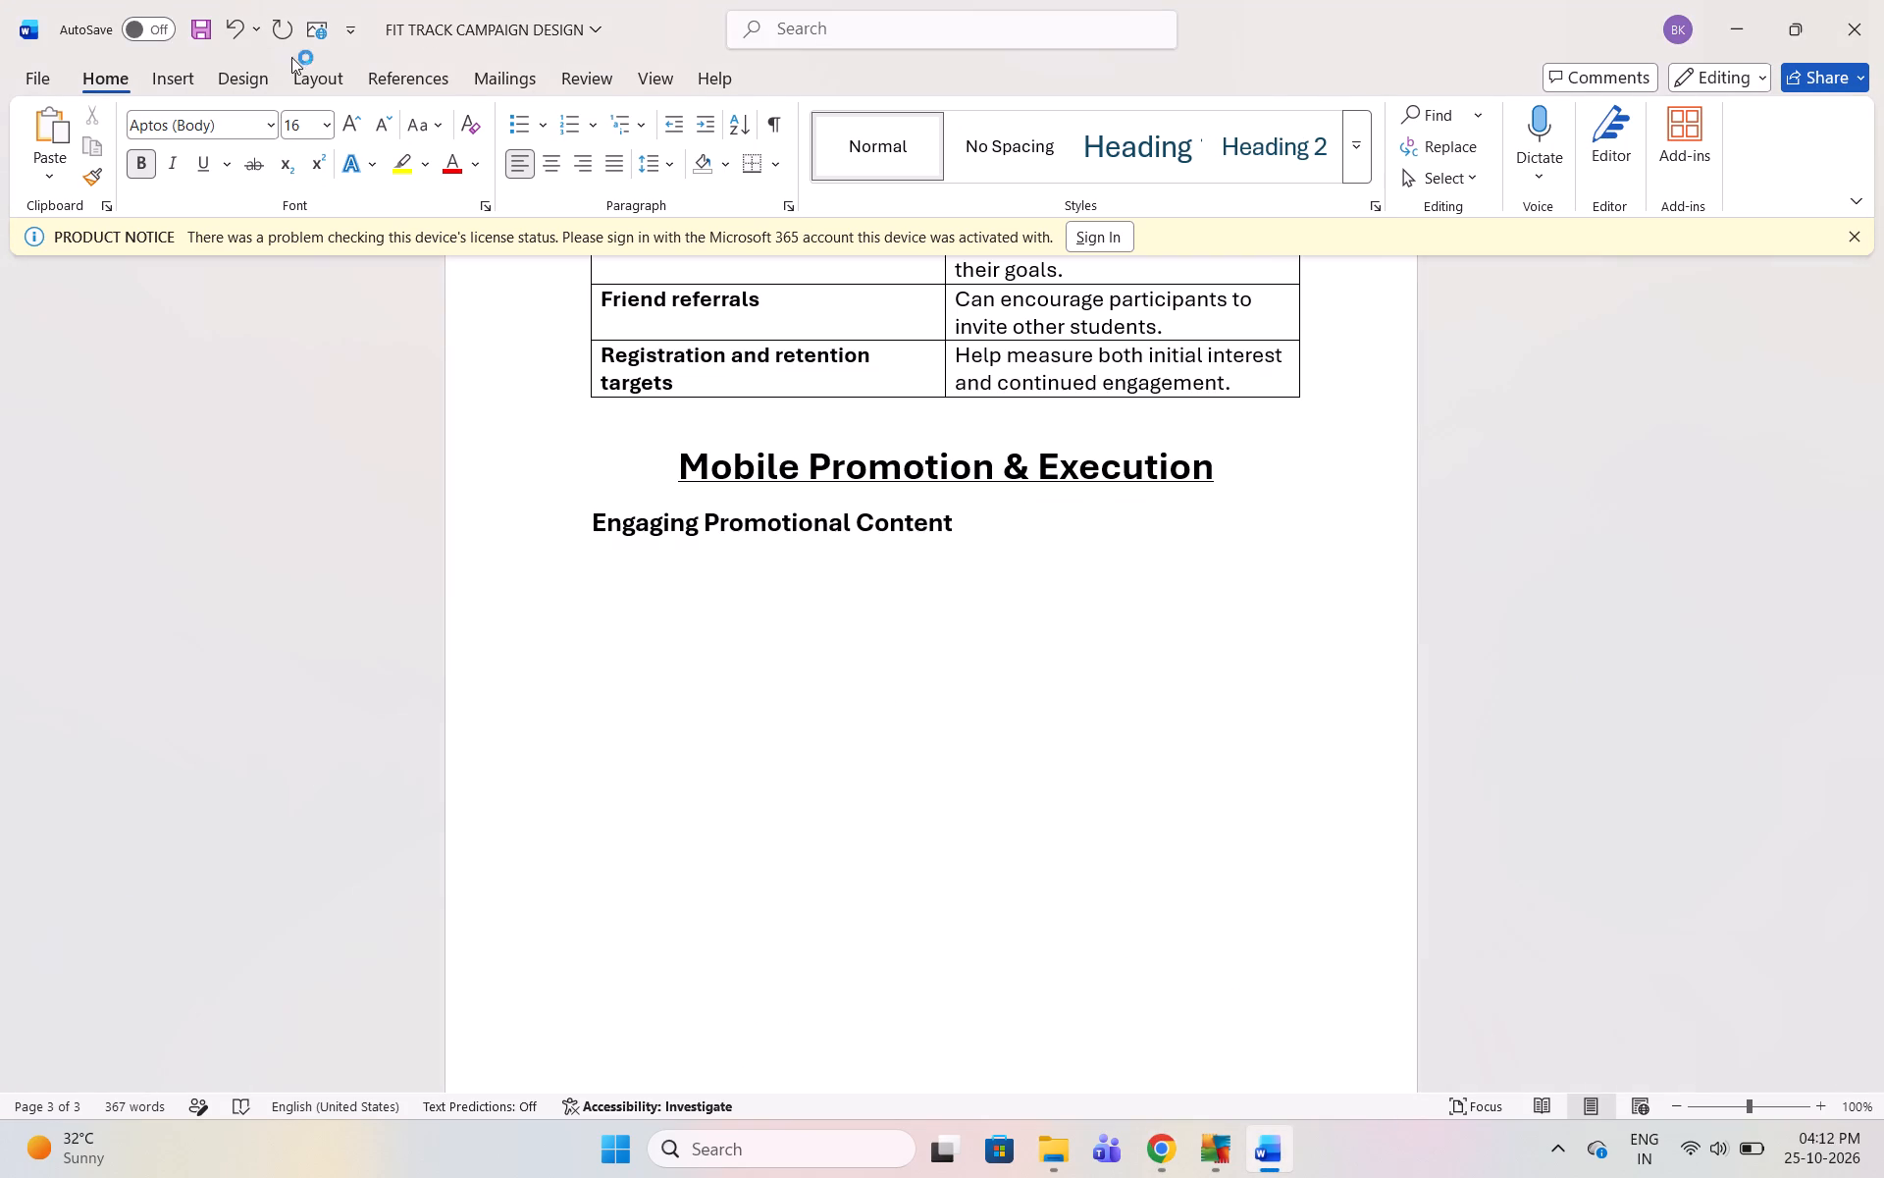
click(330, 124)
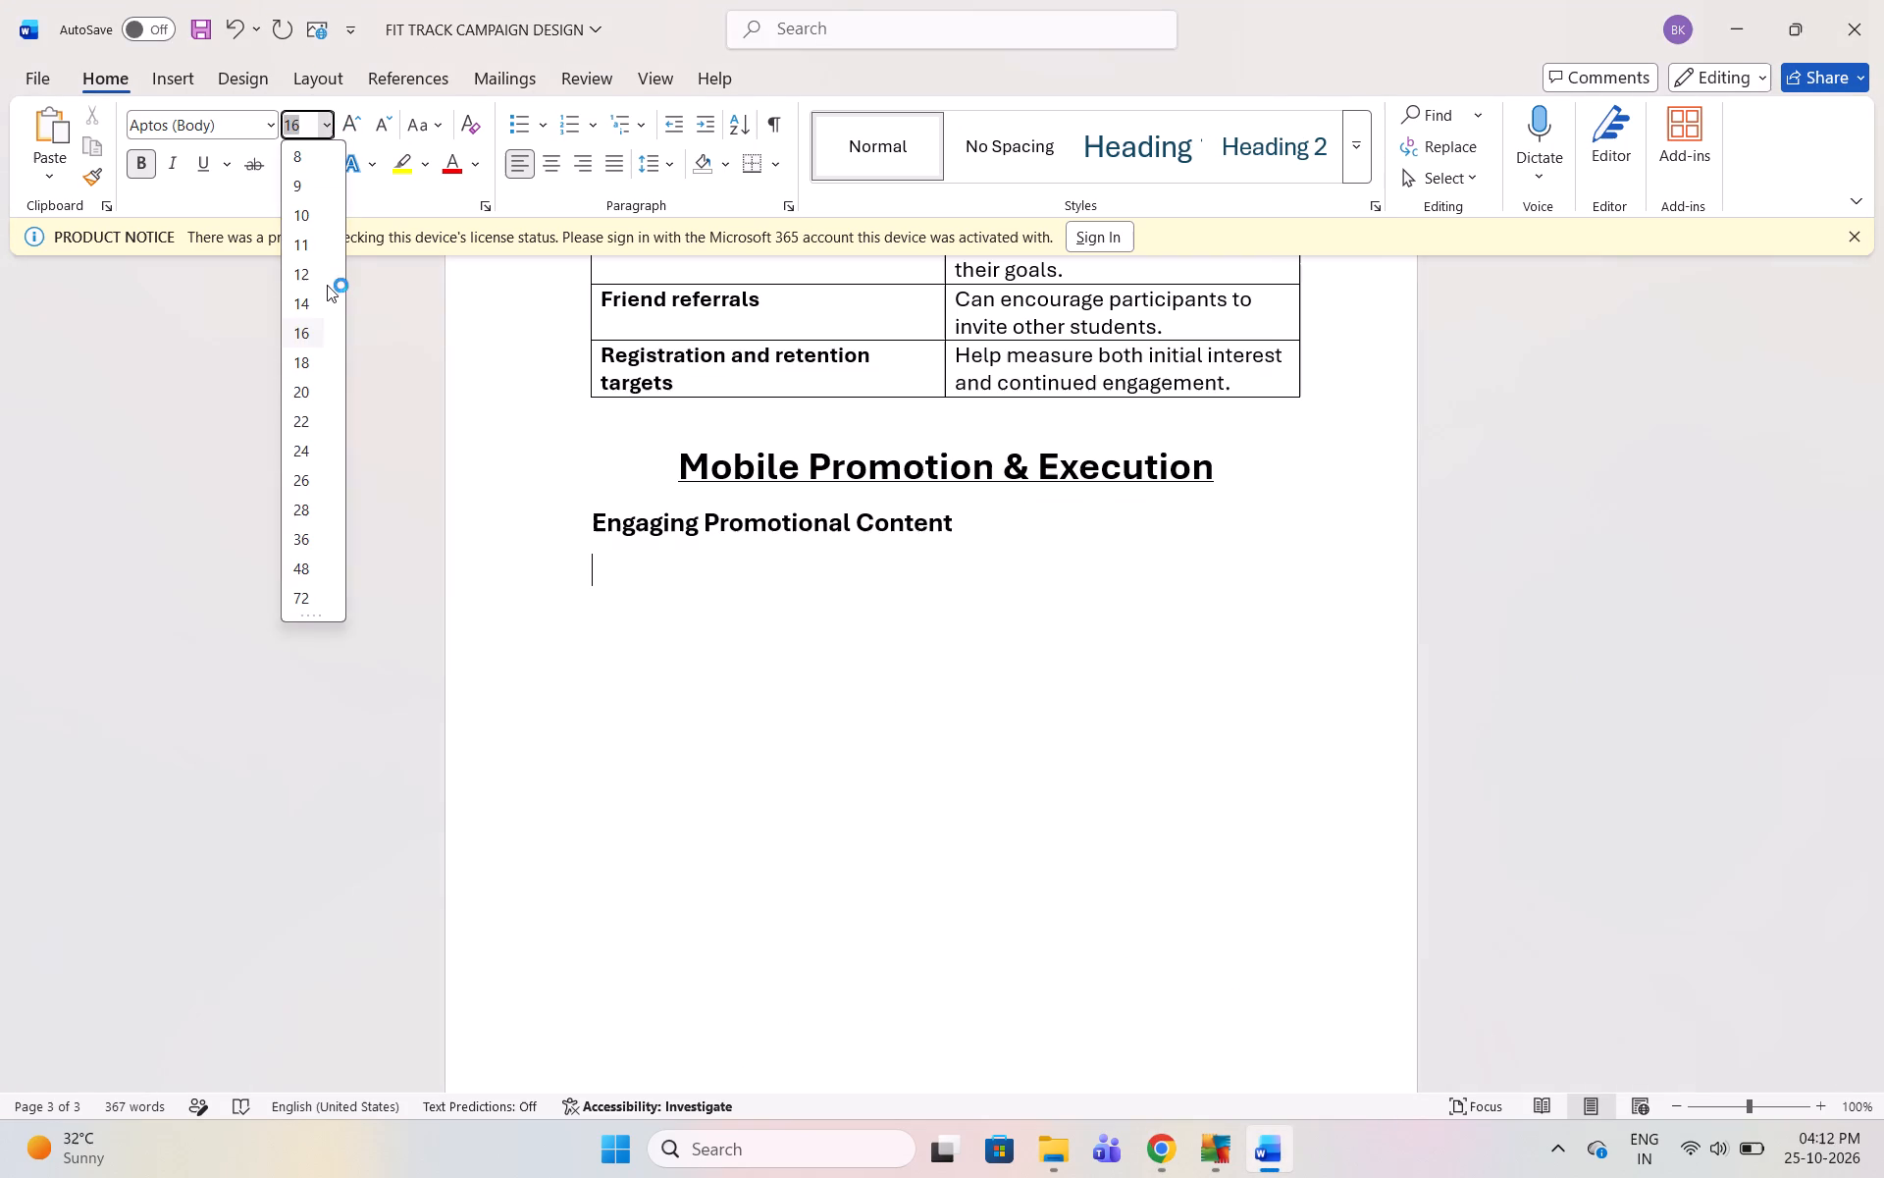
click(312, 311)
click(144, 156)
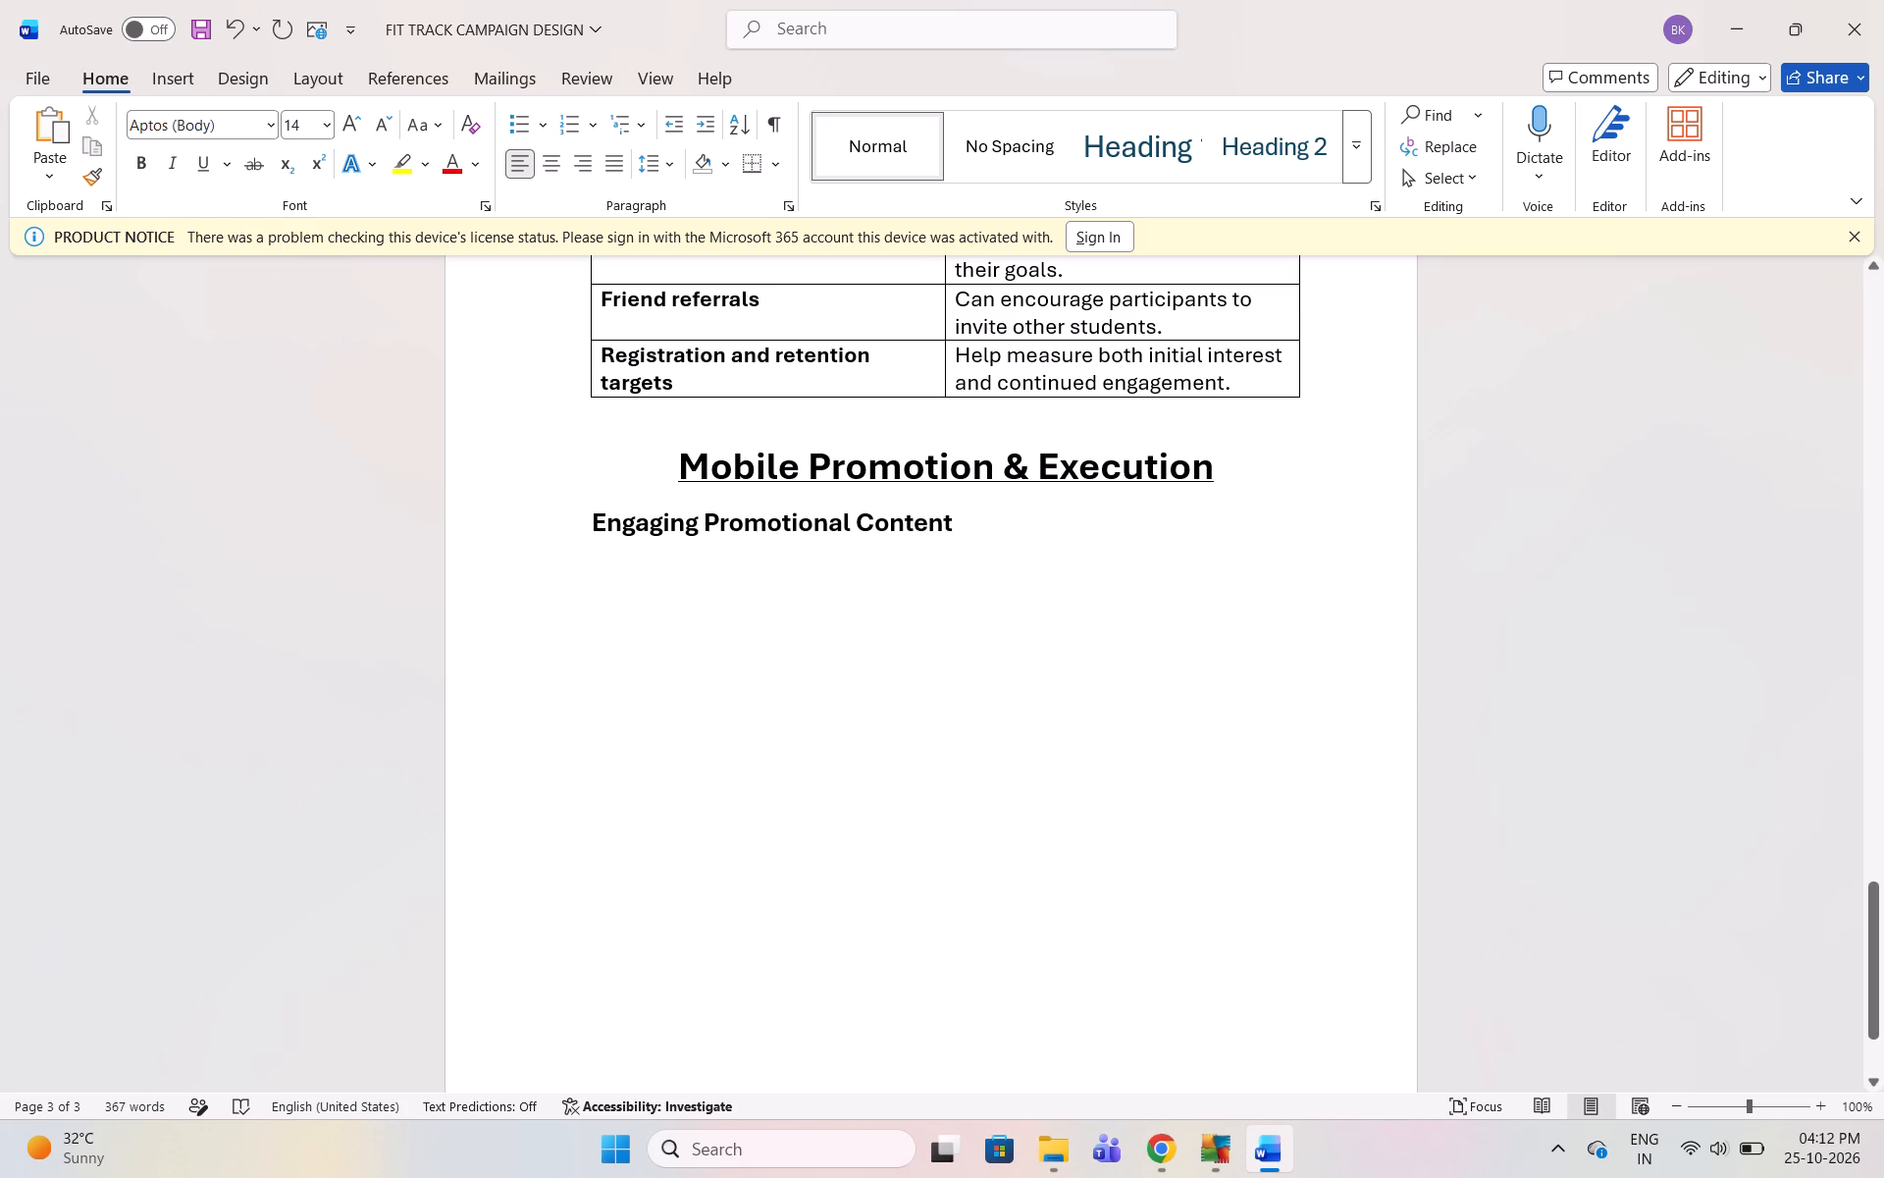
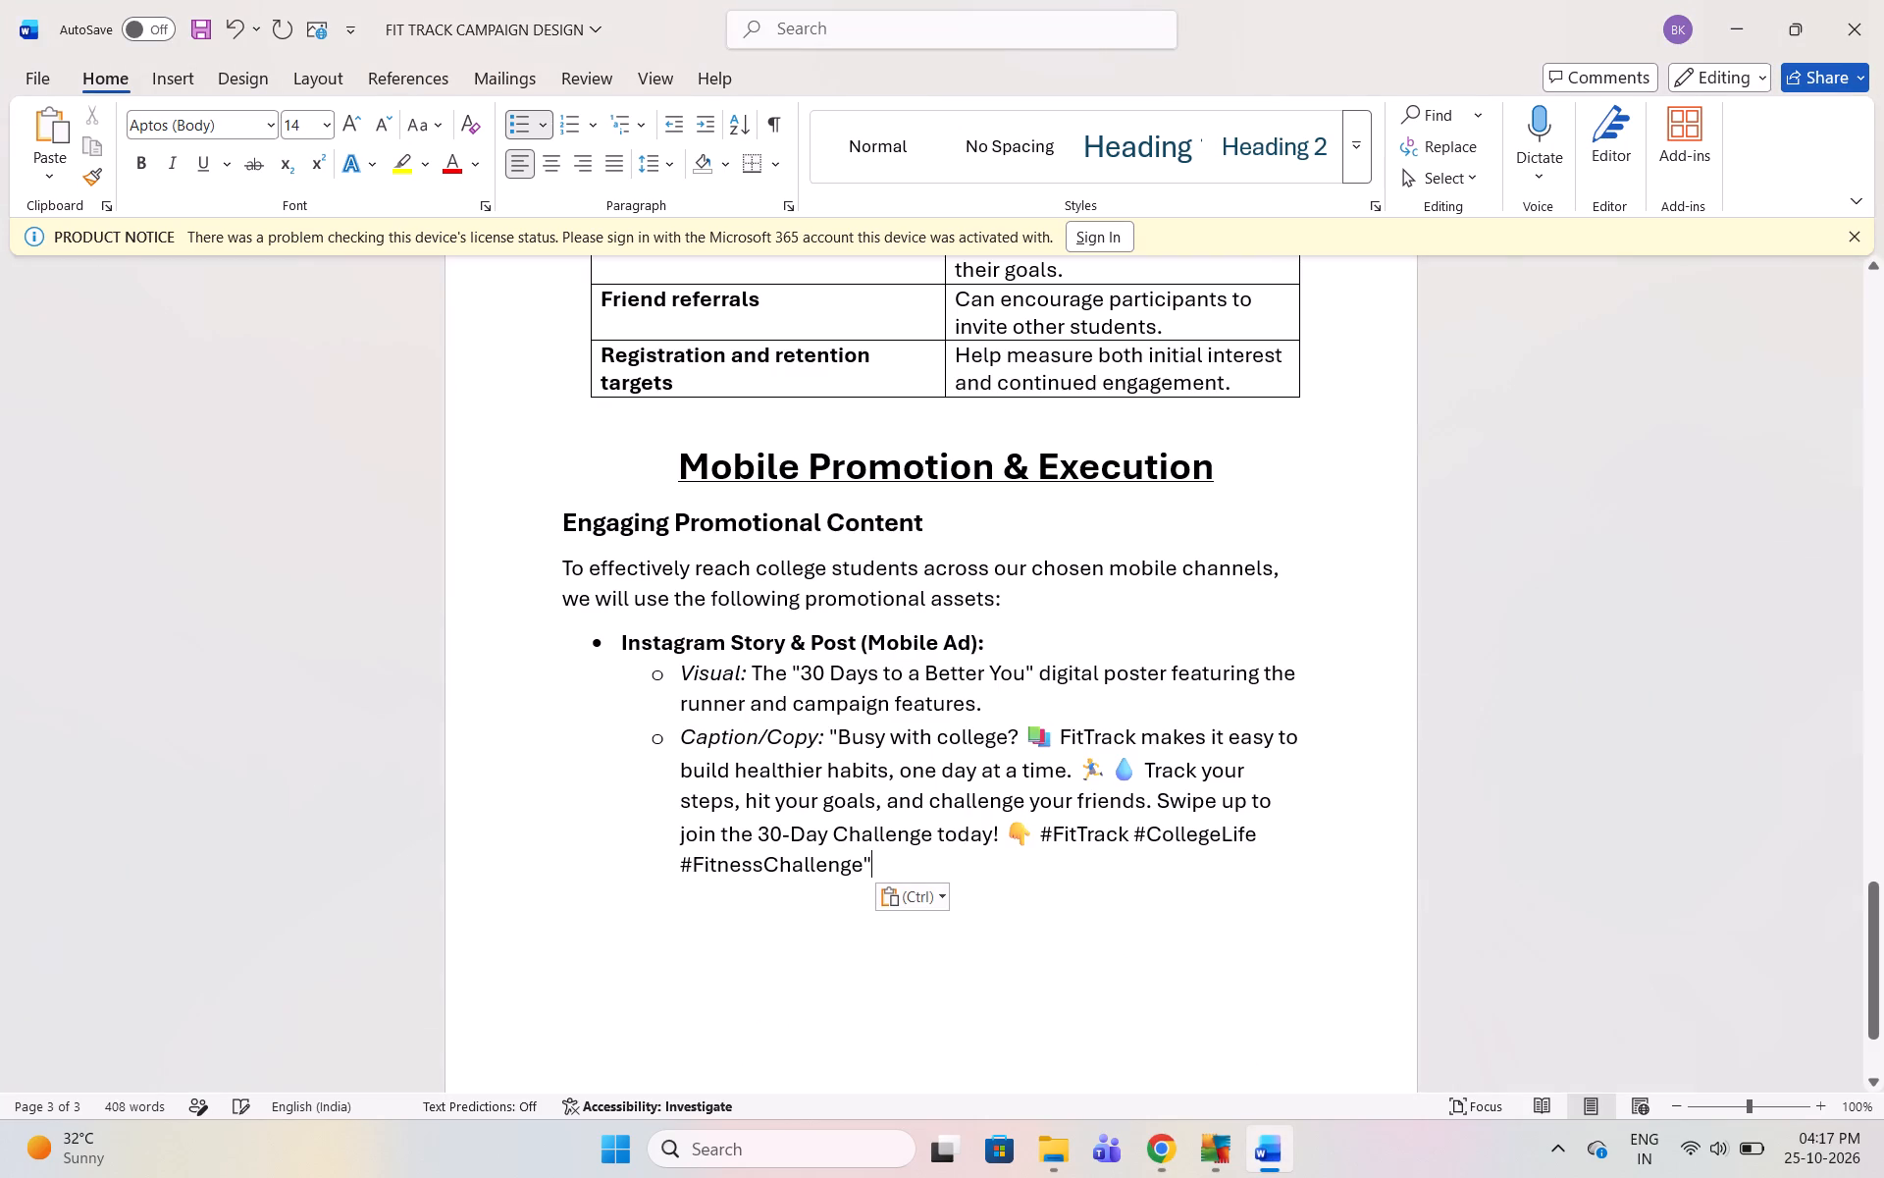
Switch to Chrome and enter "whatsaap" as the search query in a new browser tab.
click(1057, 736)
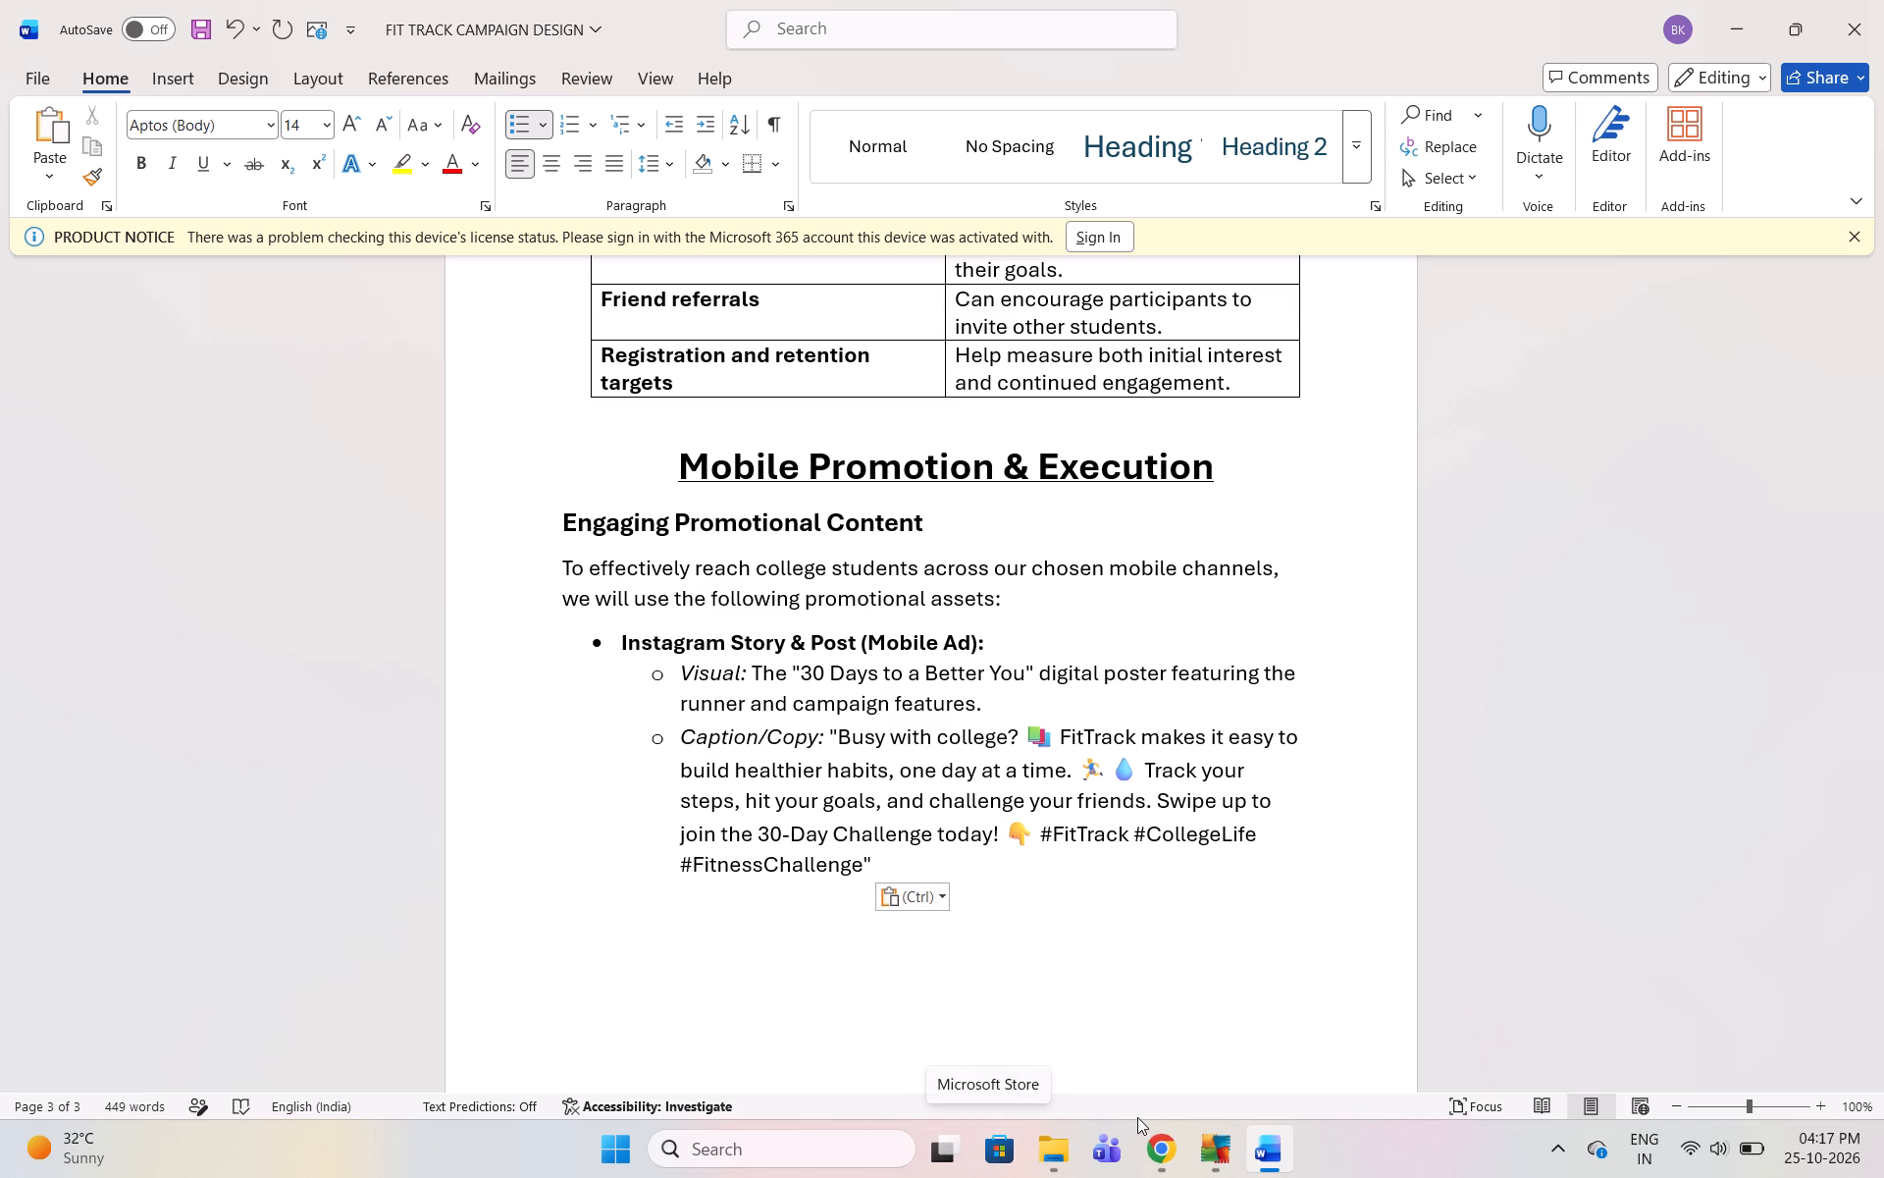
click(1173, 1085)
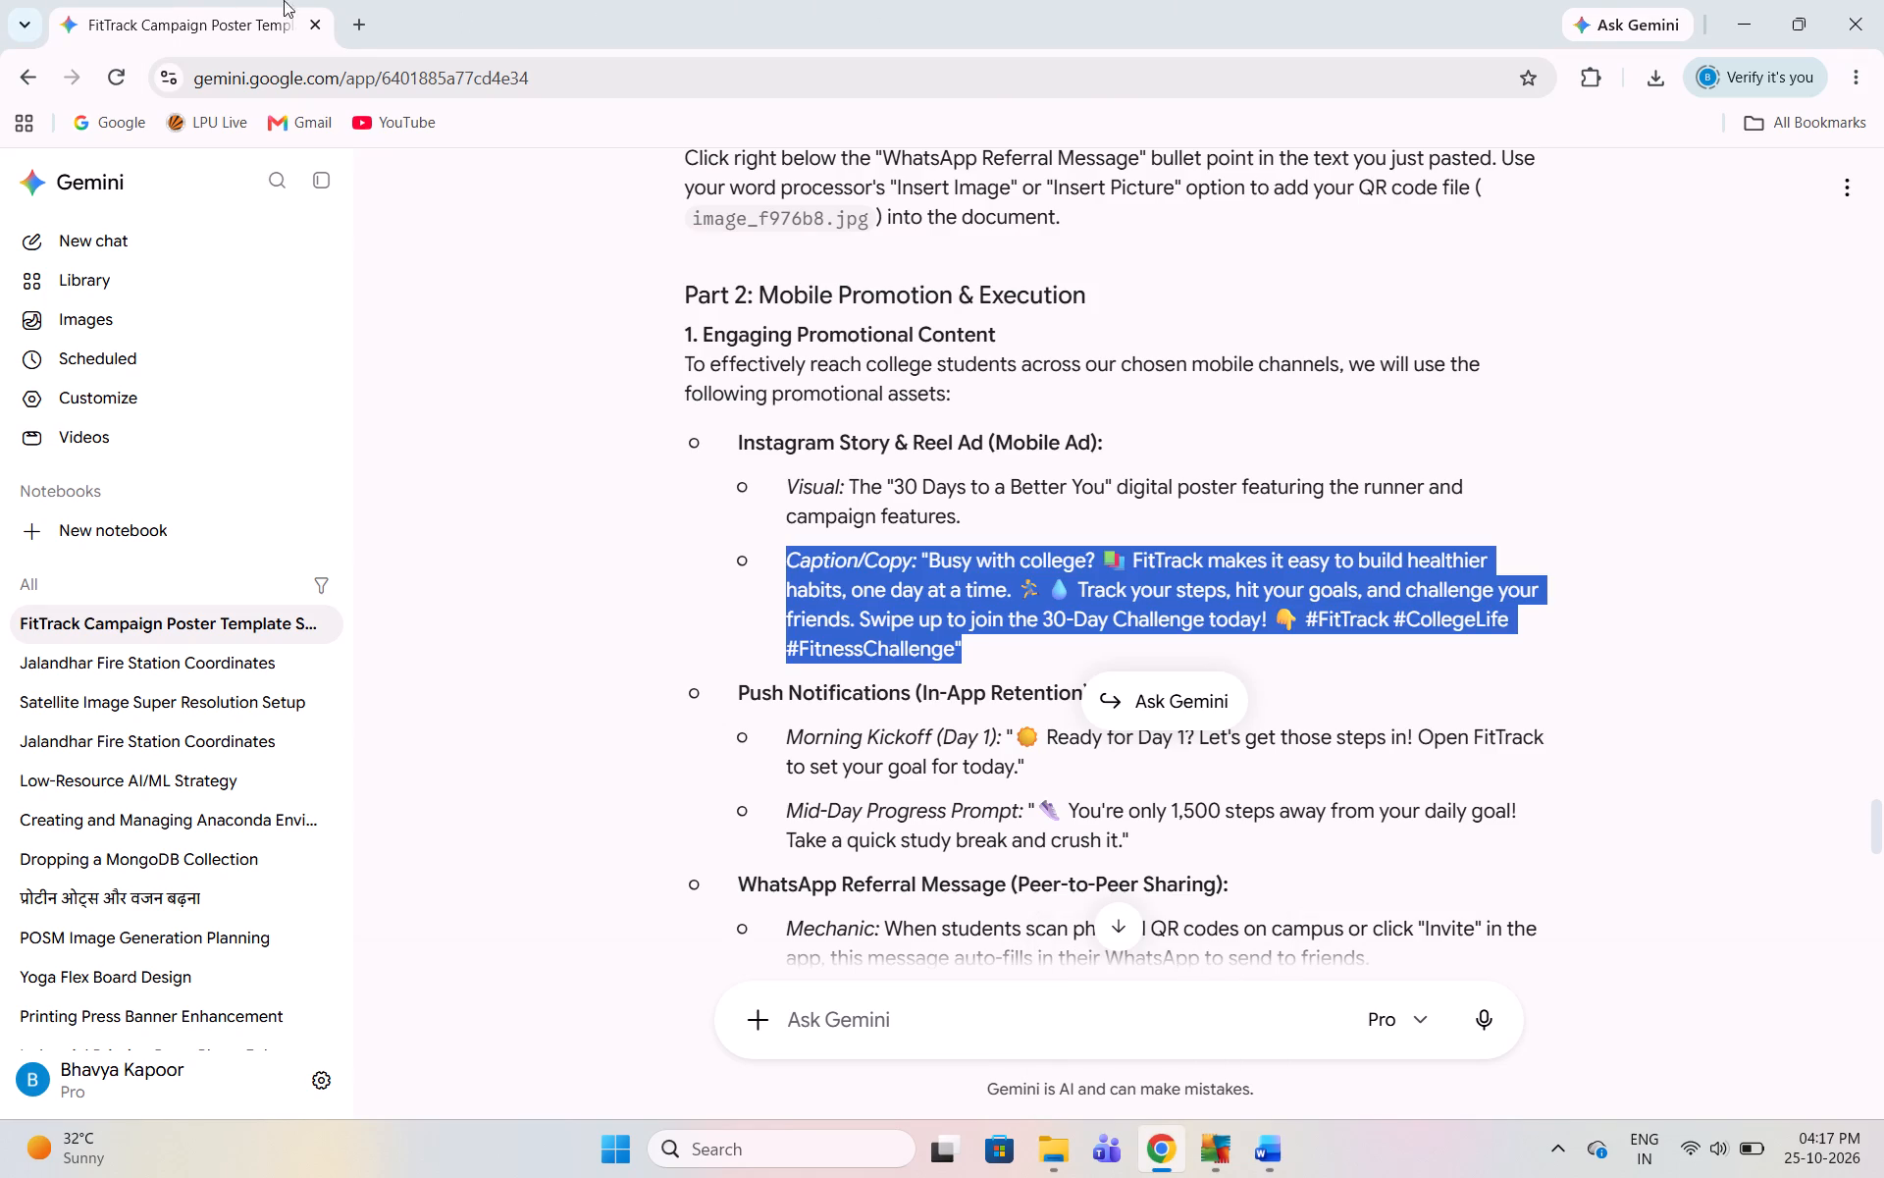
click(360, 27)
click(324, 73)
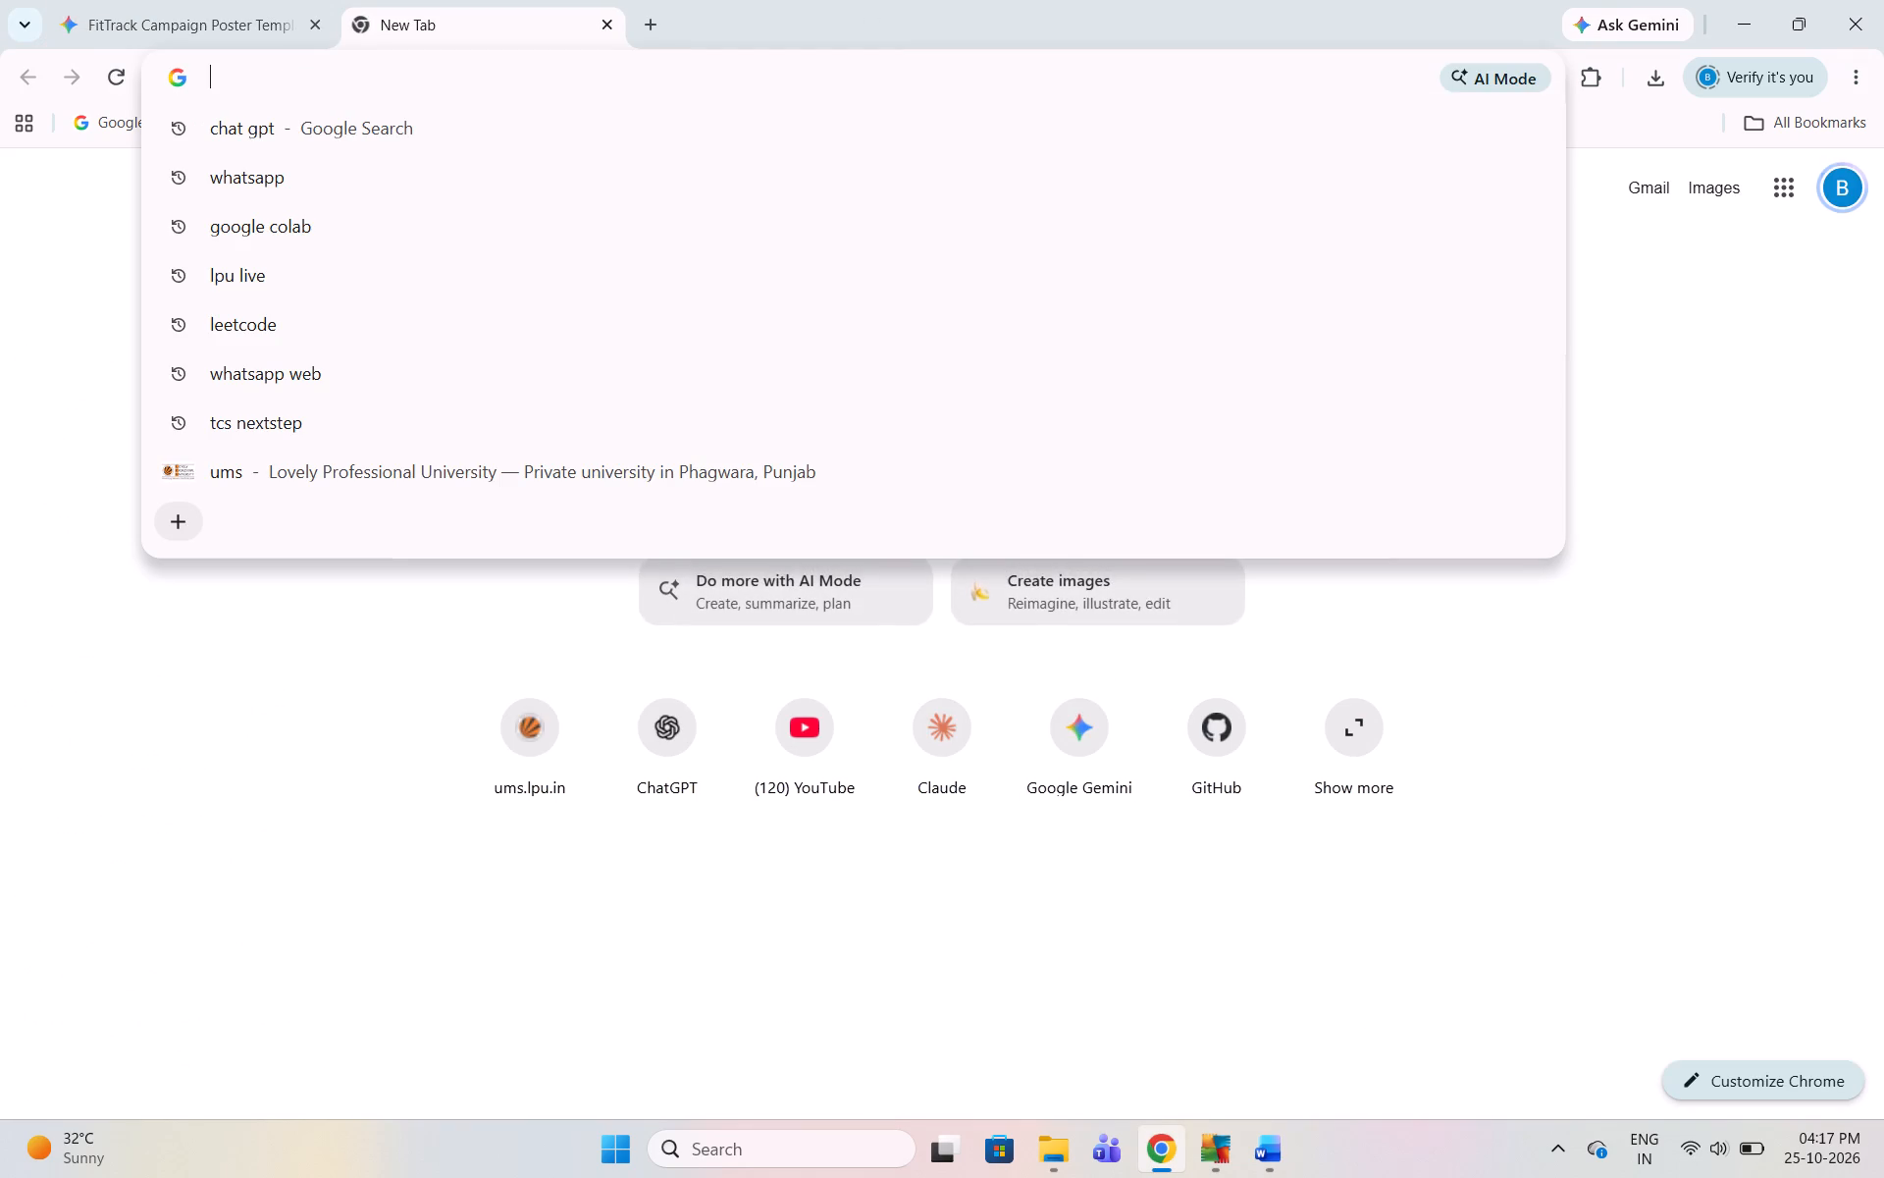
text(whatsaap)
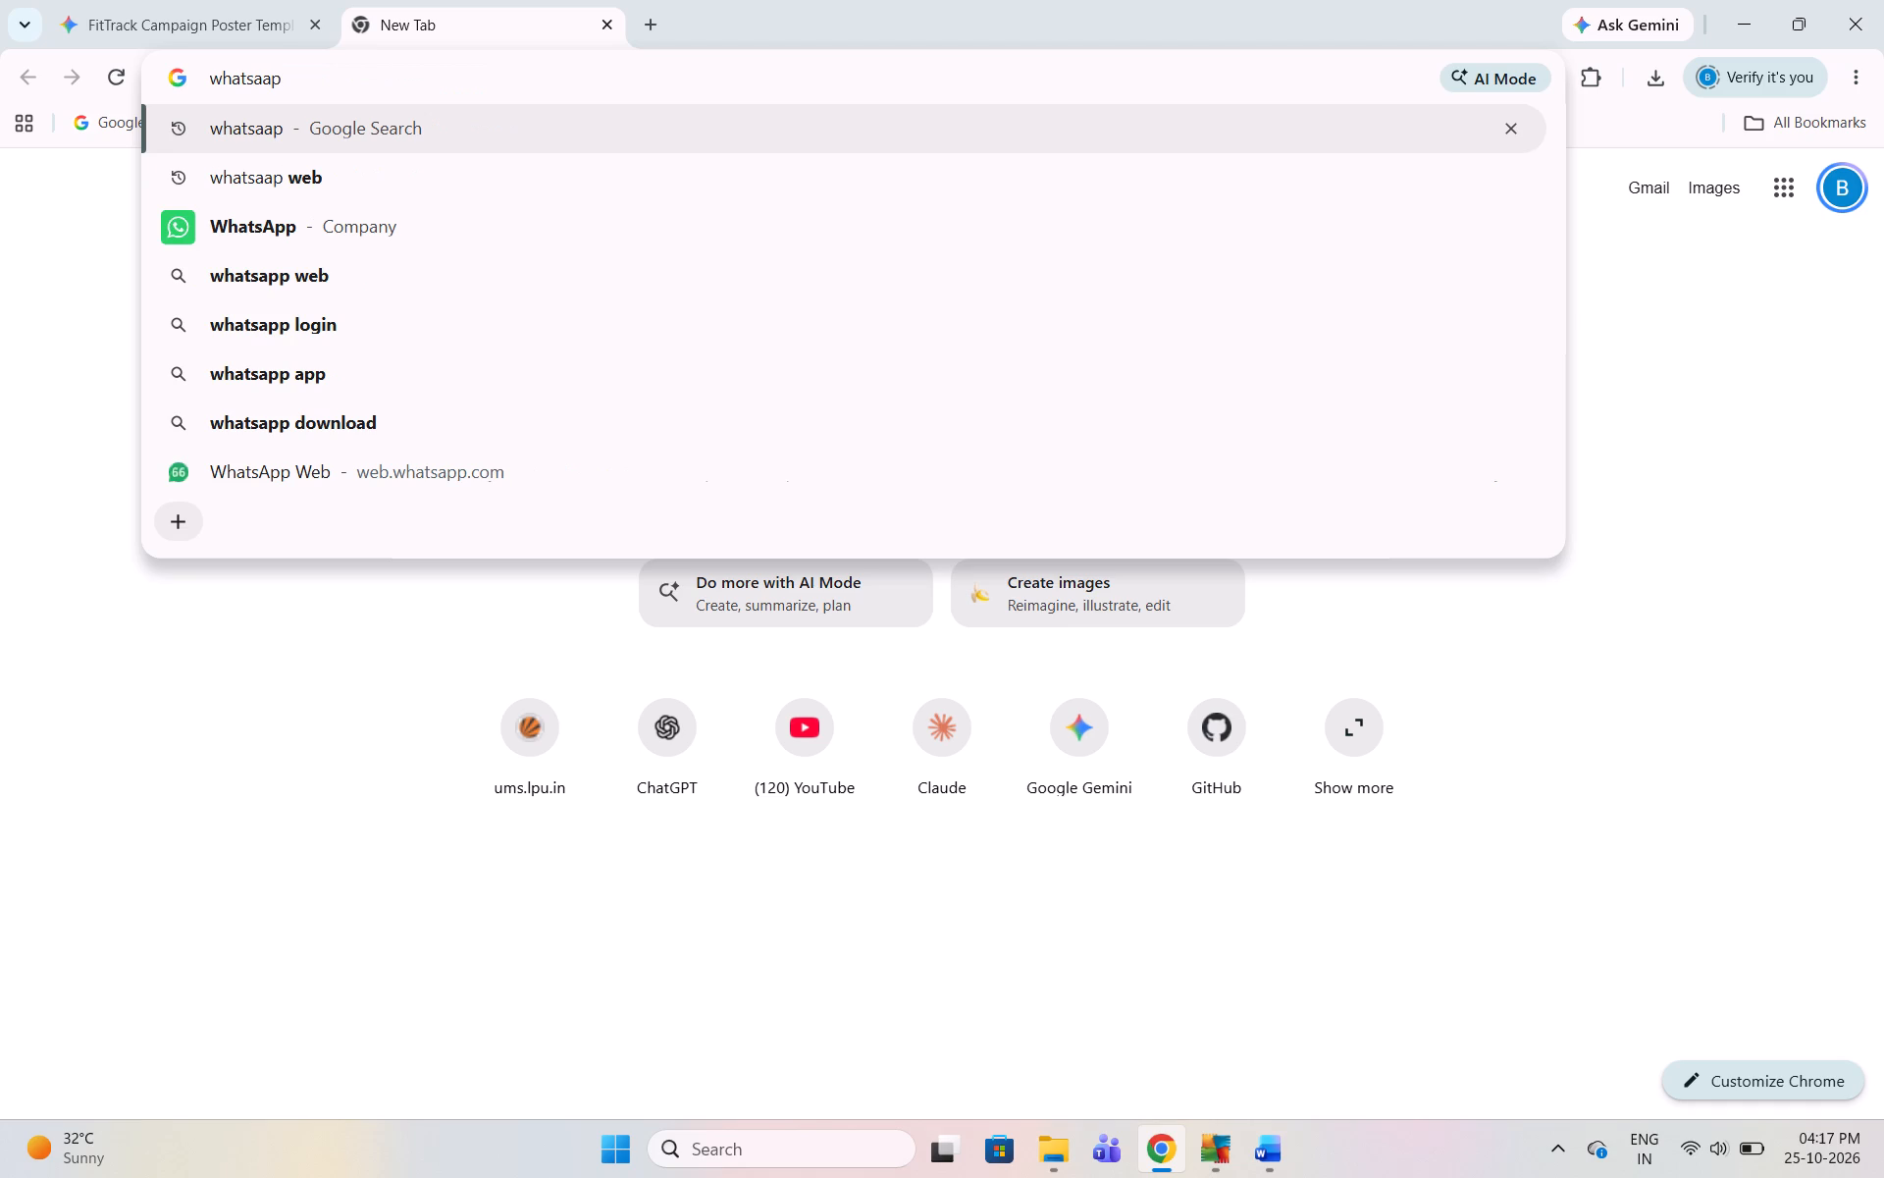
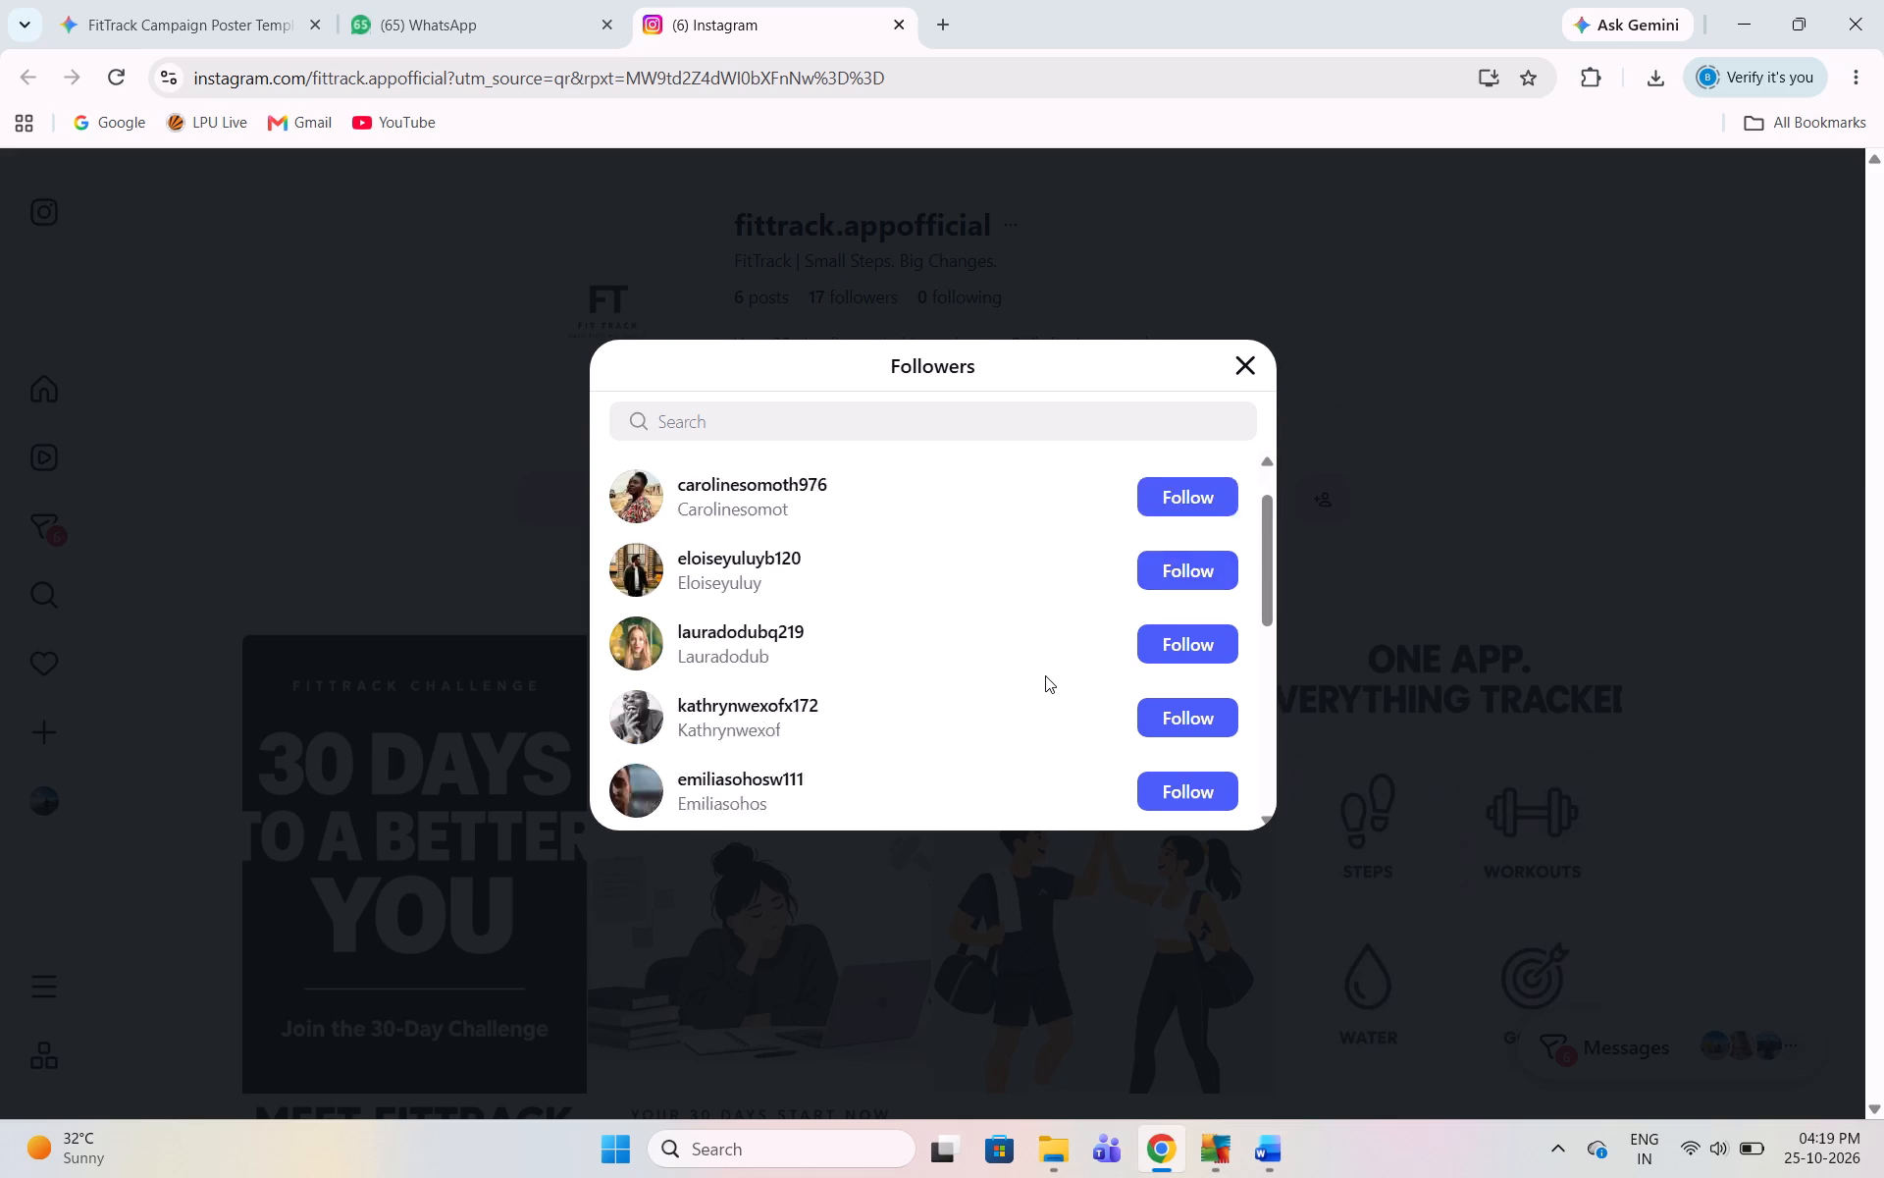
Look through the followers list of the fittrack.appofficial Instagram profile and close it.
scroll(1045, 675, down, 1)
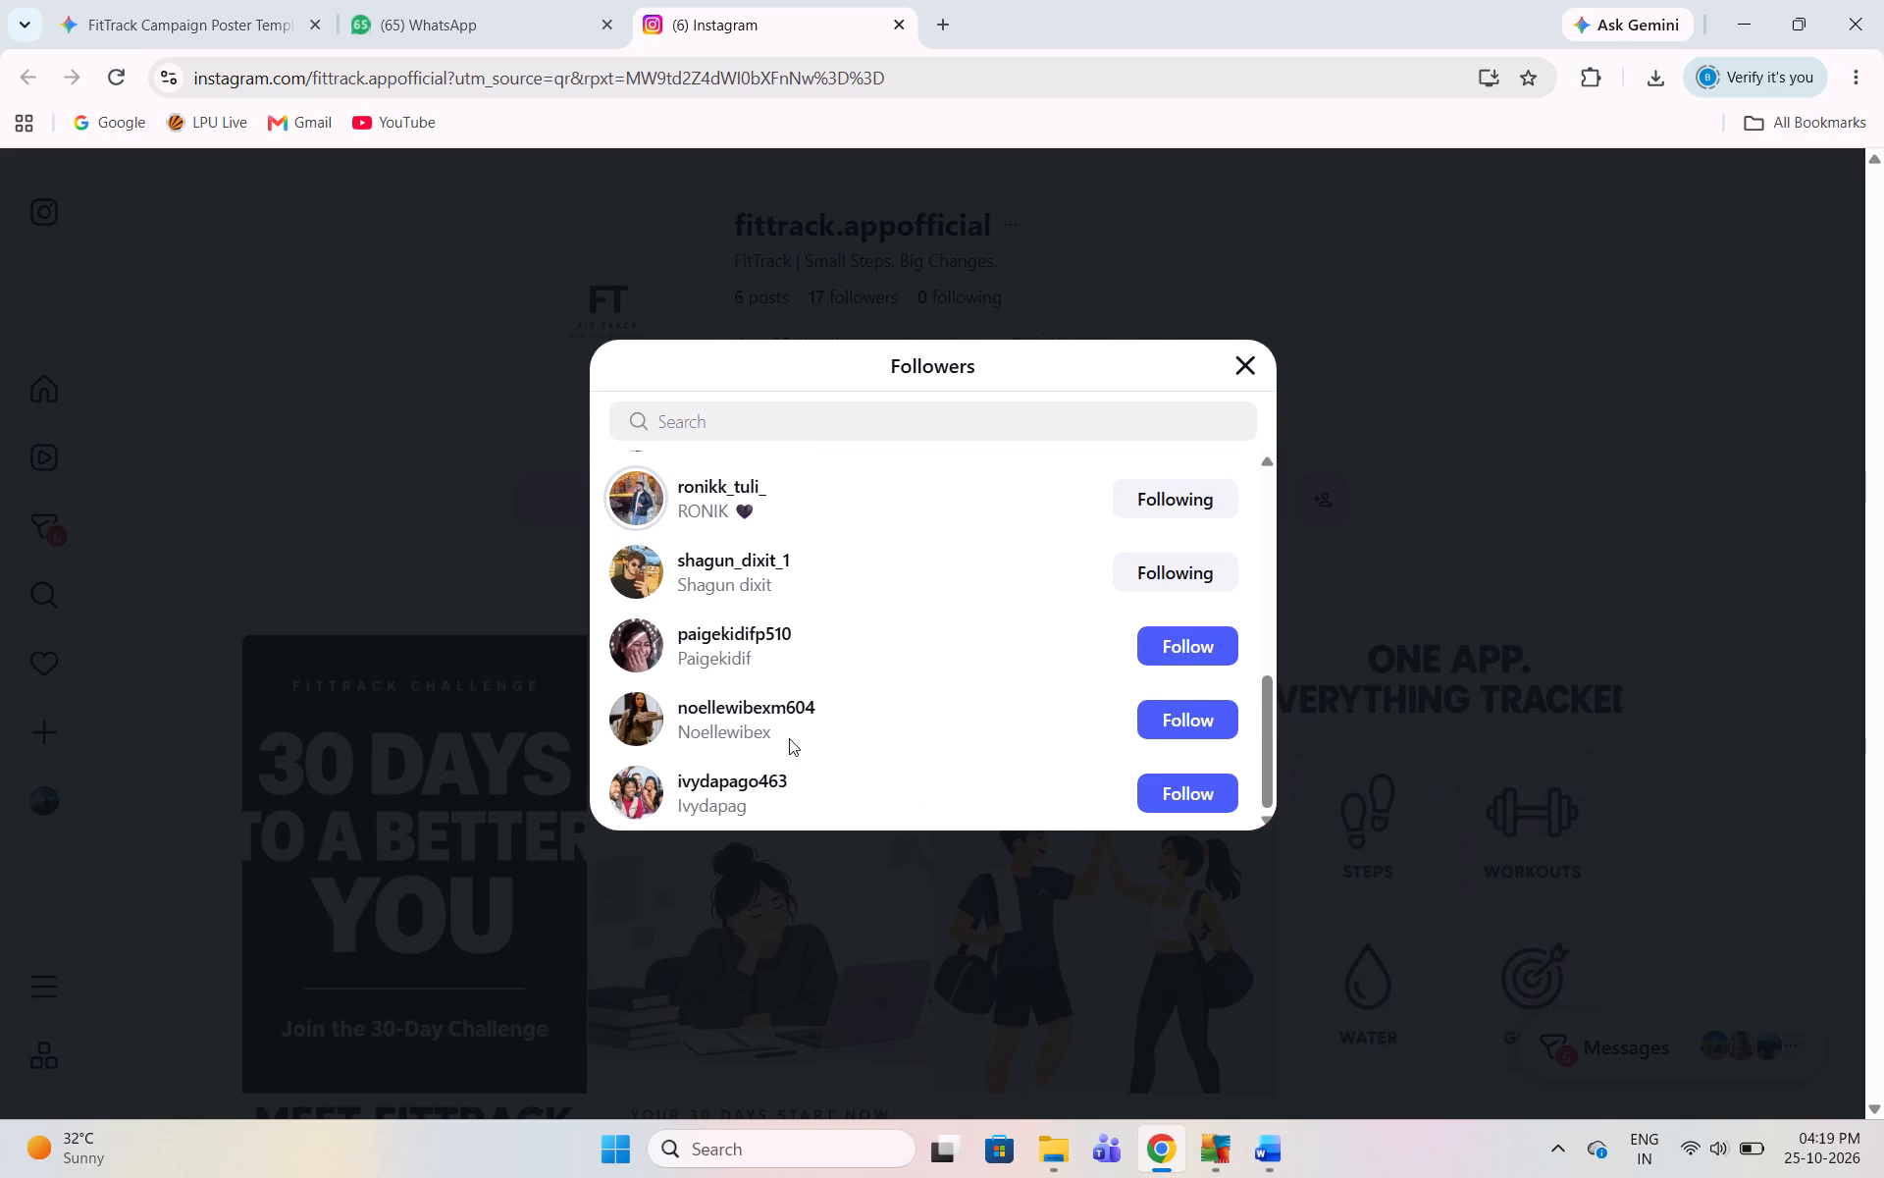
scroll(789, 738, down, 6)
scroll(1096, 611, up, 6)
scroll(1095, 611, down, 2)
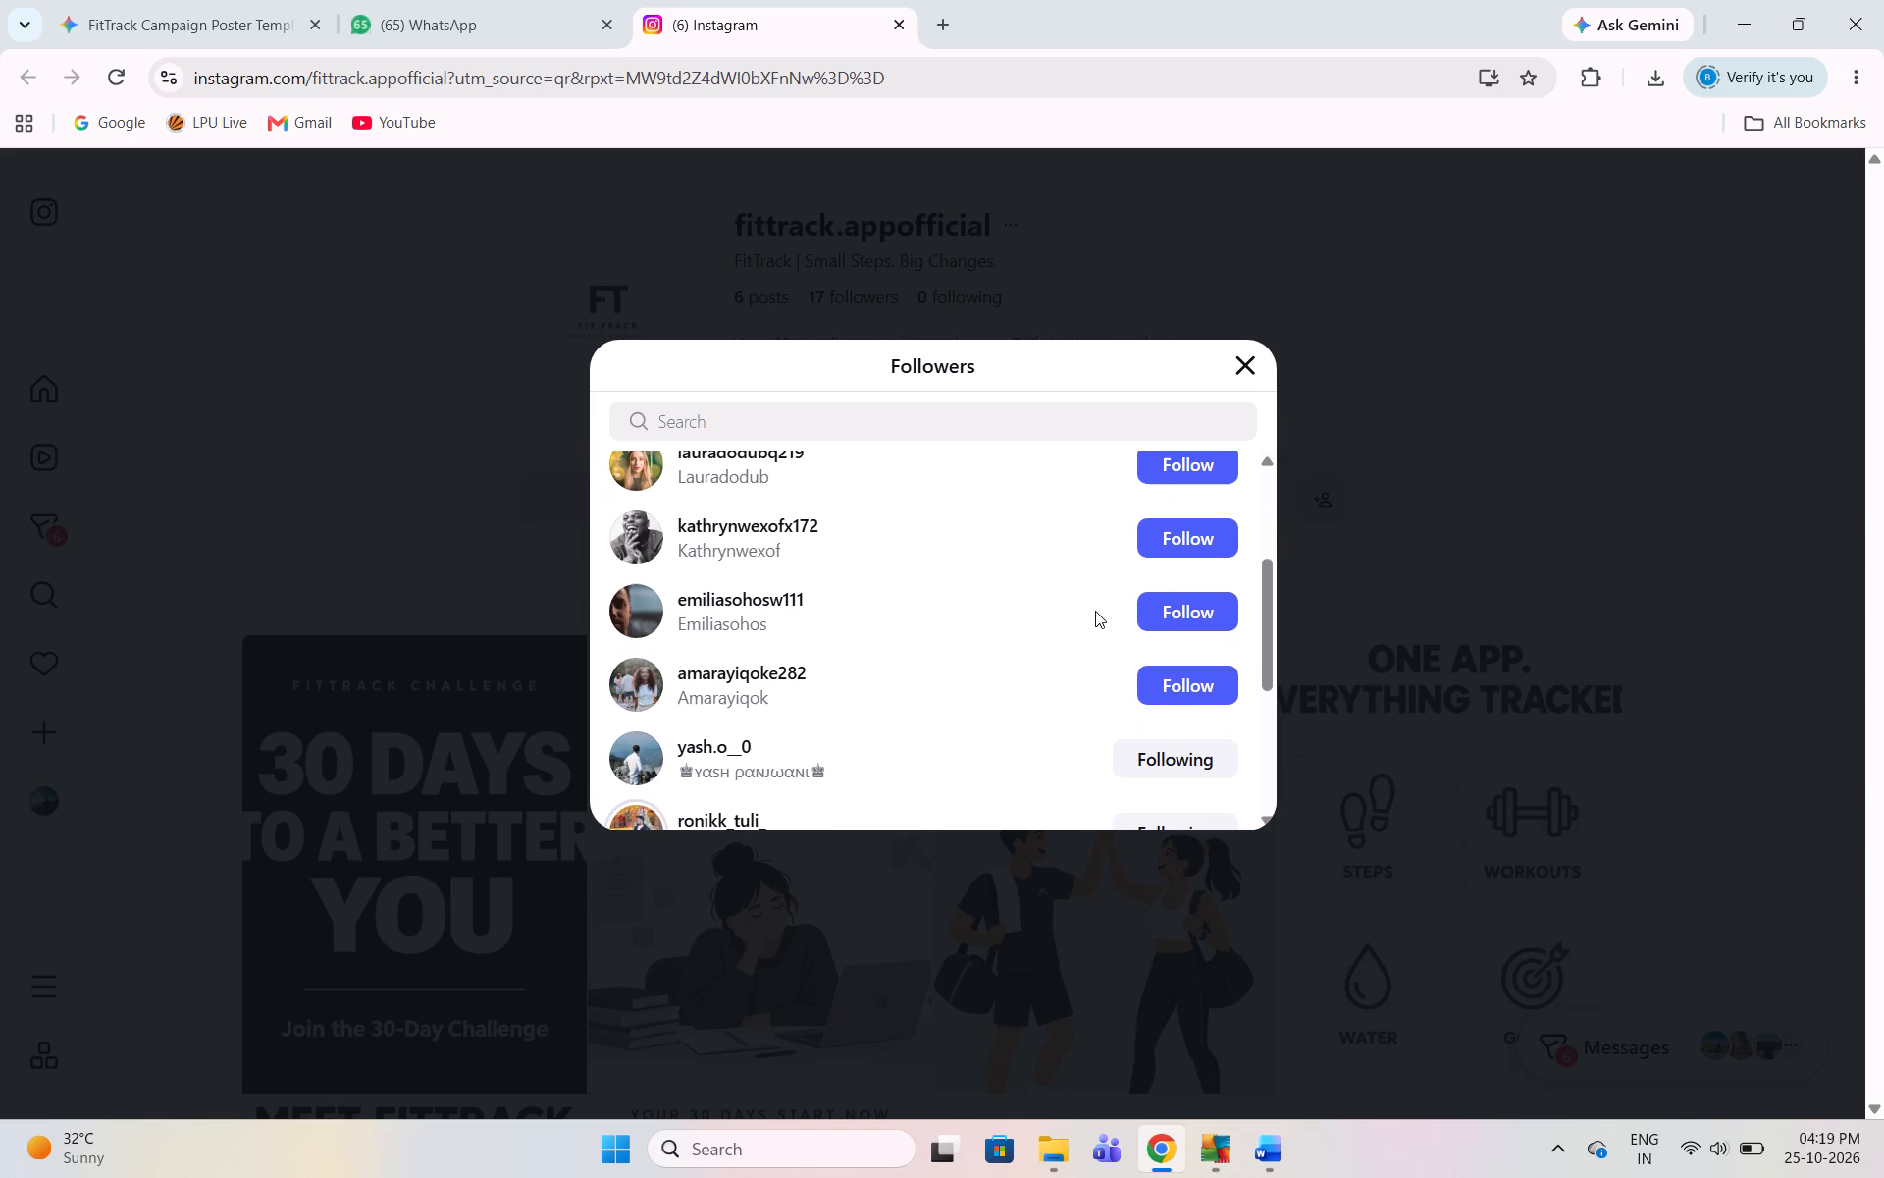
scroll(1095, 611, down, 1)
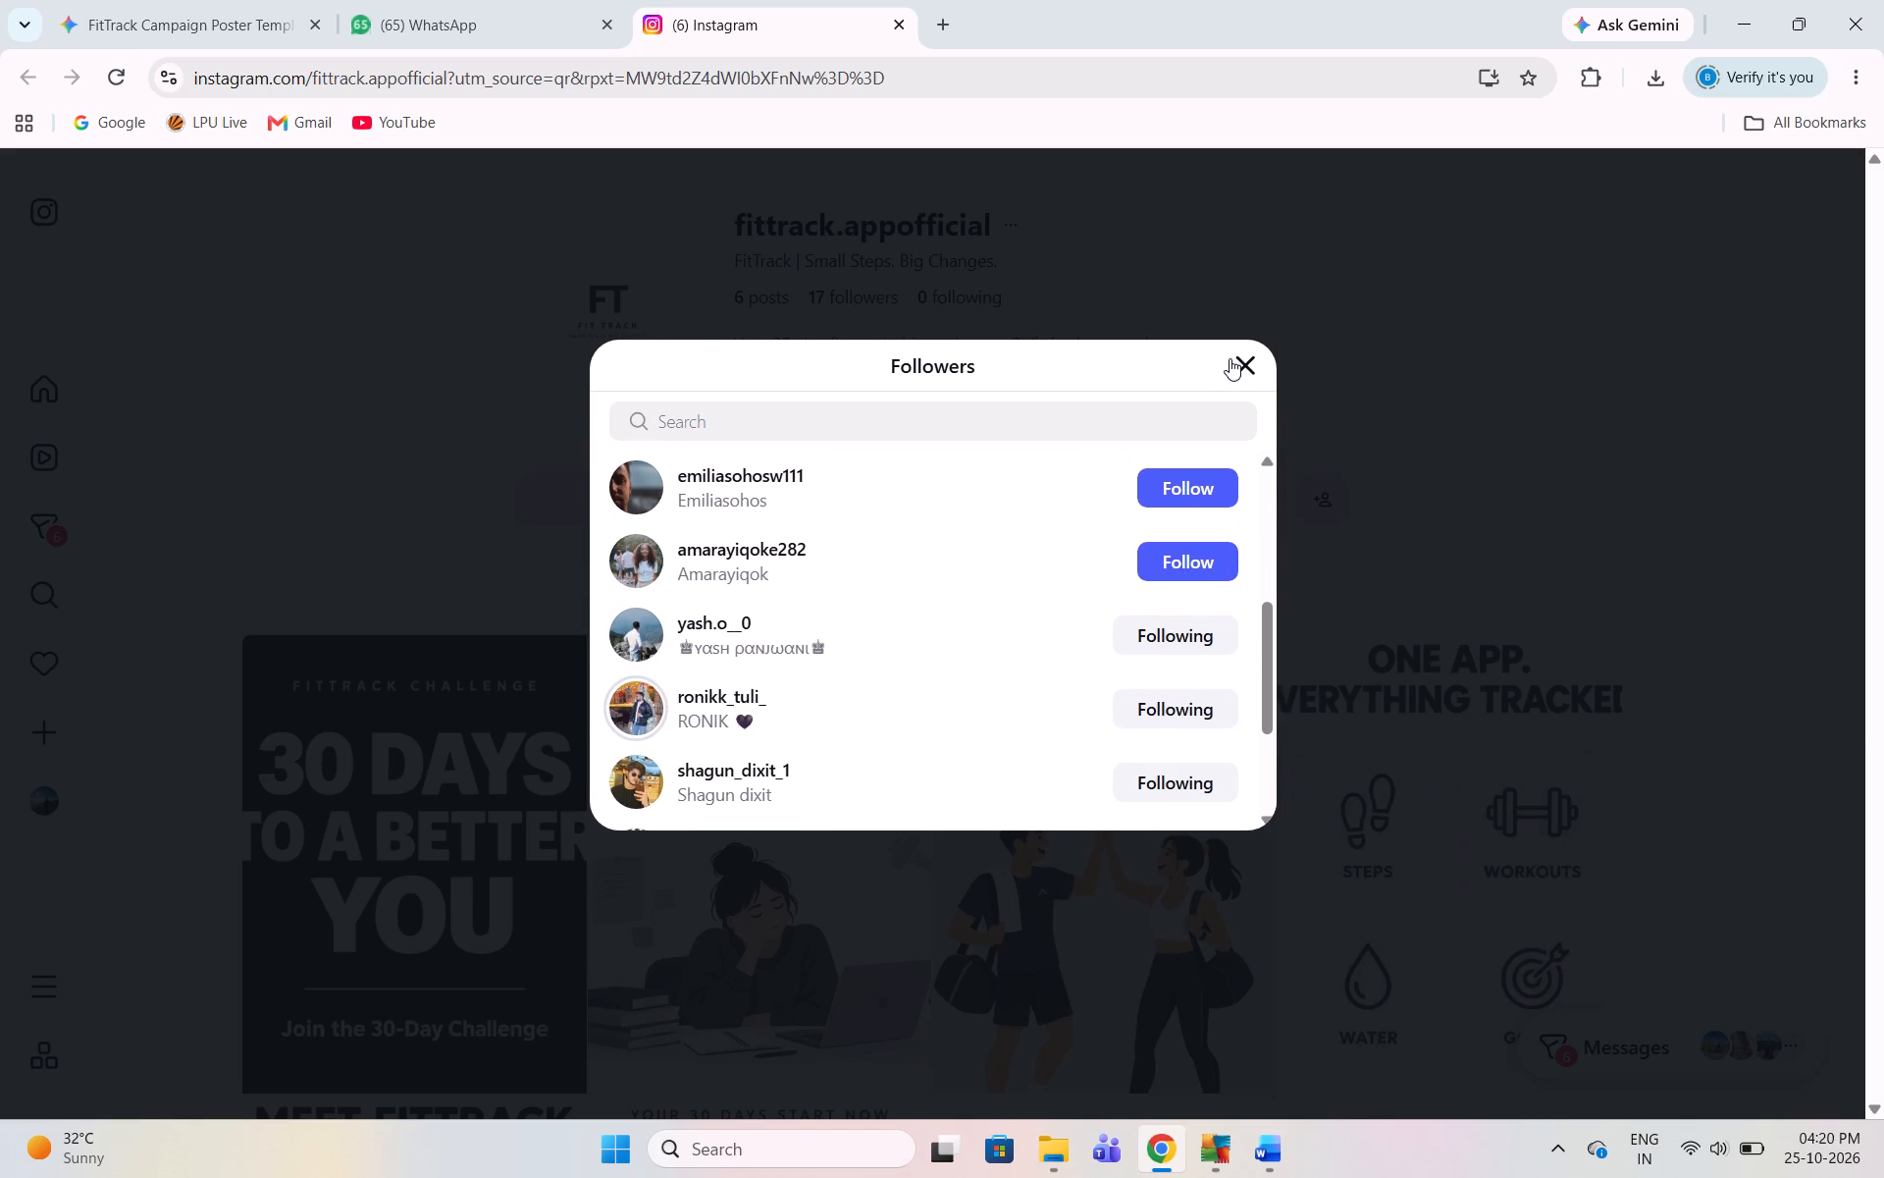
click(1231, 358)
Look over the posts on the fittrack.appofficial profile and view the "Meet FitTrack" post with its caption.
scroll(1049, 537, down, 2)
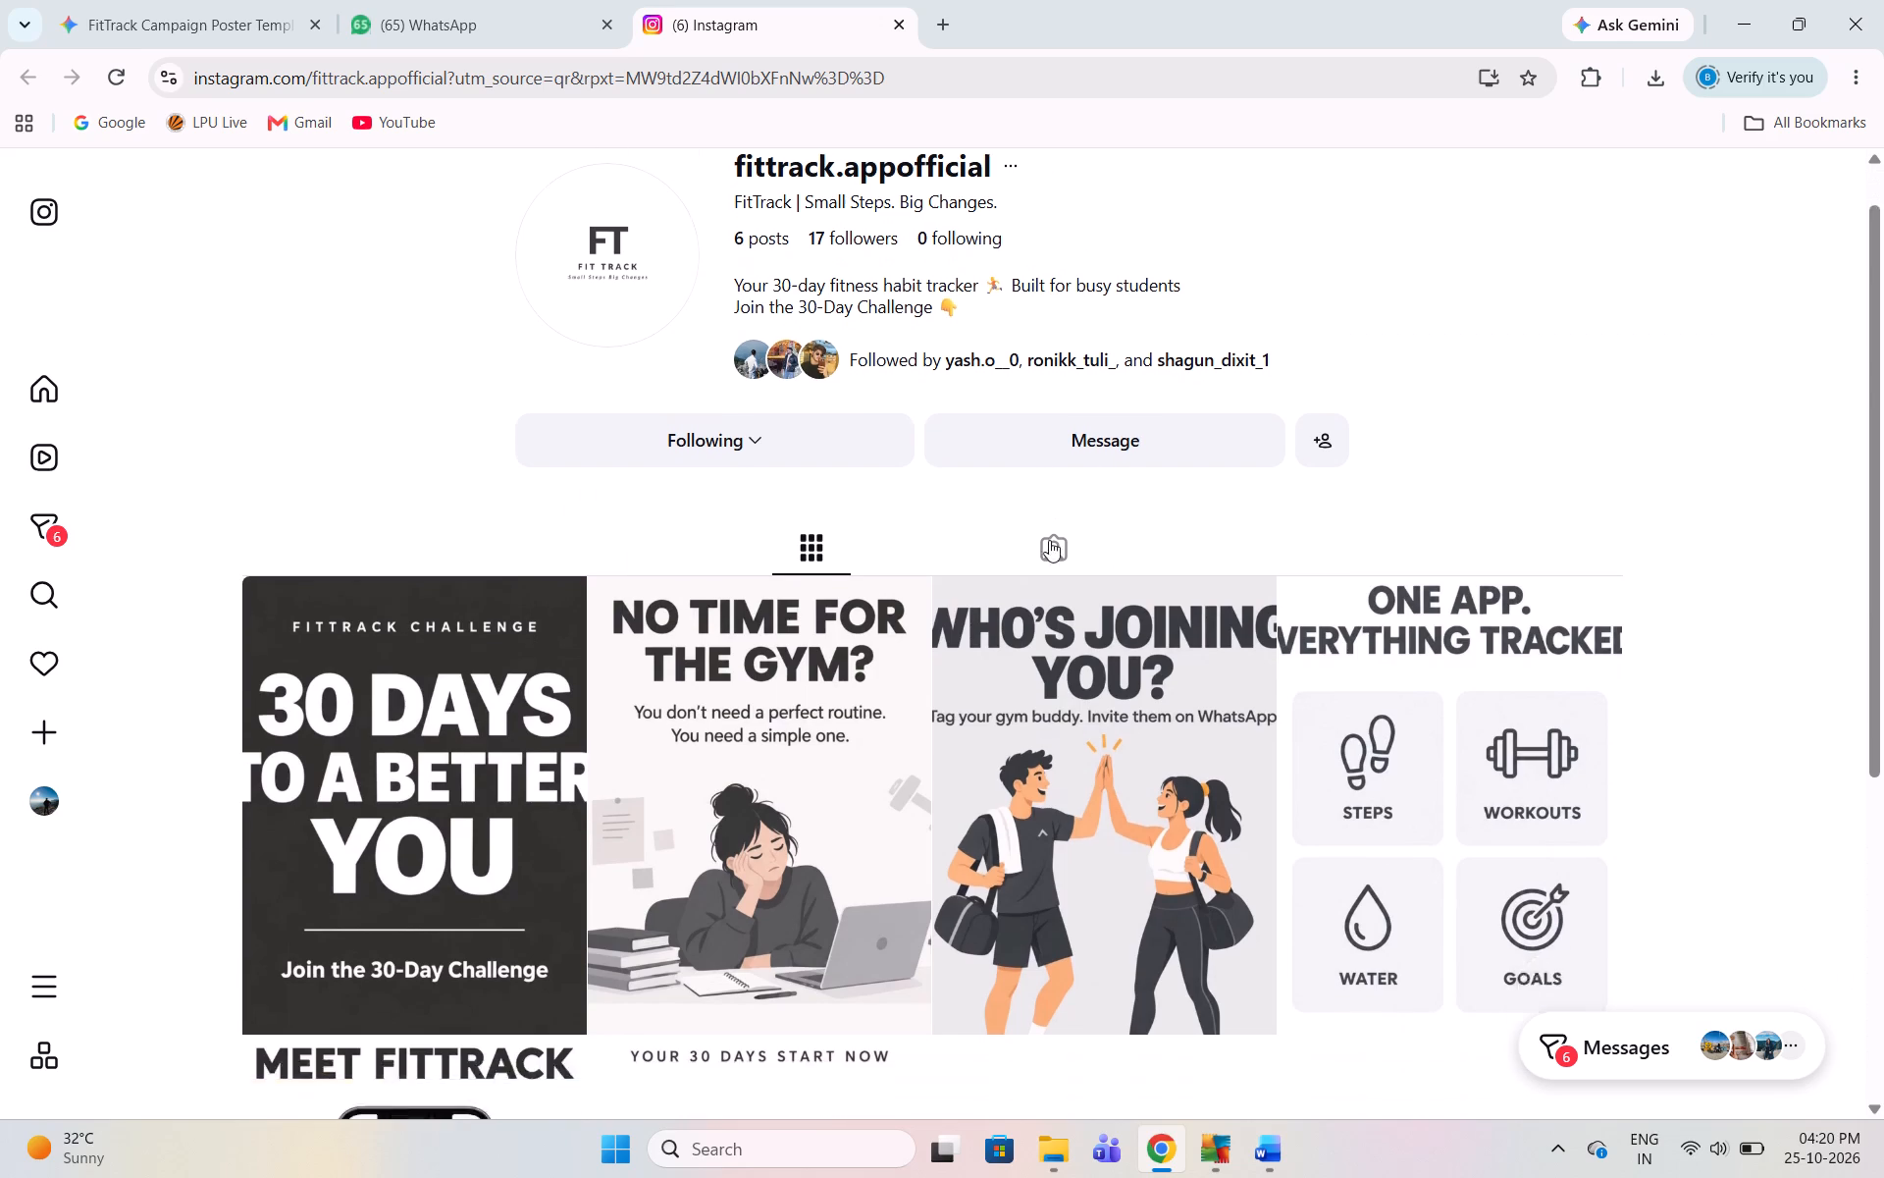
scroll(1049, 540, down, 3)
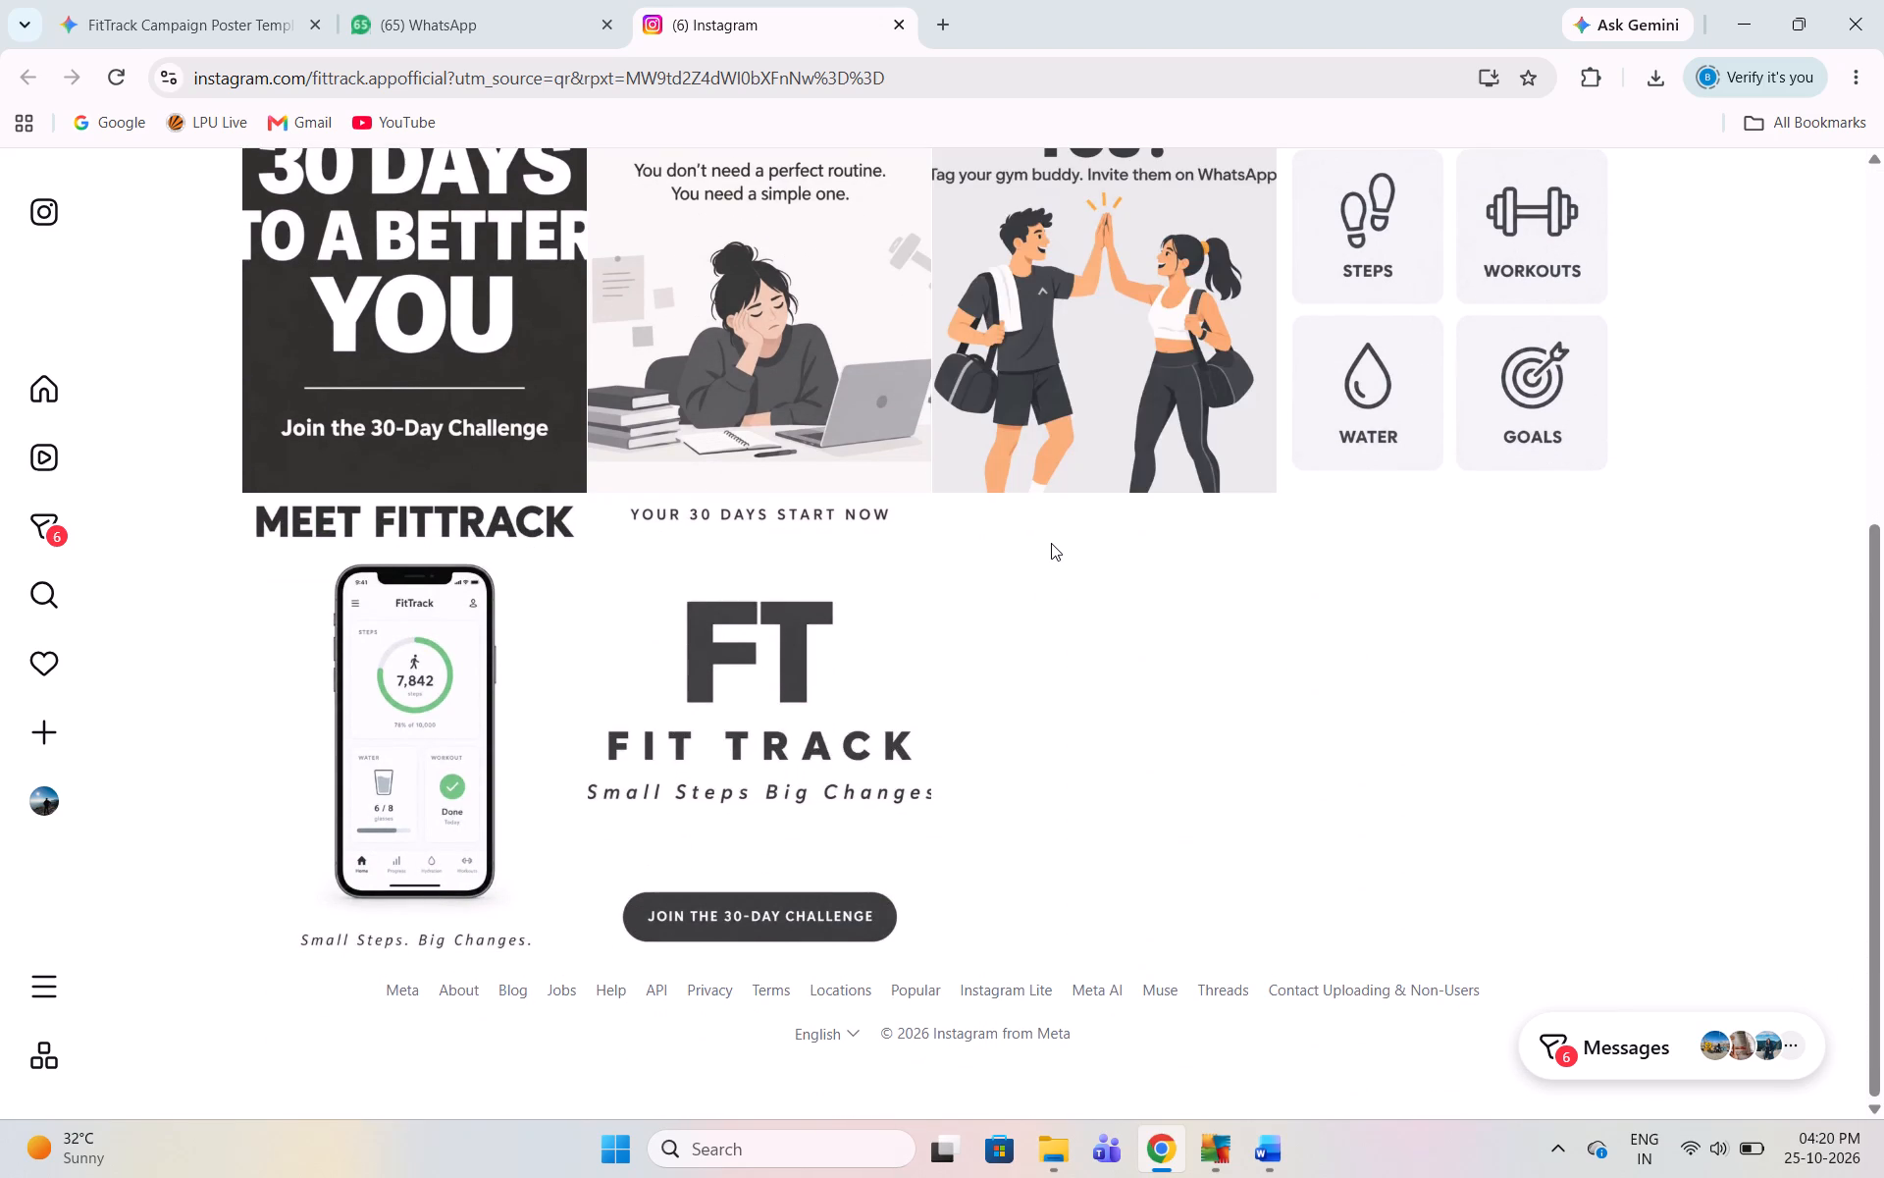
scroll(1130, 703, down, 2)
scroll(1130, 703, up, 2)
scroll(1130, 703, down, 1)
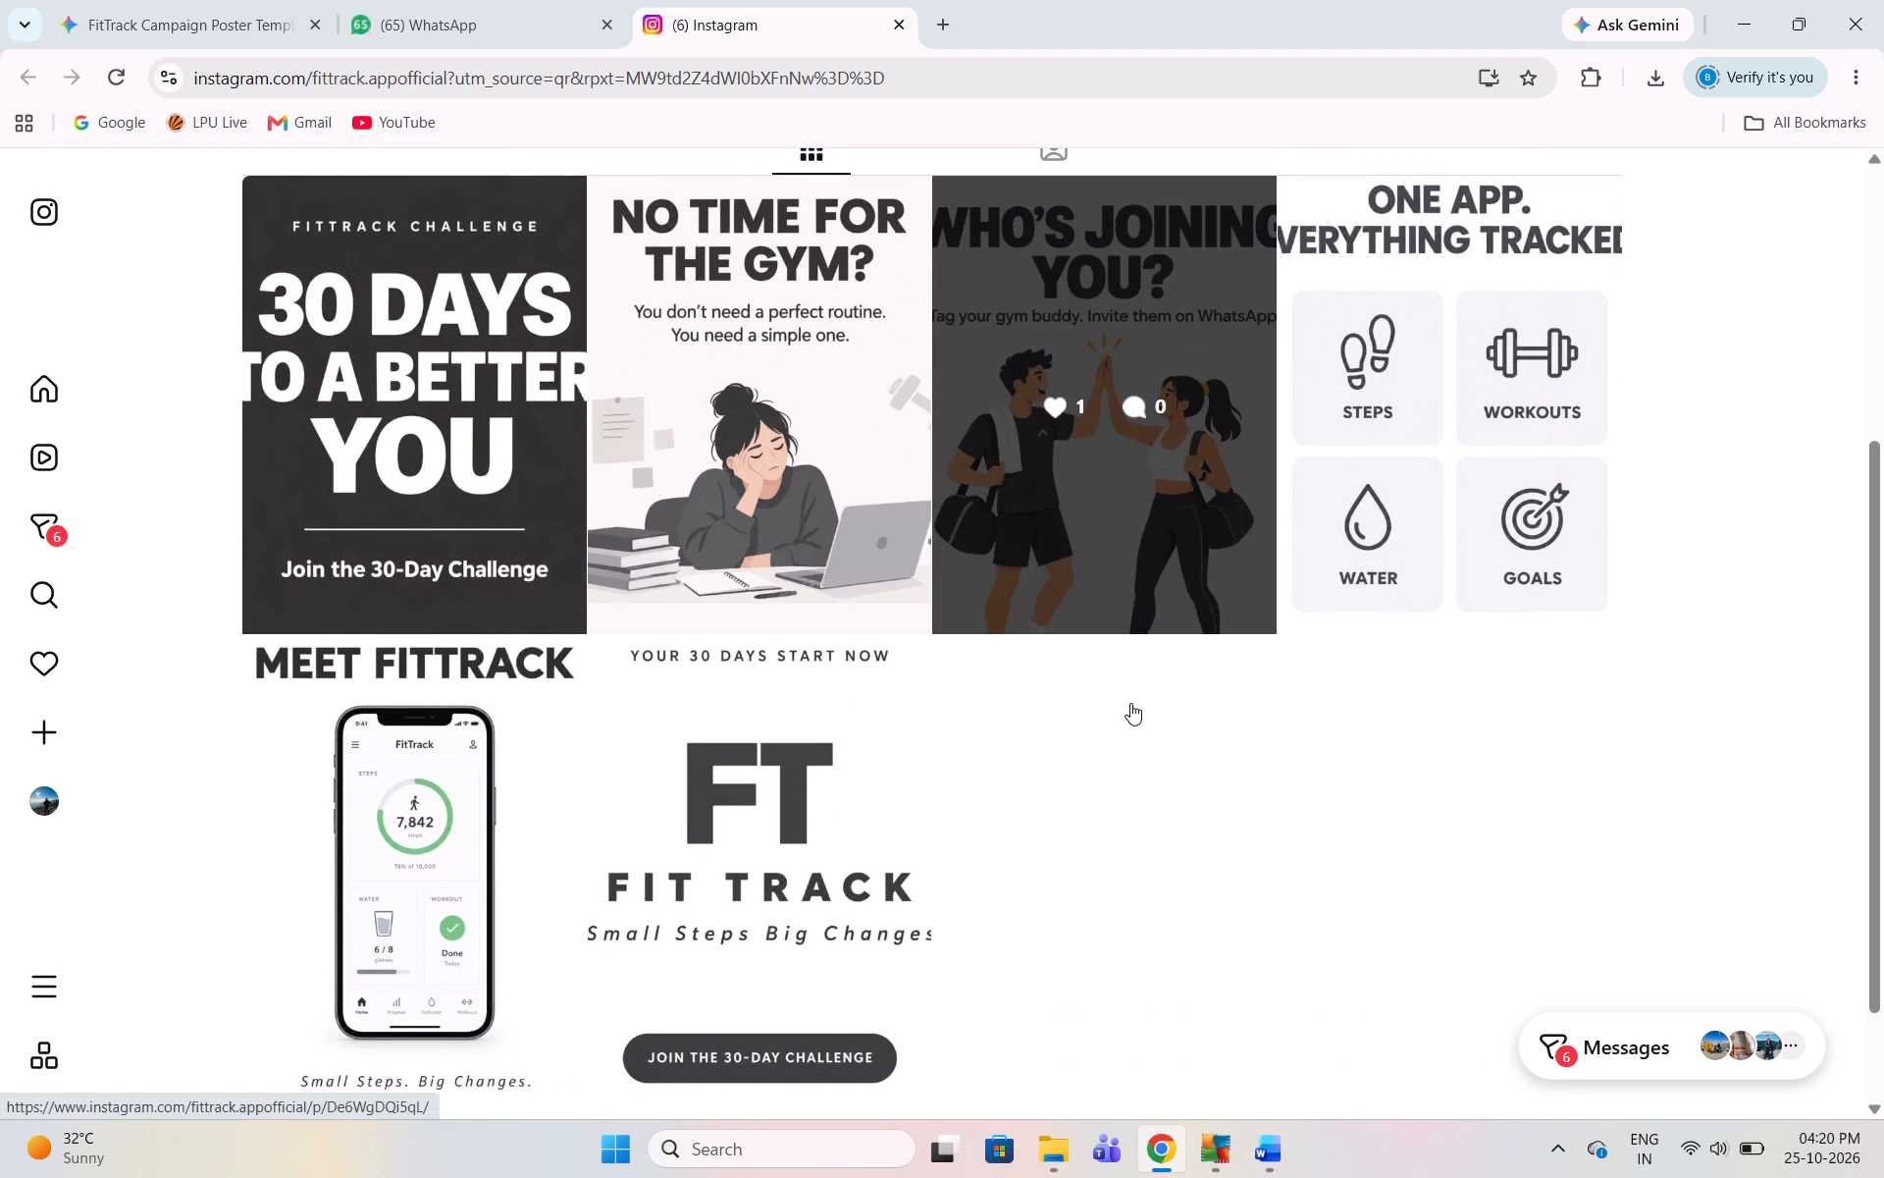
click(460, 871)
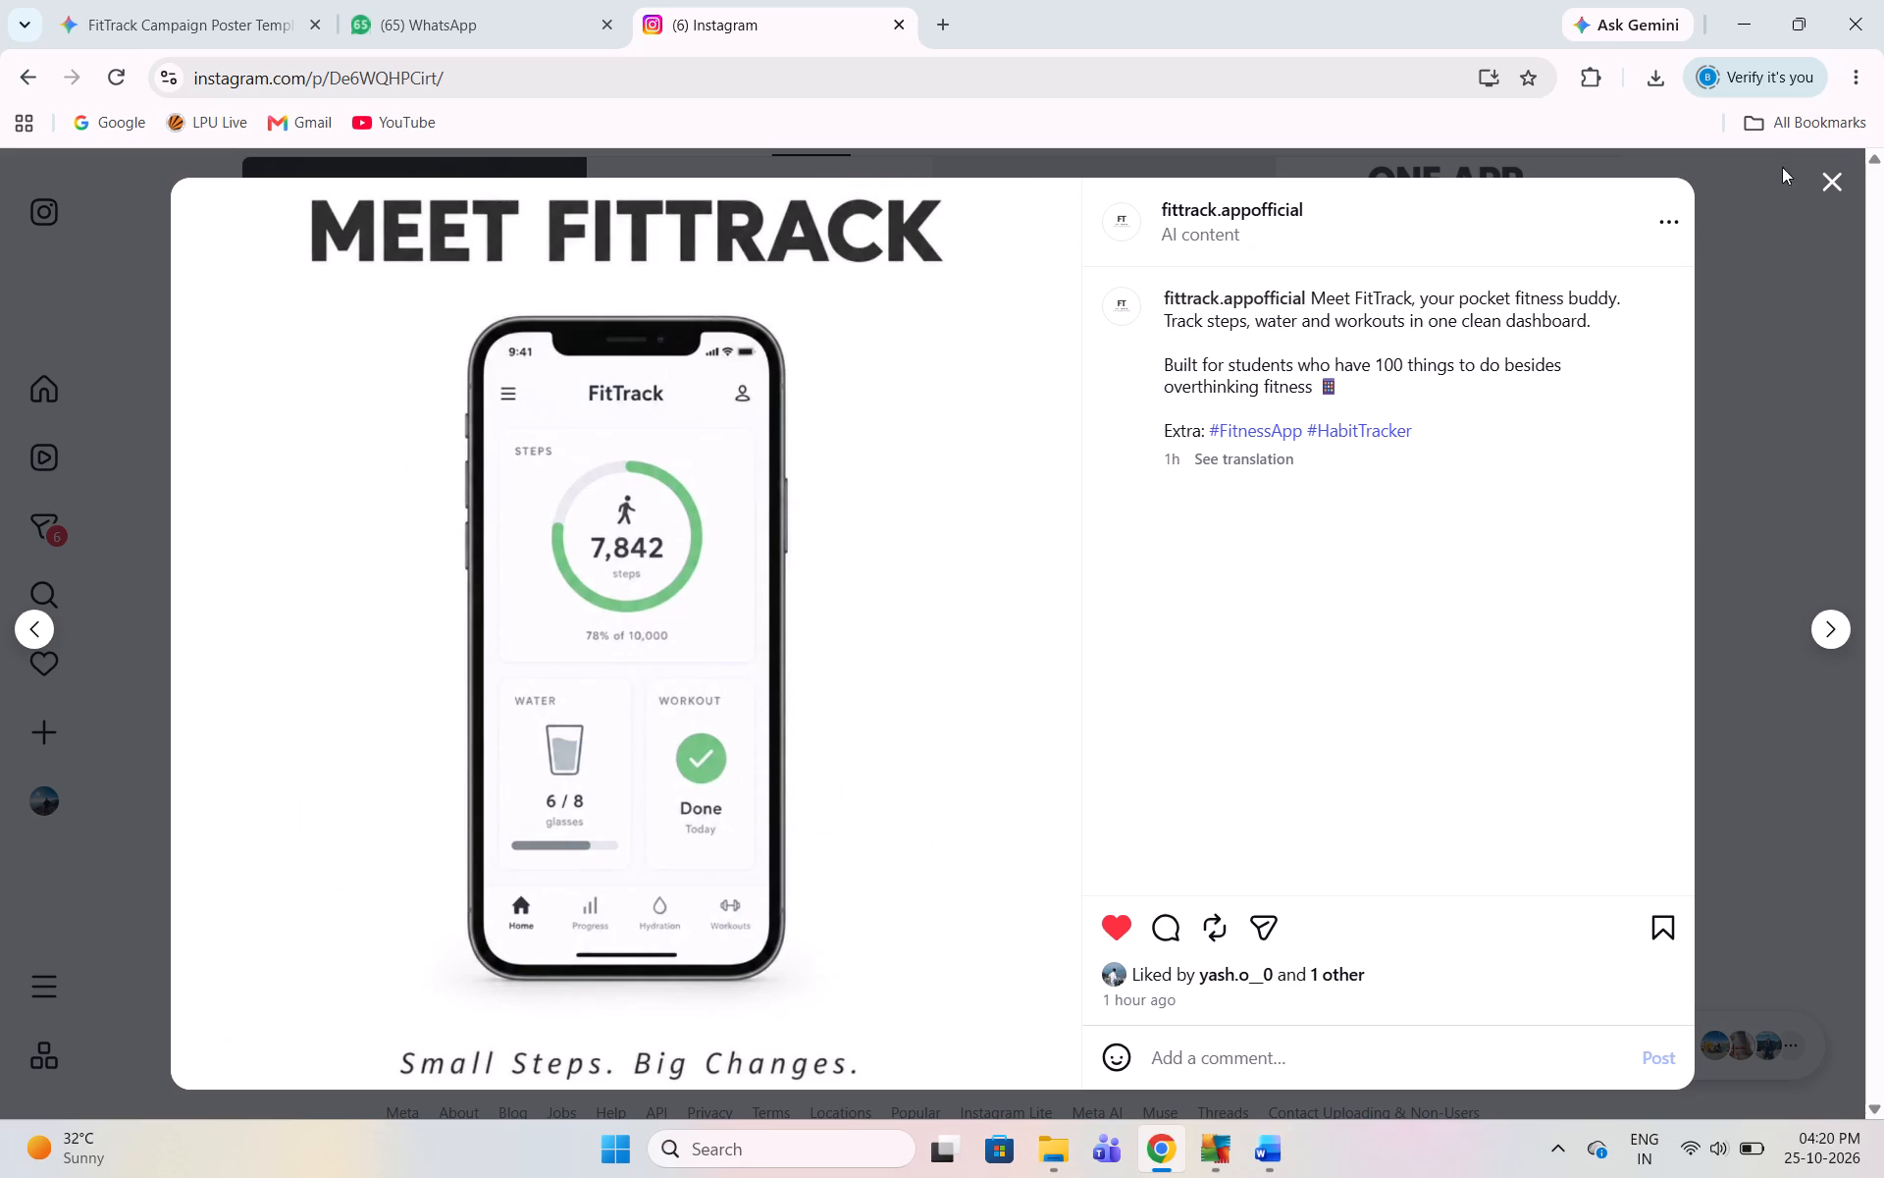
click(1836, 191)
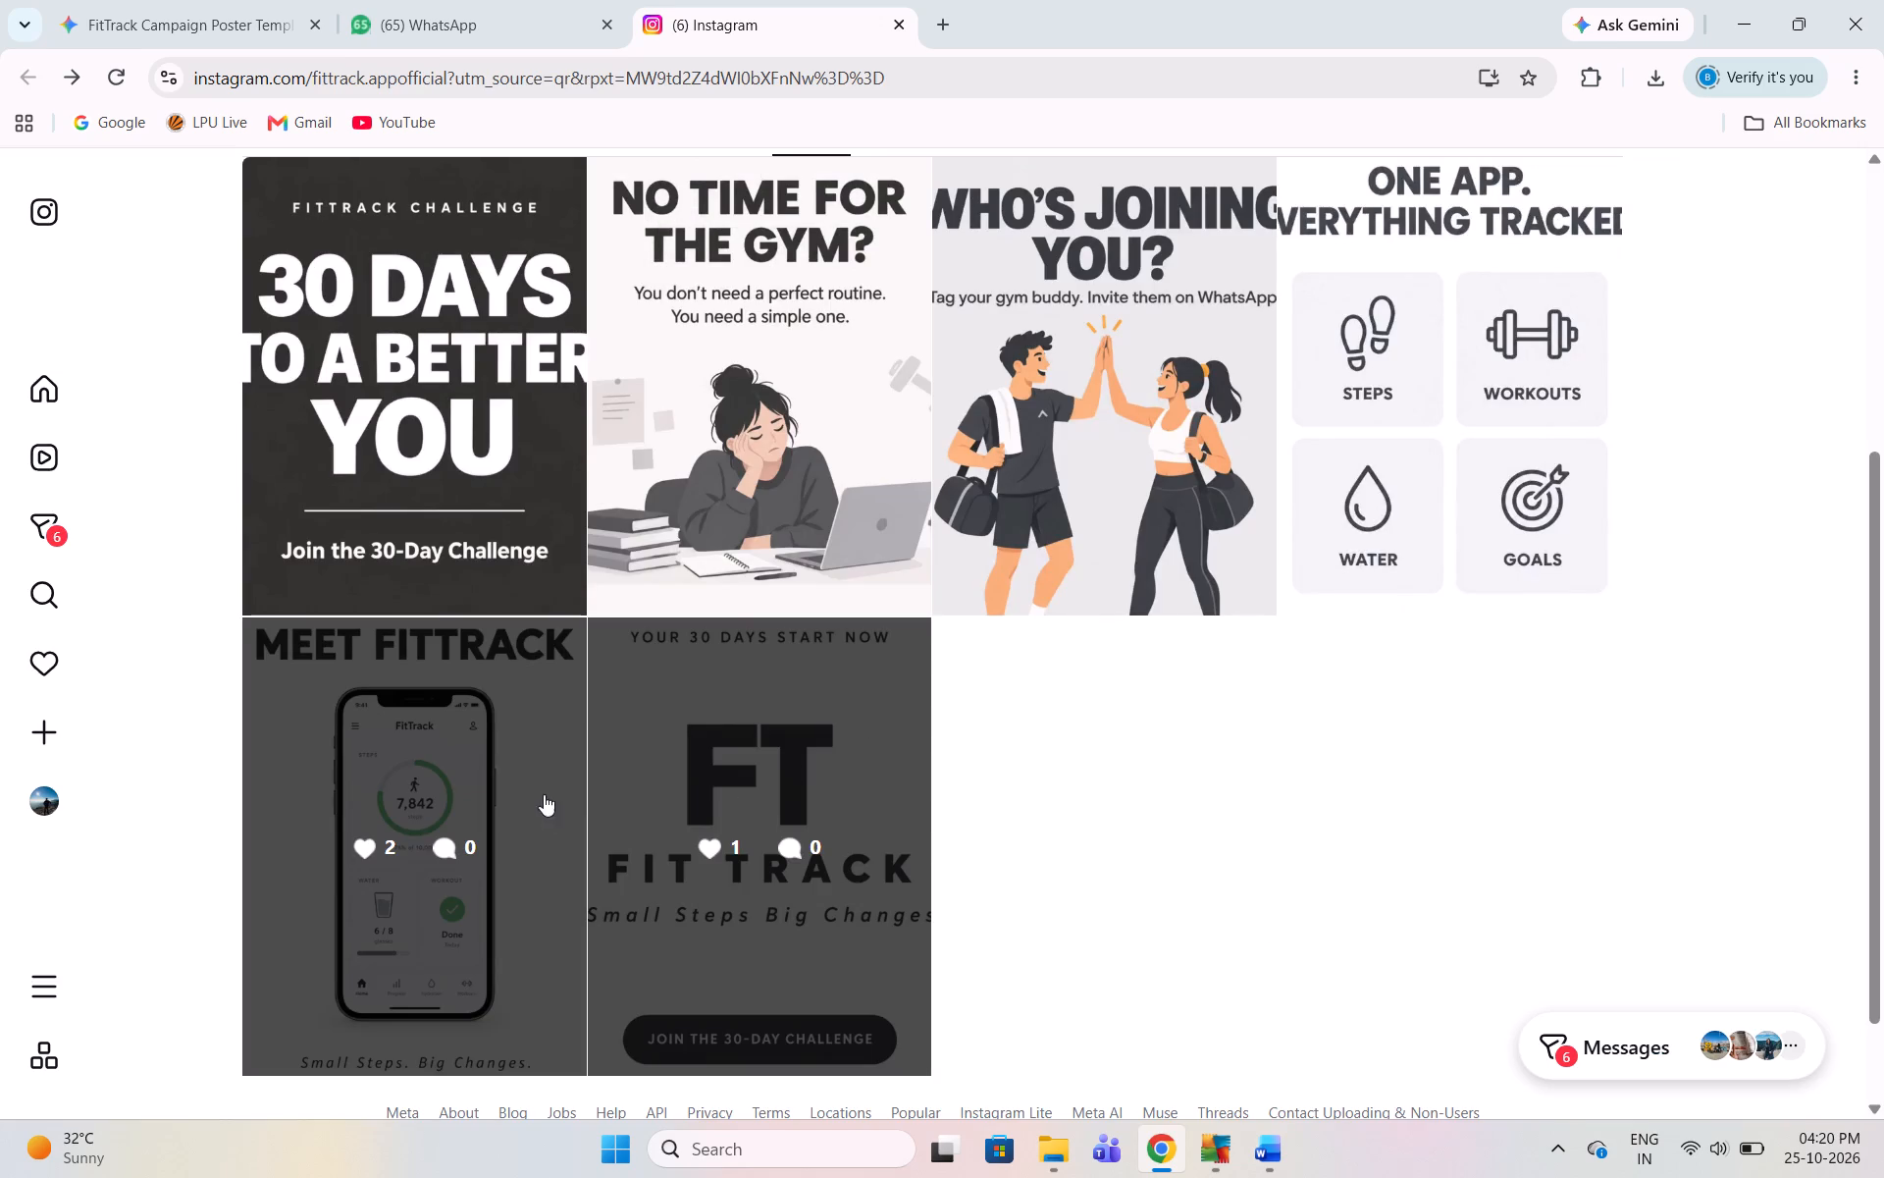
View the "30 Days to a Better You" post and go through the profile's other posts and captions.
click(580, 438)
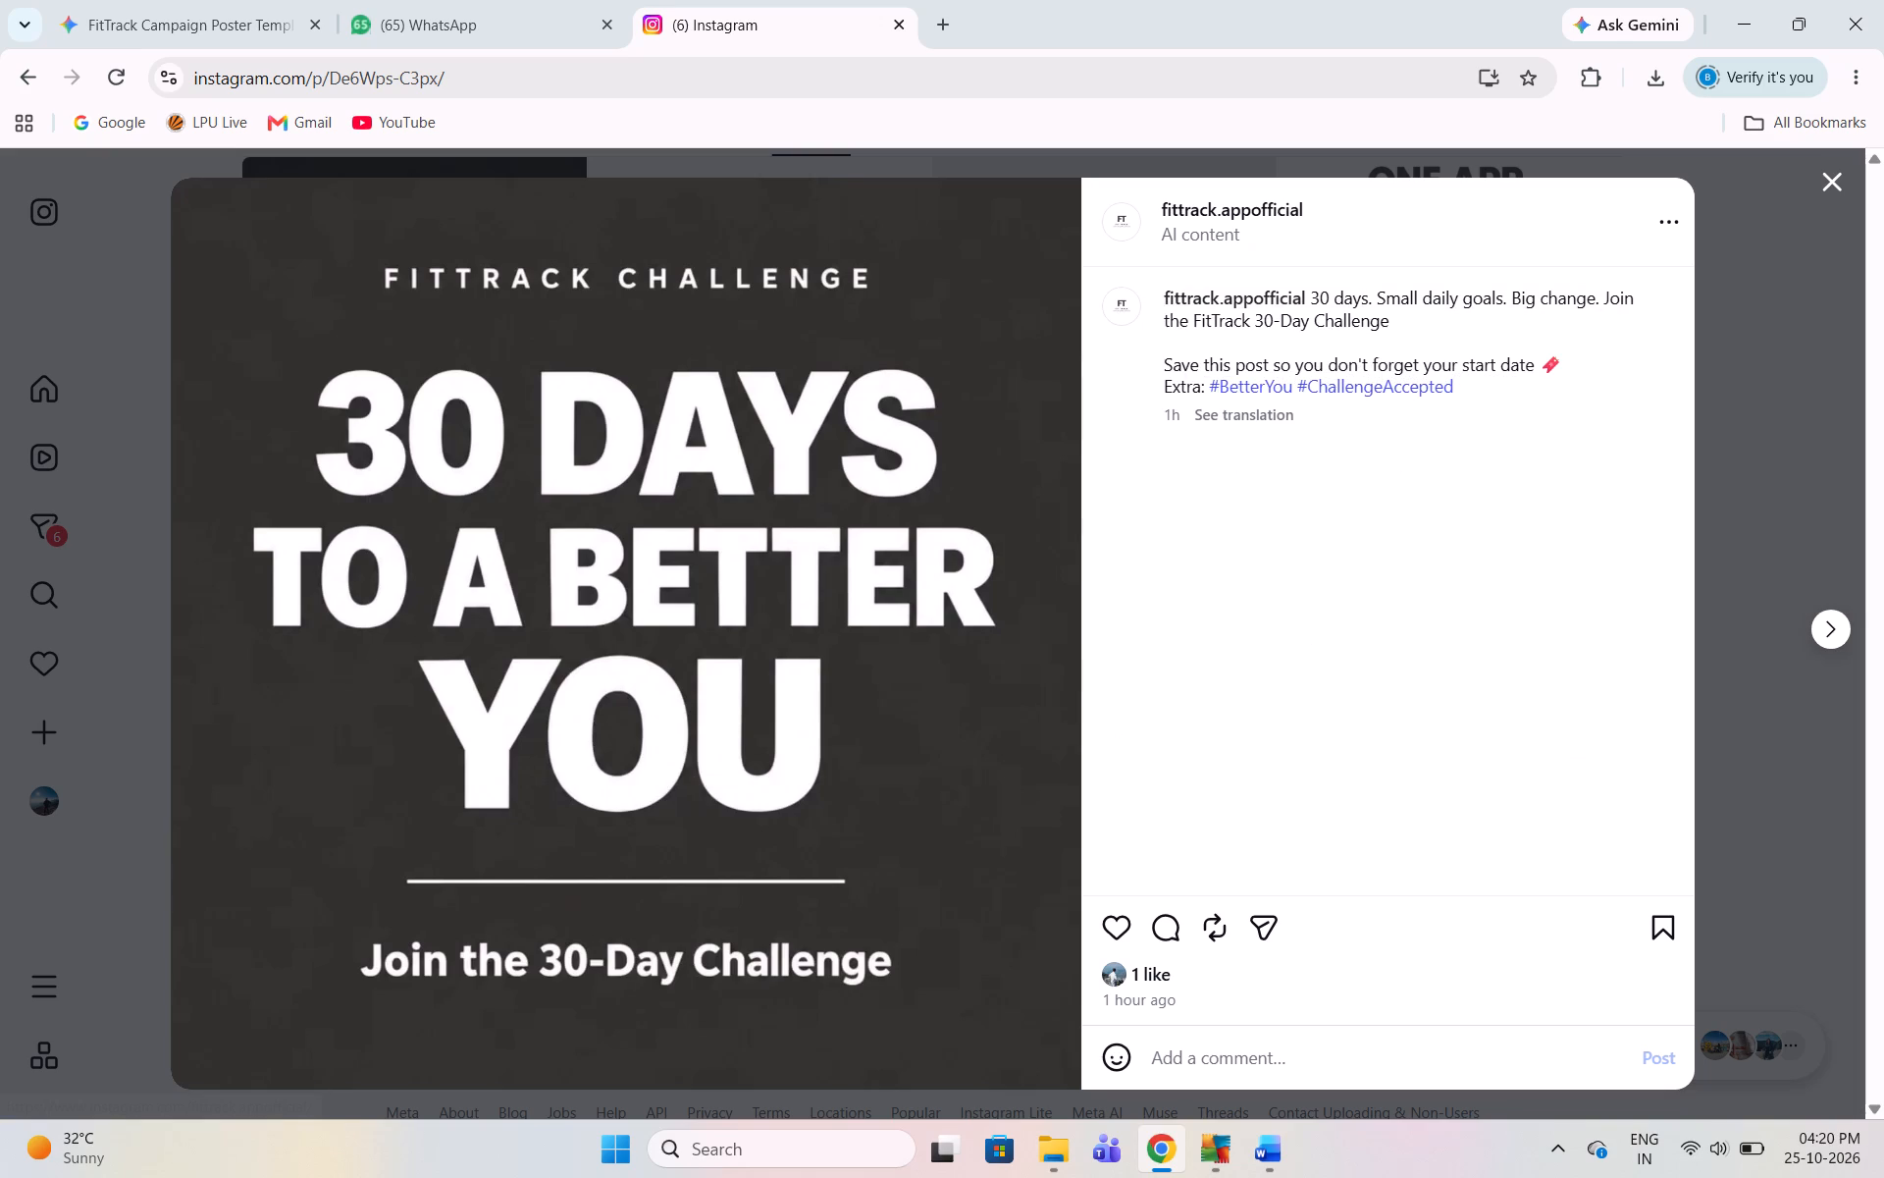
drag(1314, 298, 1446, 395)
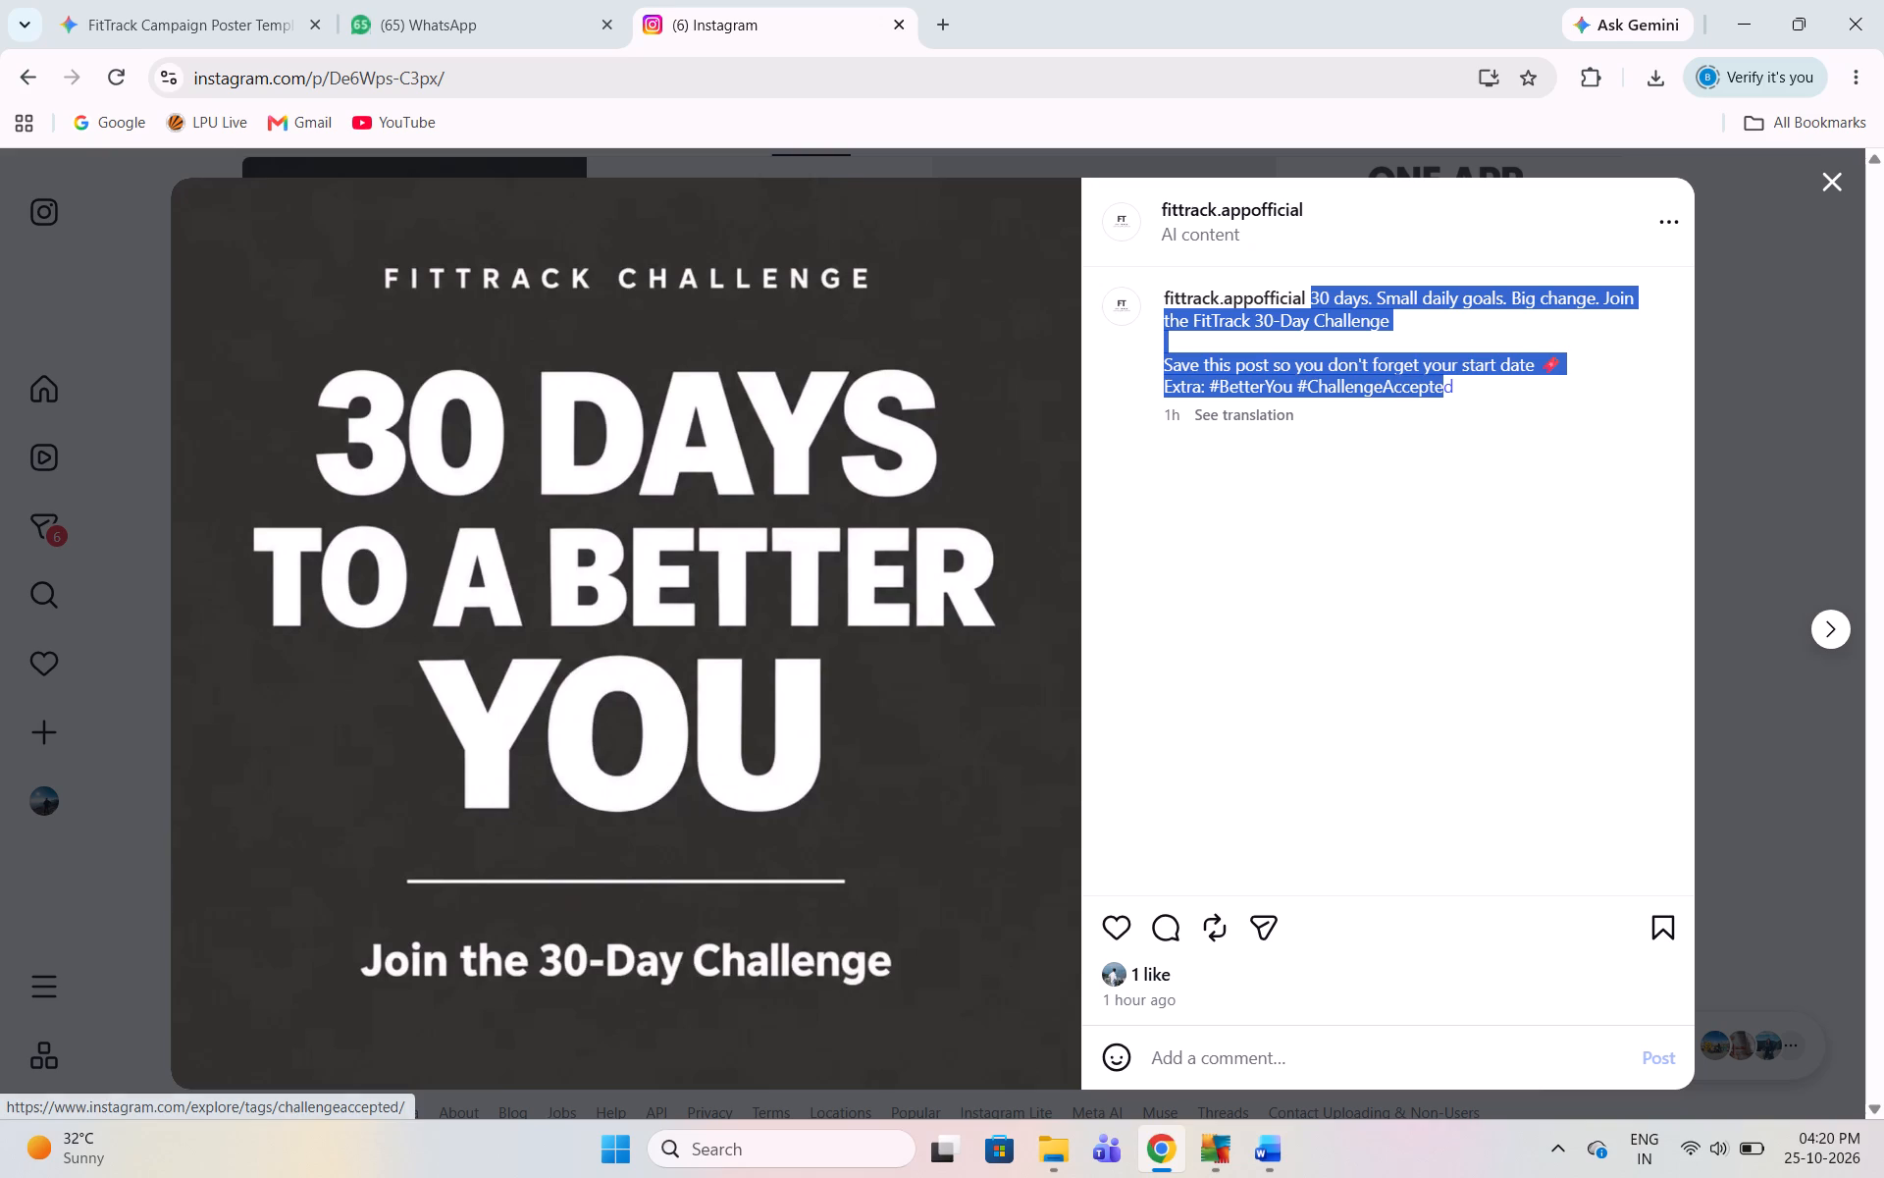
drag(1446, 395, 1449, 385)
click(1833, 629)
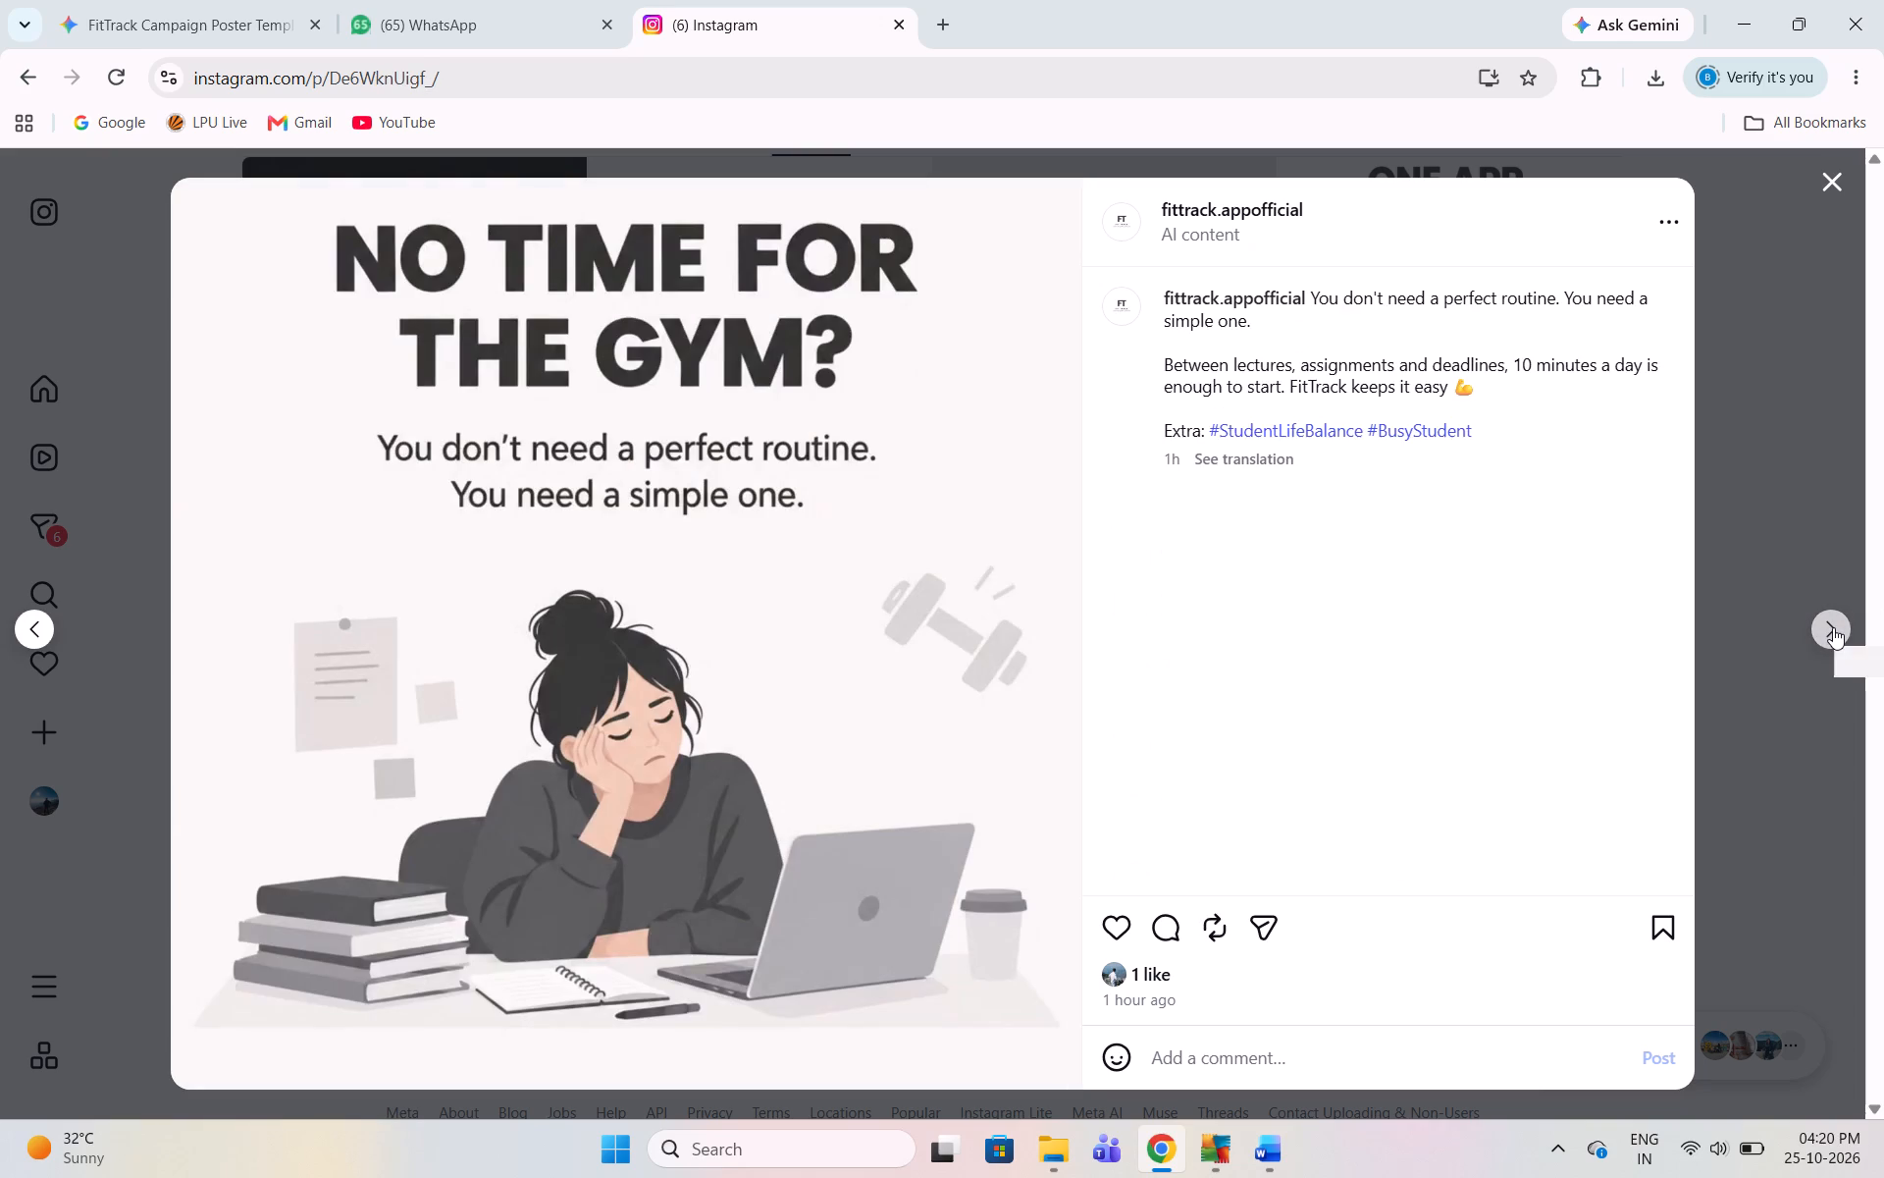
click(1833, 627)
click(1833, 627)
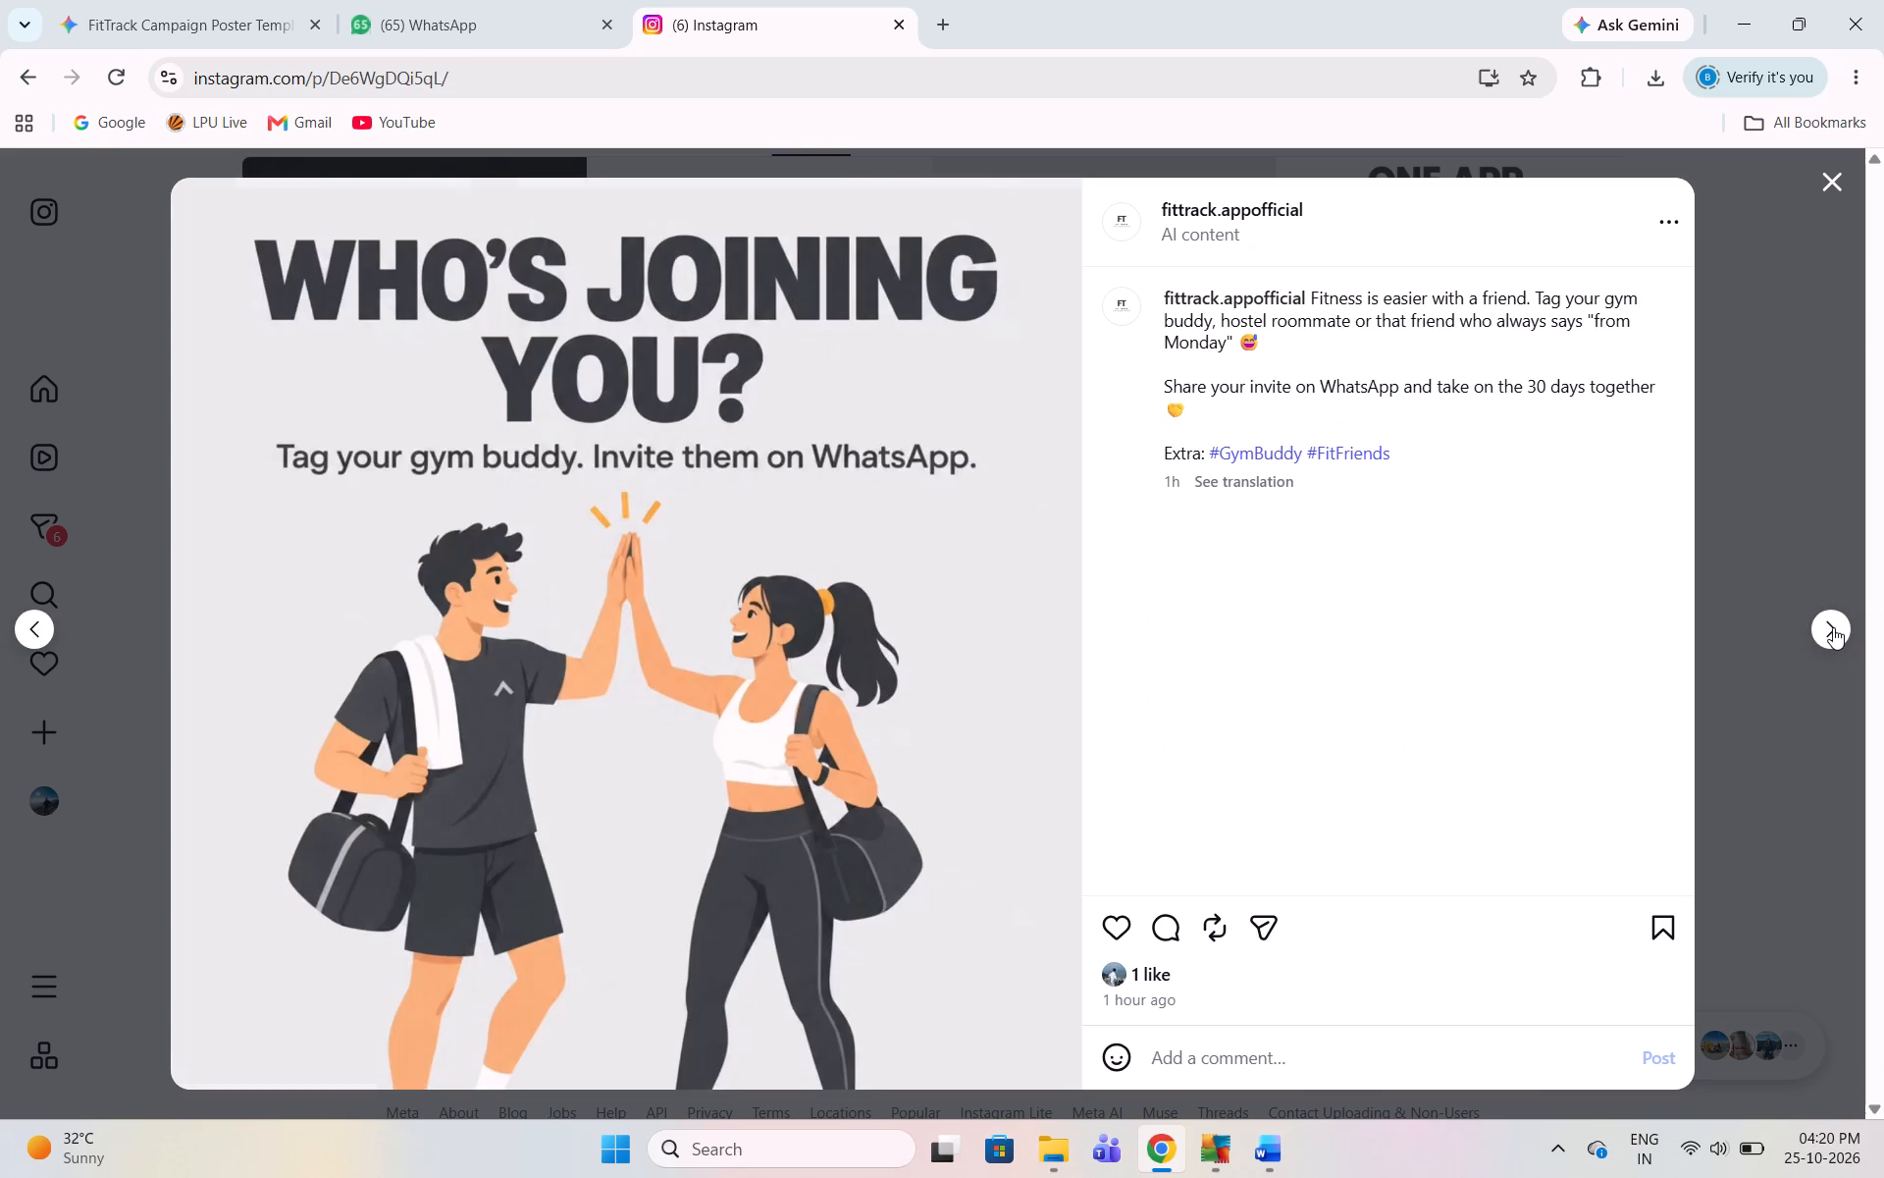
click(1833, 627)
click(1833, 627)
click(1833, 627)
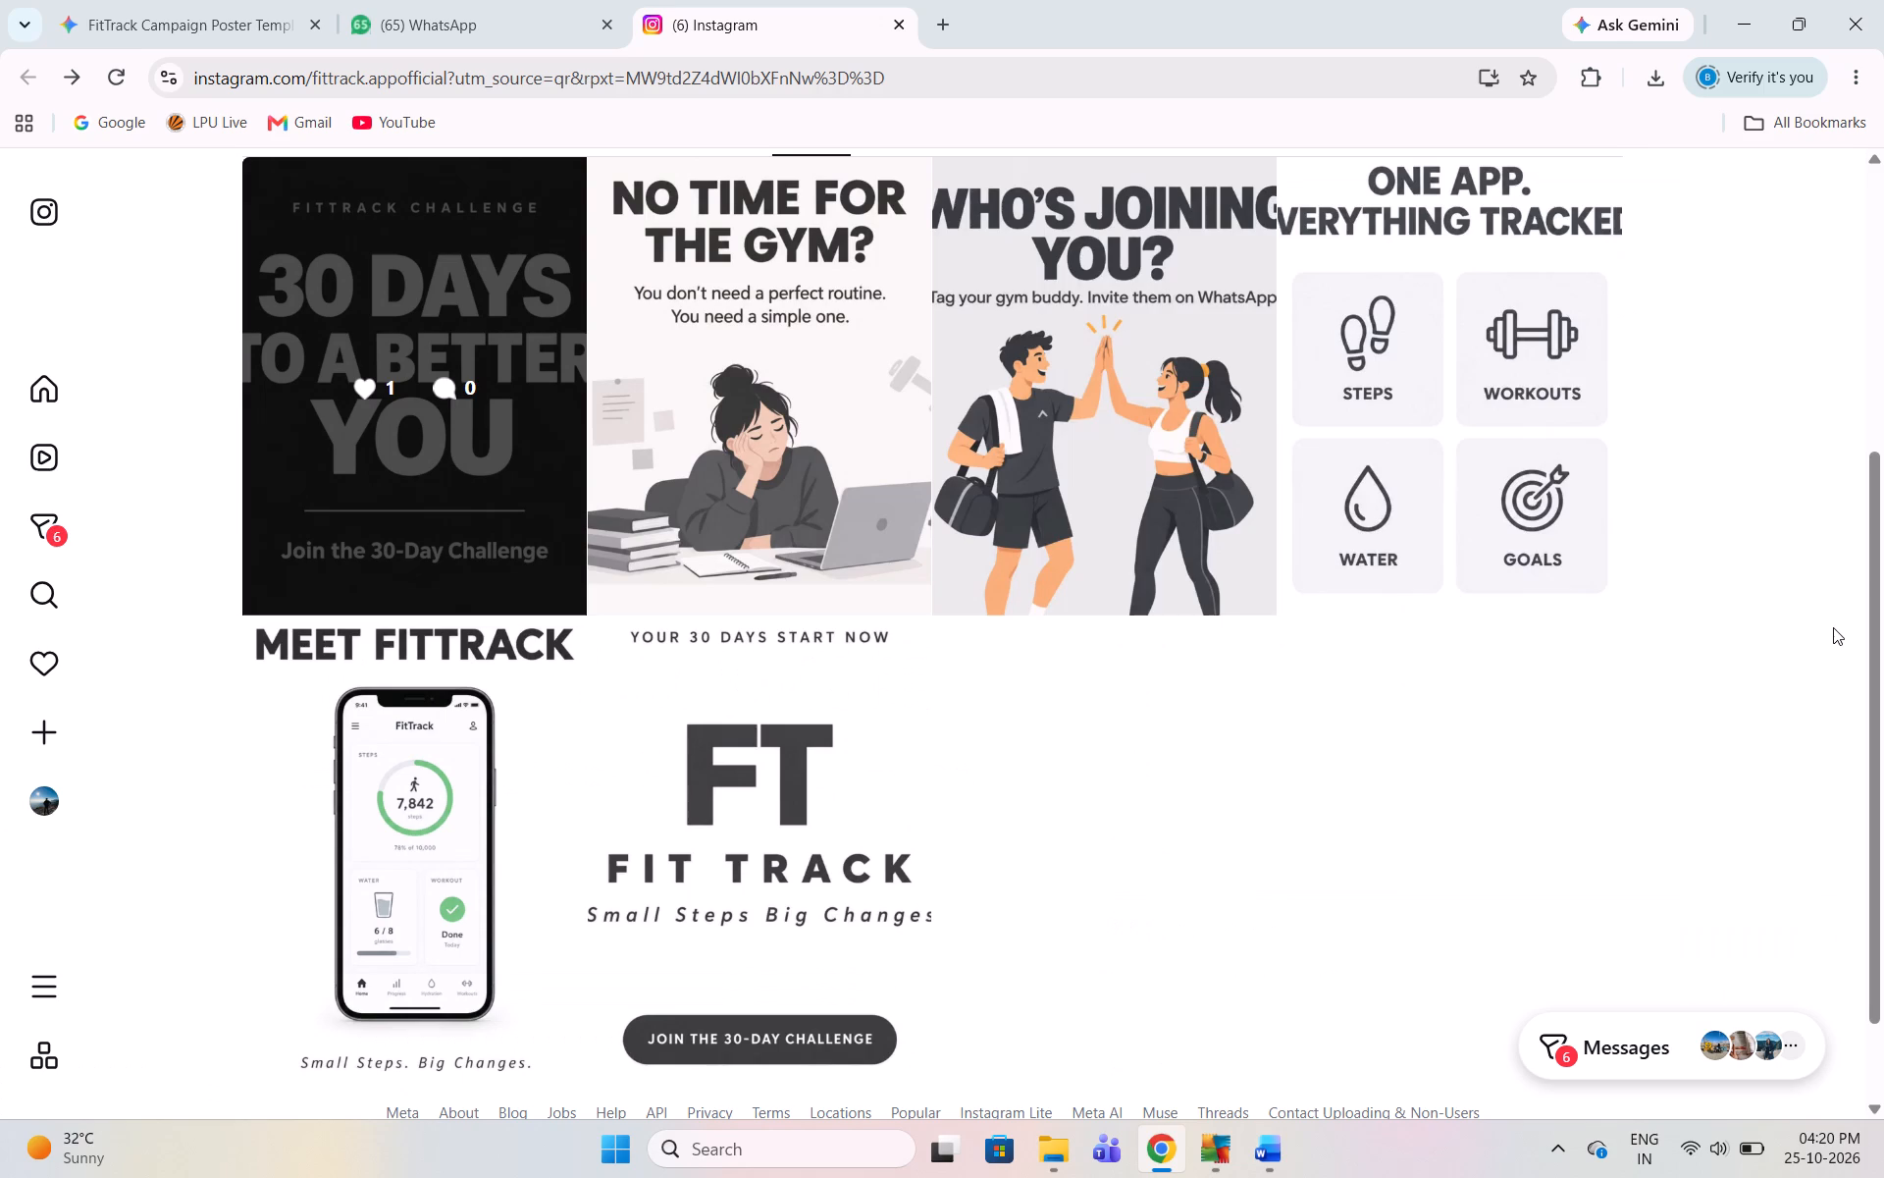
Replace the quoted Caption/Copy text in the Word document with the caption copied from the "30 Days to a Better You" Instagram post.
click(525, 473)
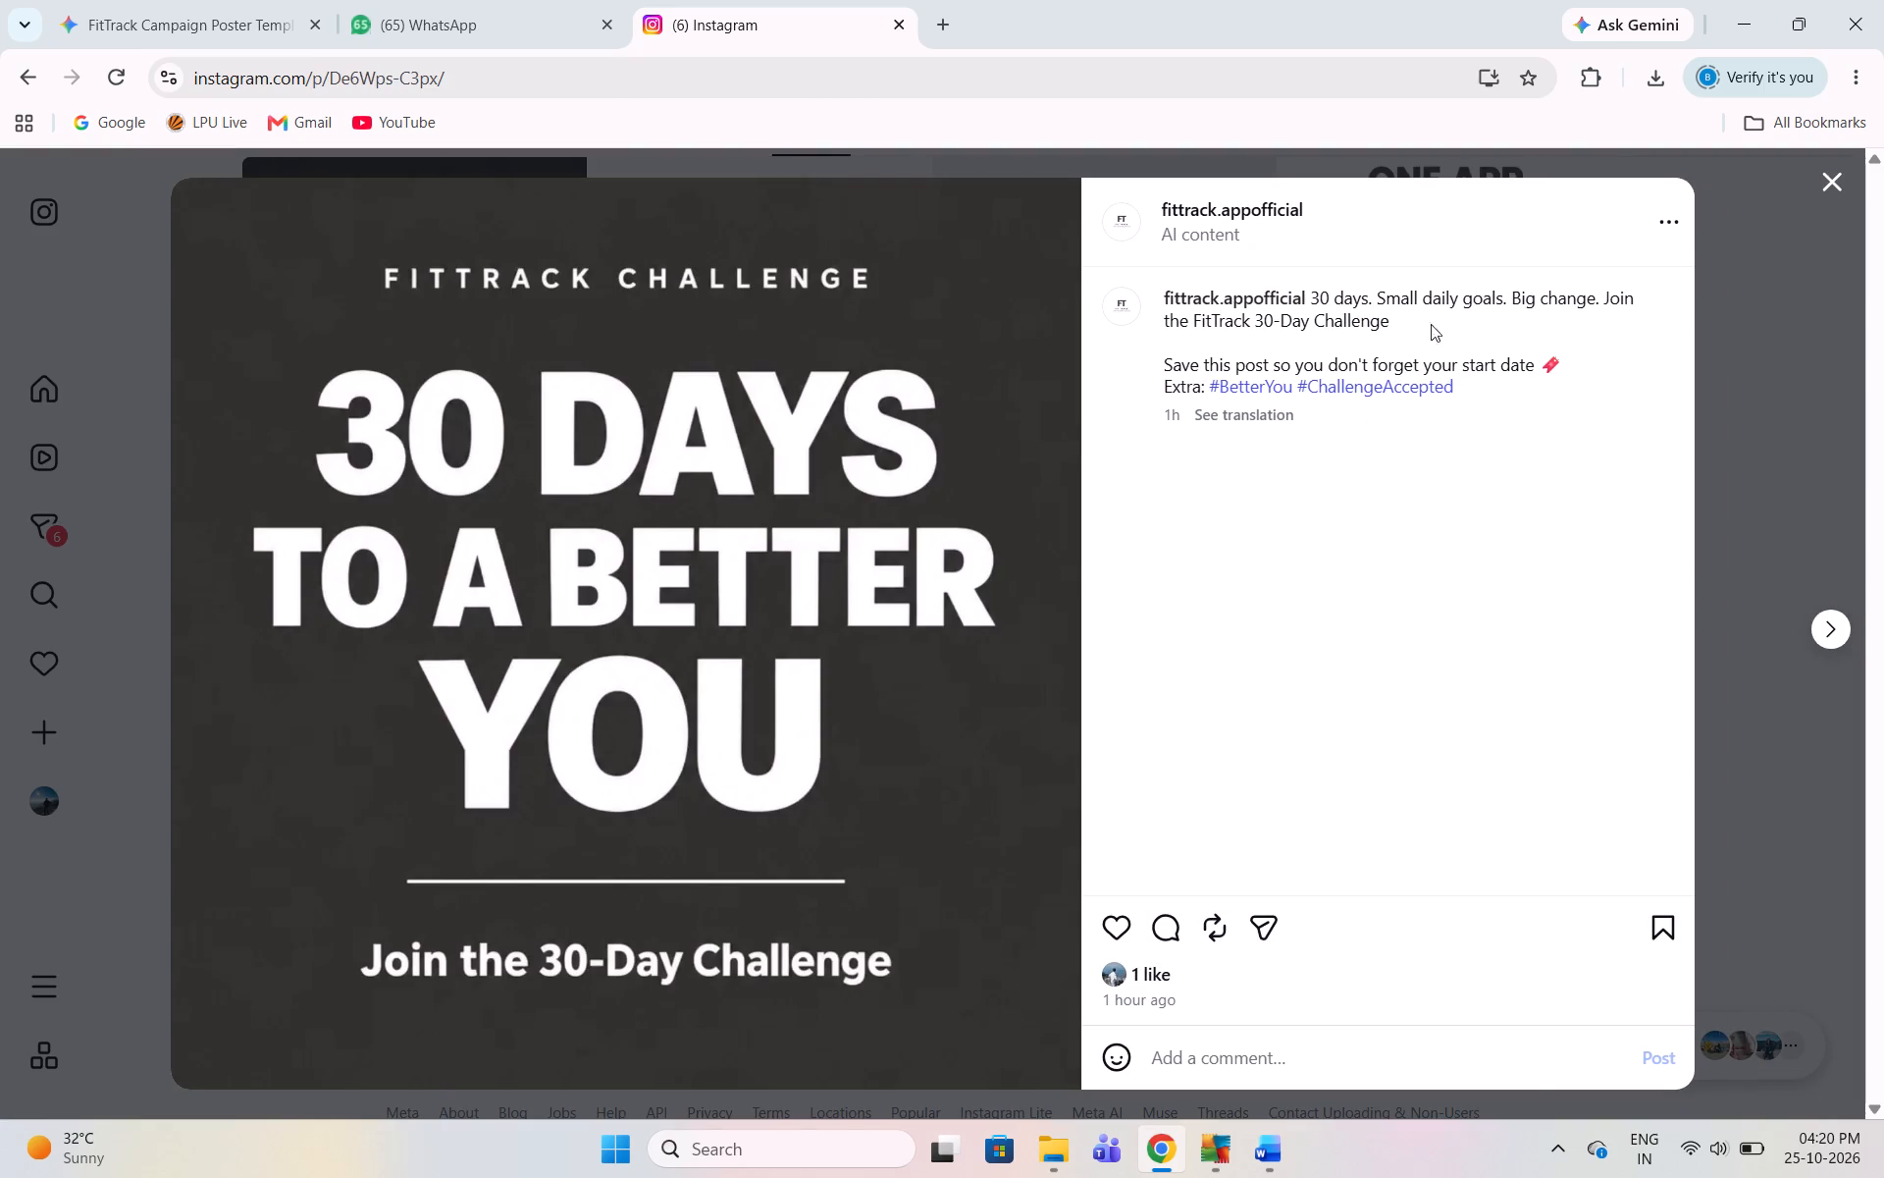
drag(1311, 297, 1485, 376)
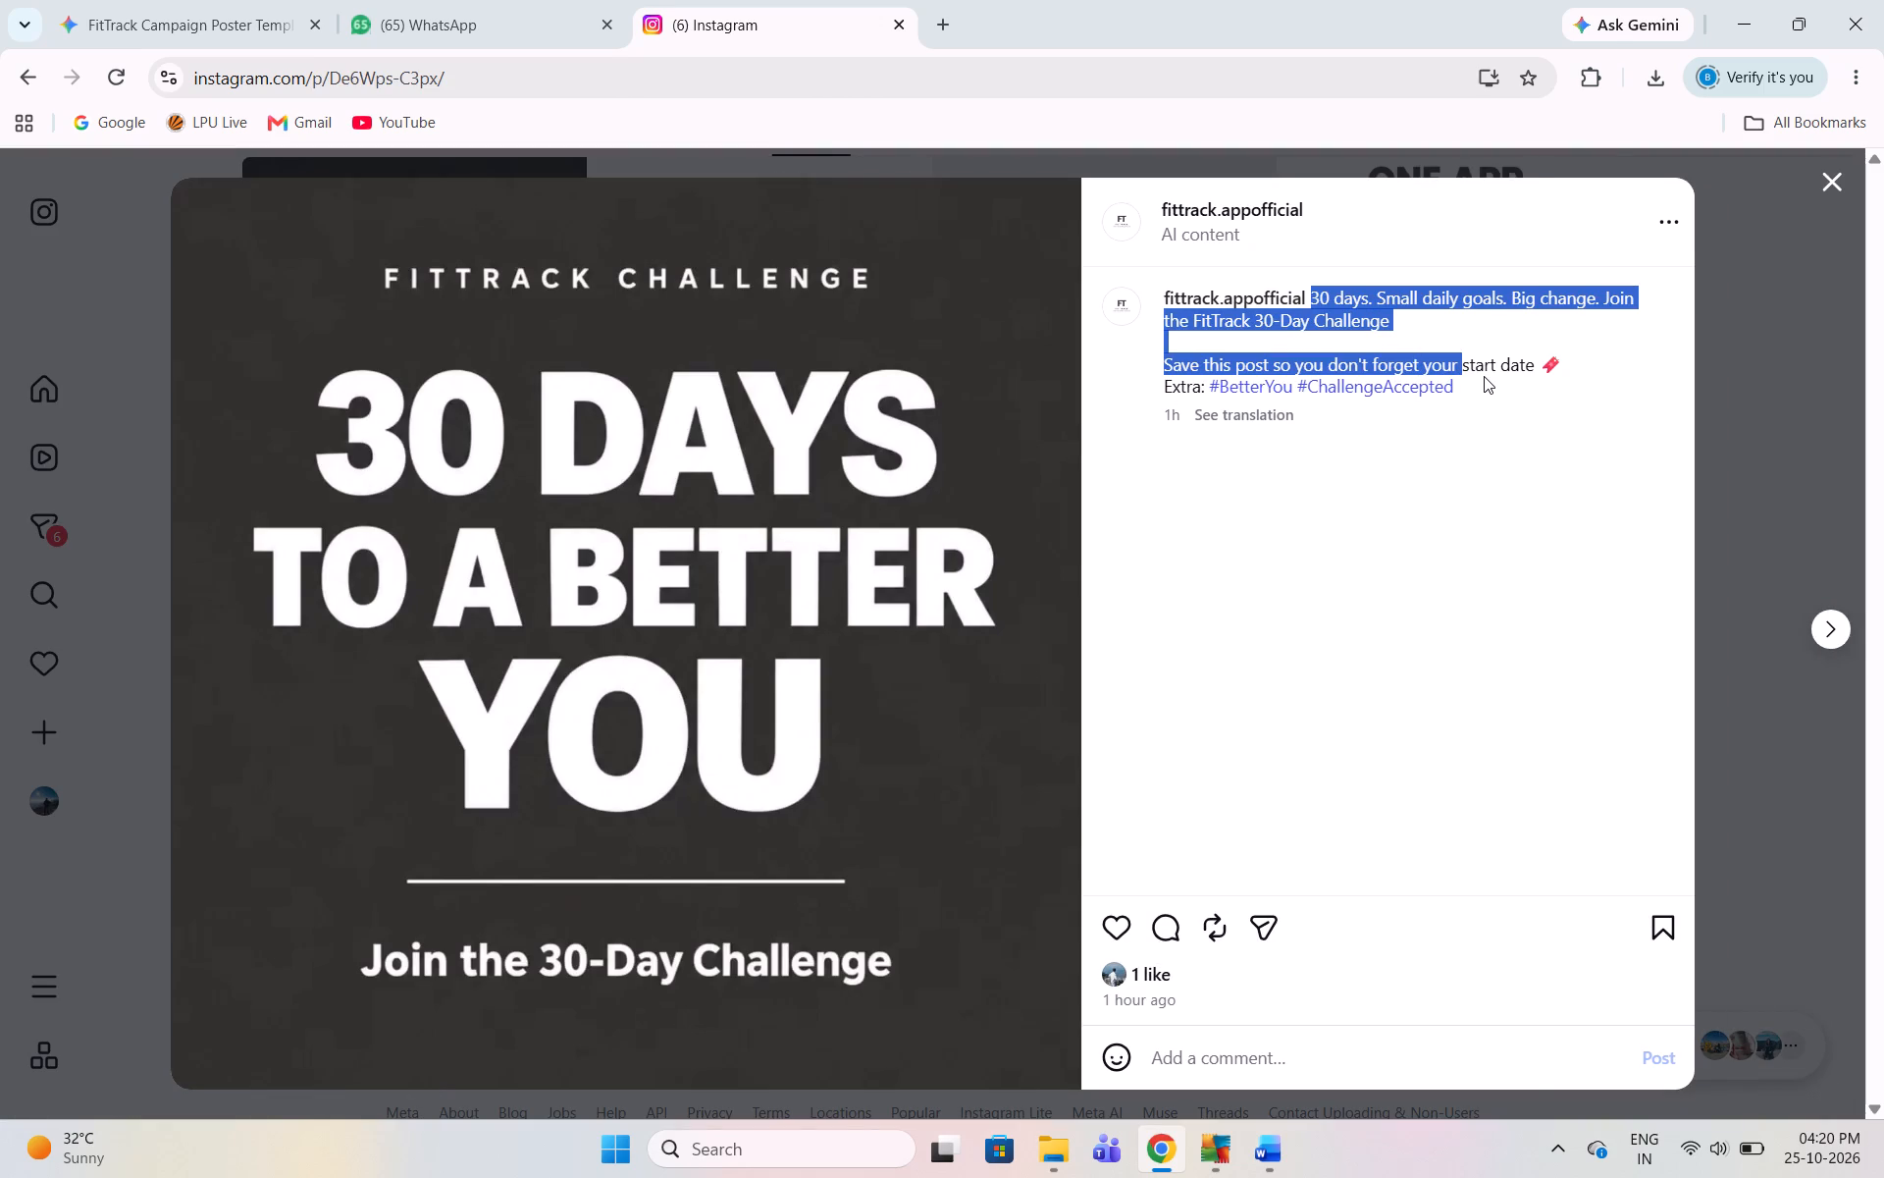
key(ctrl+c)
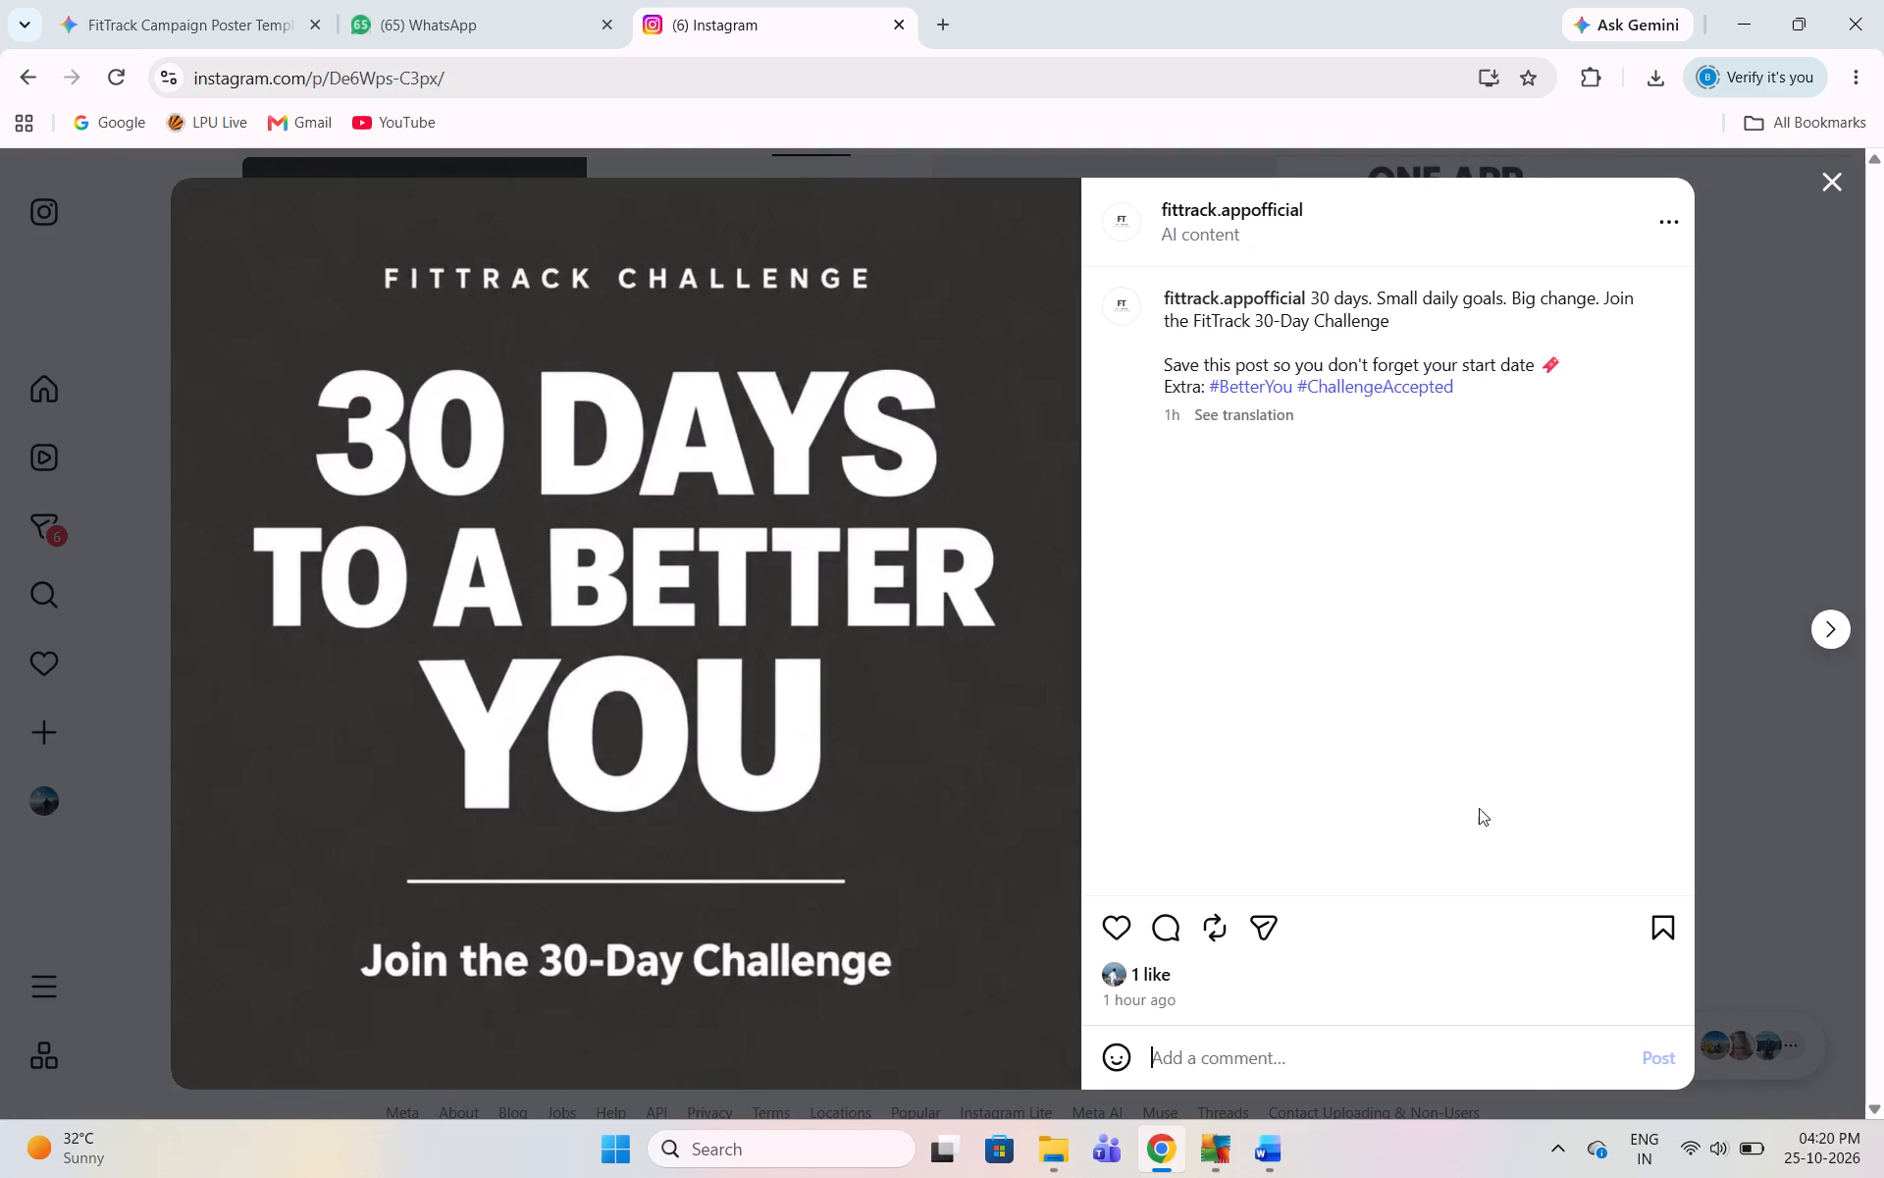
click(1305, 1008)
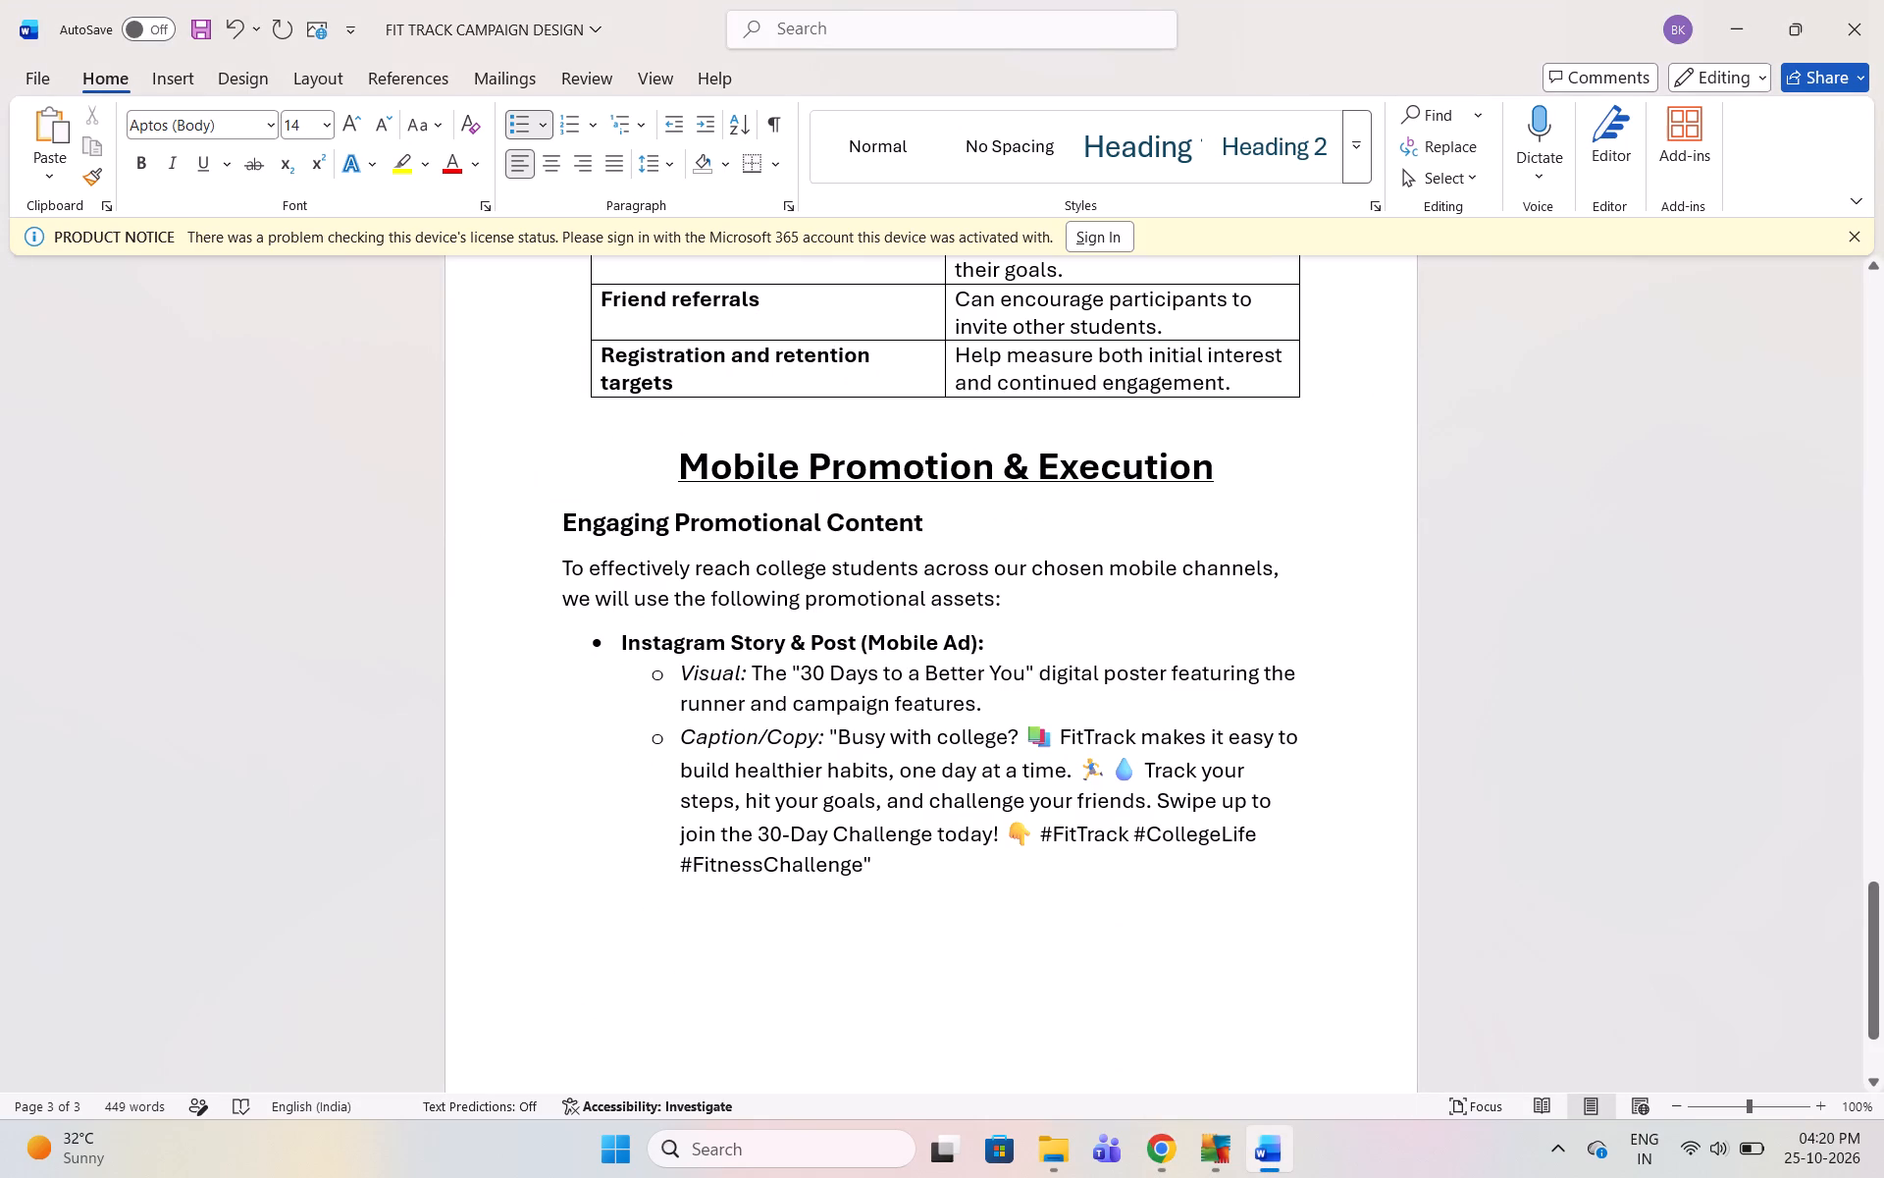
drag(829, 733, 848, 751)
drag(848, 751, 875, 856)
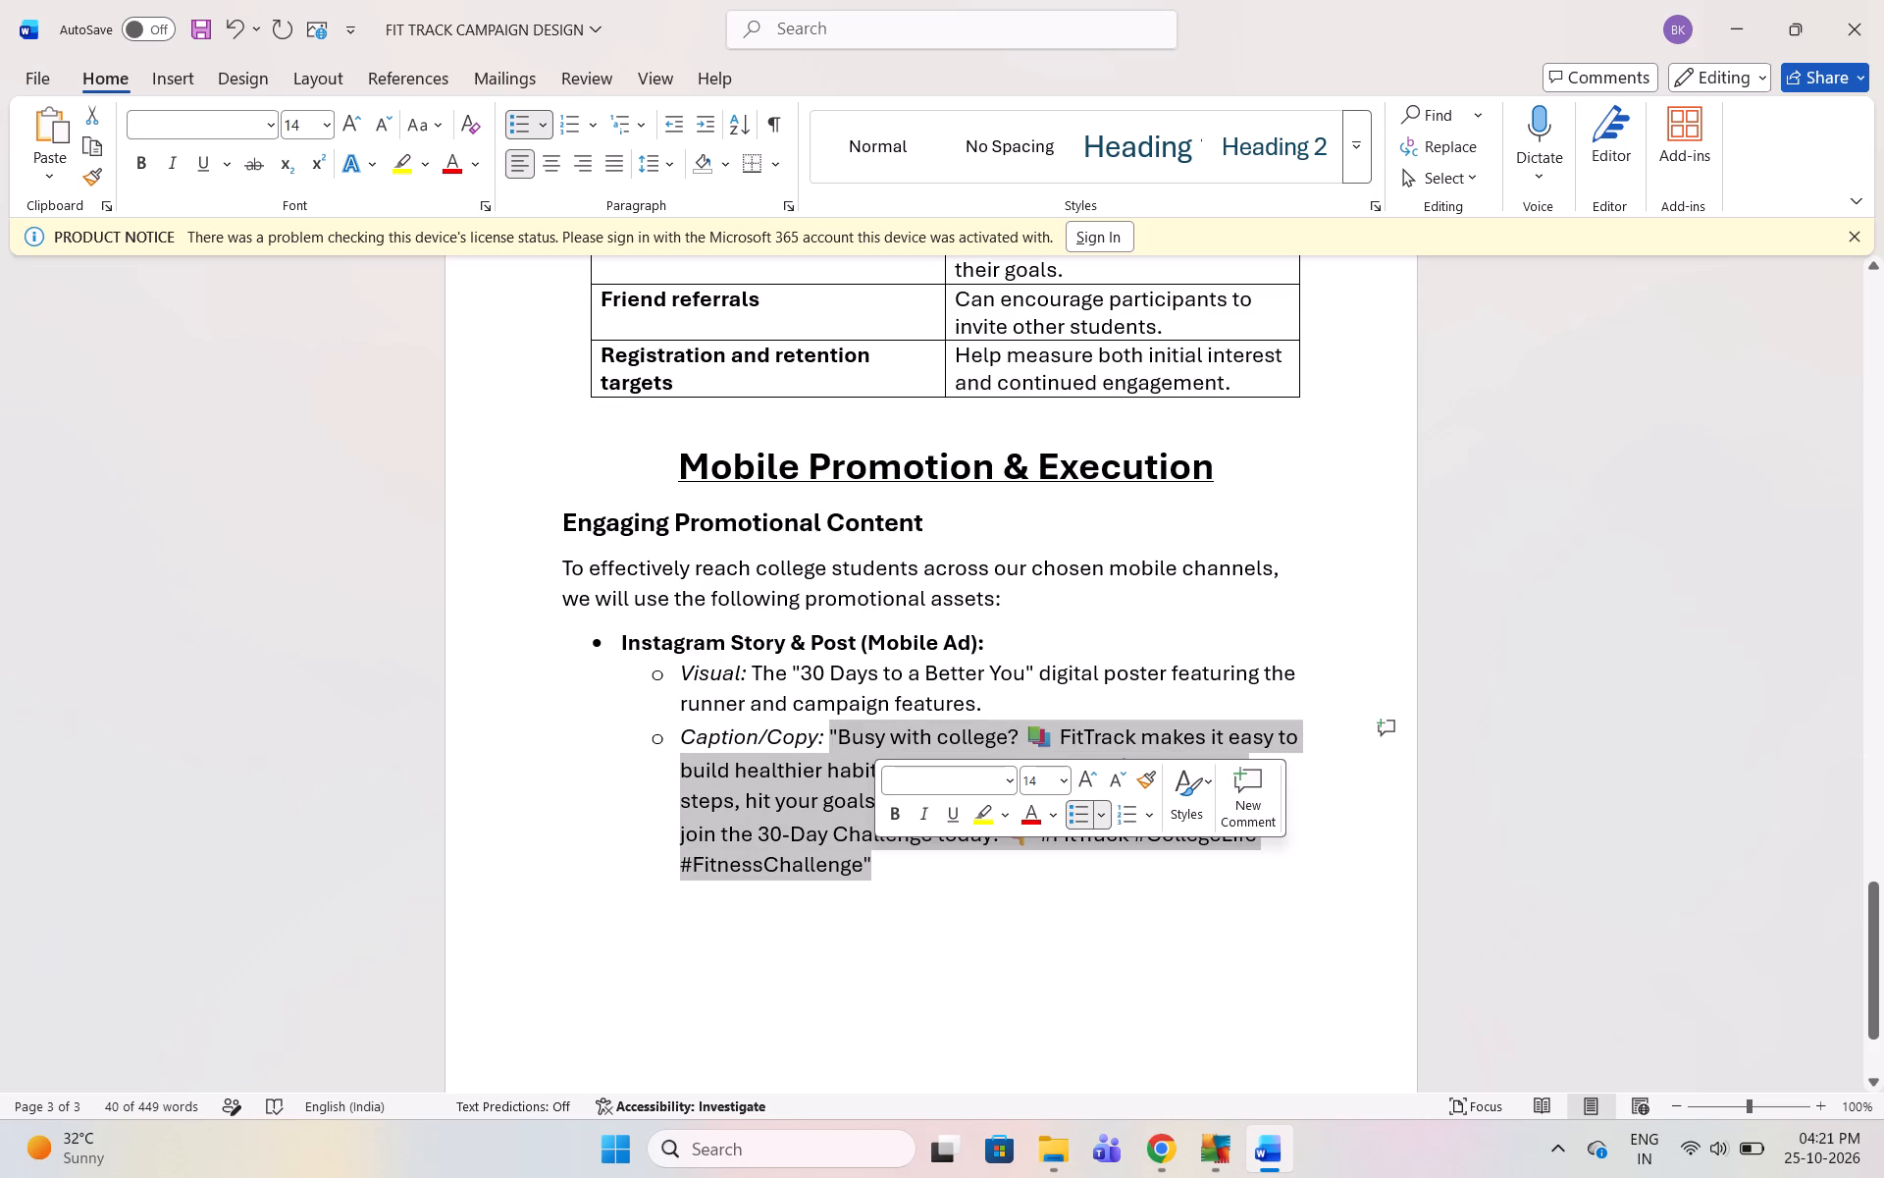
key(ctrl+v)
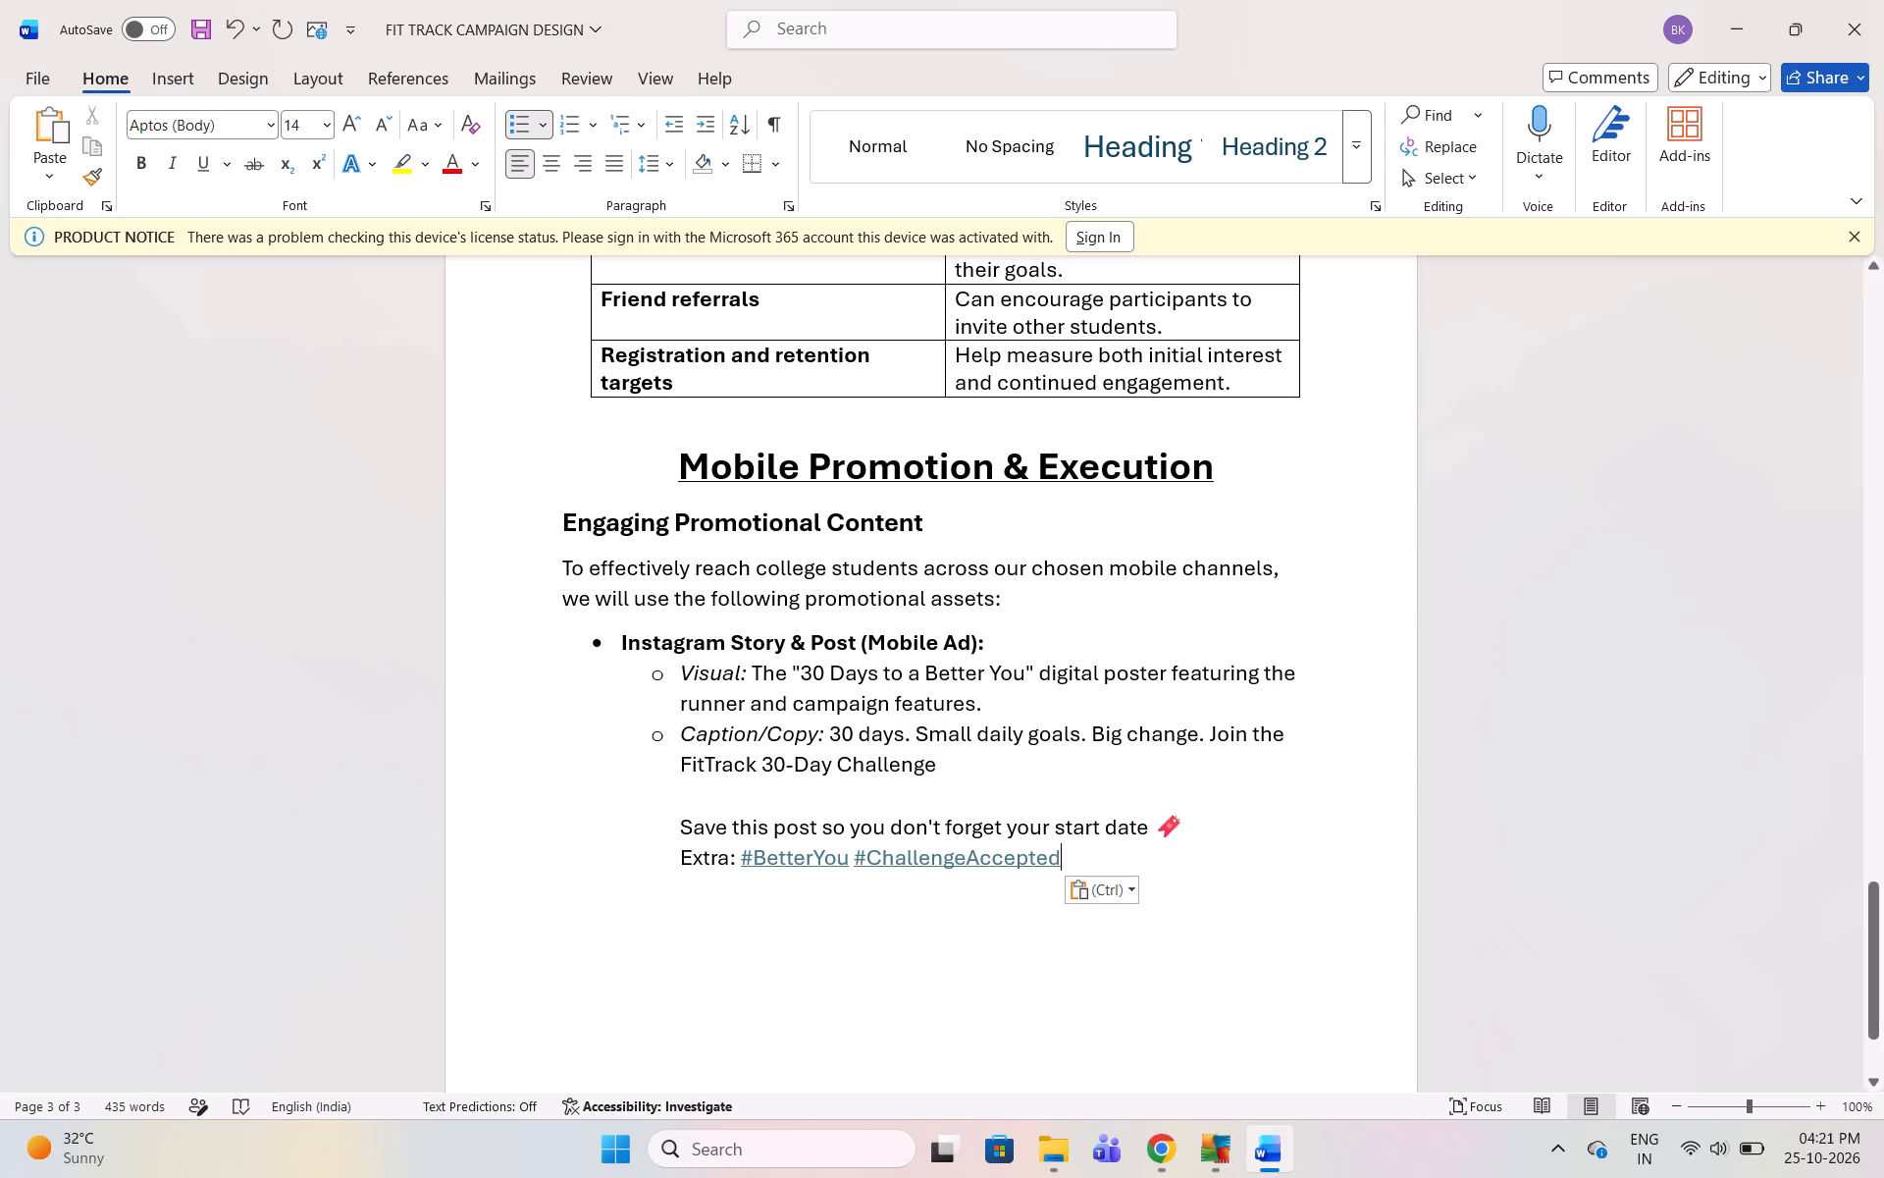
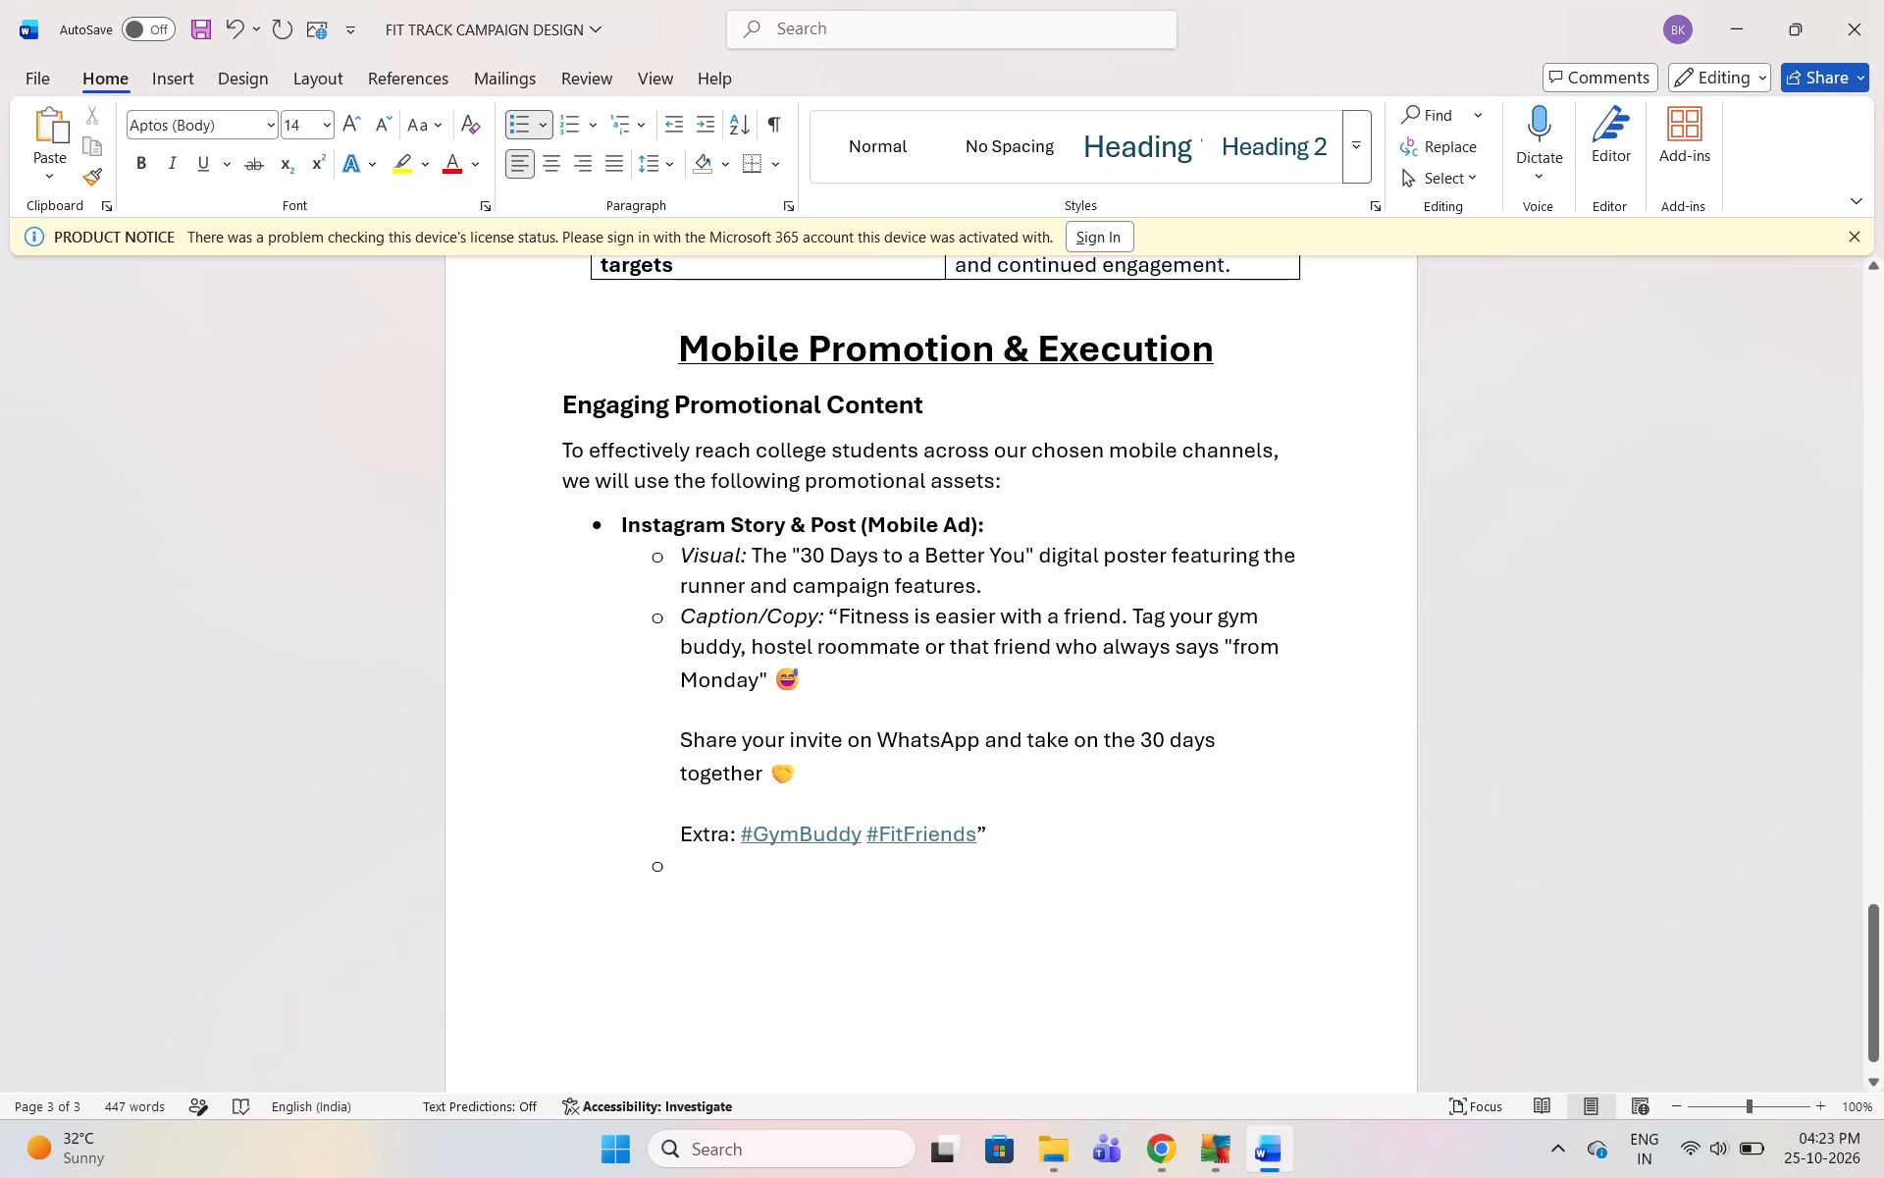
Insert ten blank lines between the Mobile Promotion & Execution heading and the Engaging Promotional Content subheading, and place the cursor in that space.
click(1256, 354)
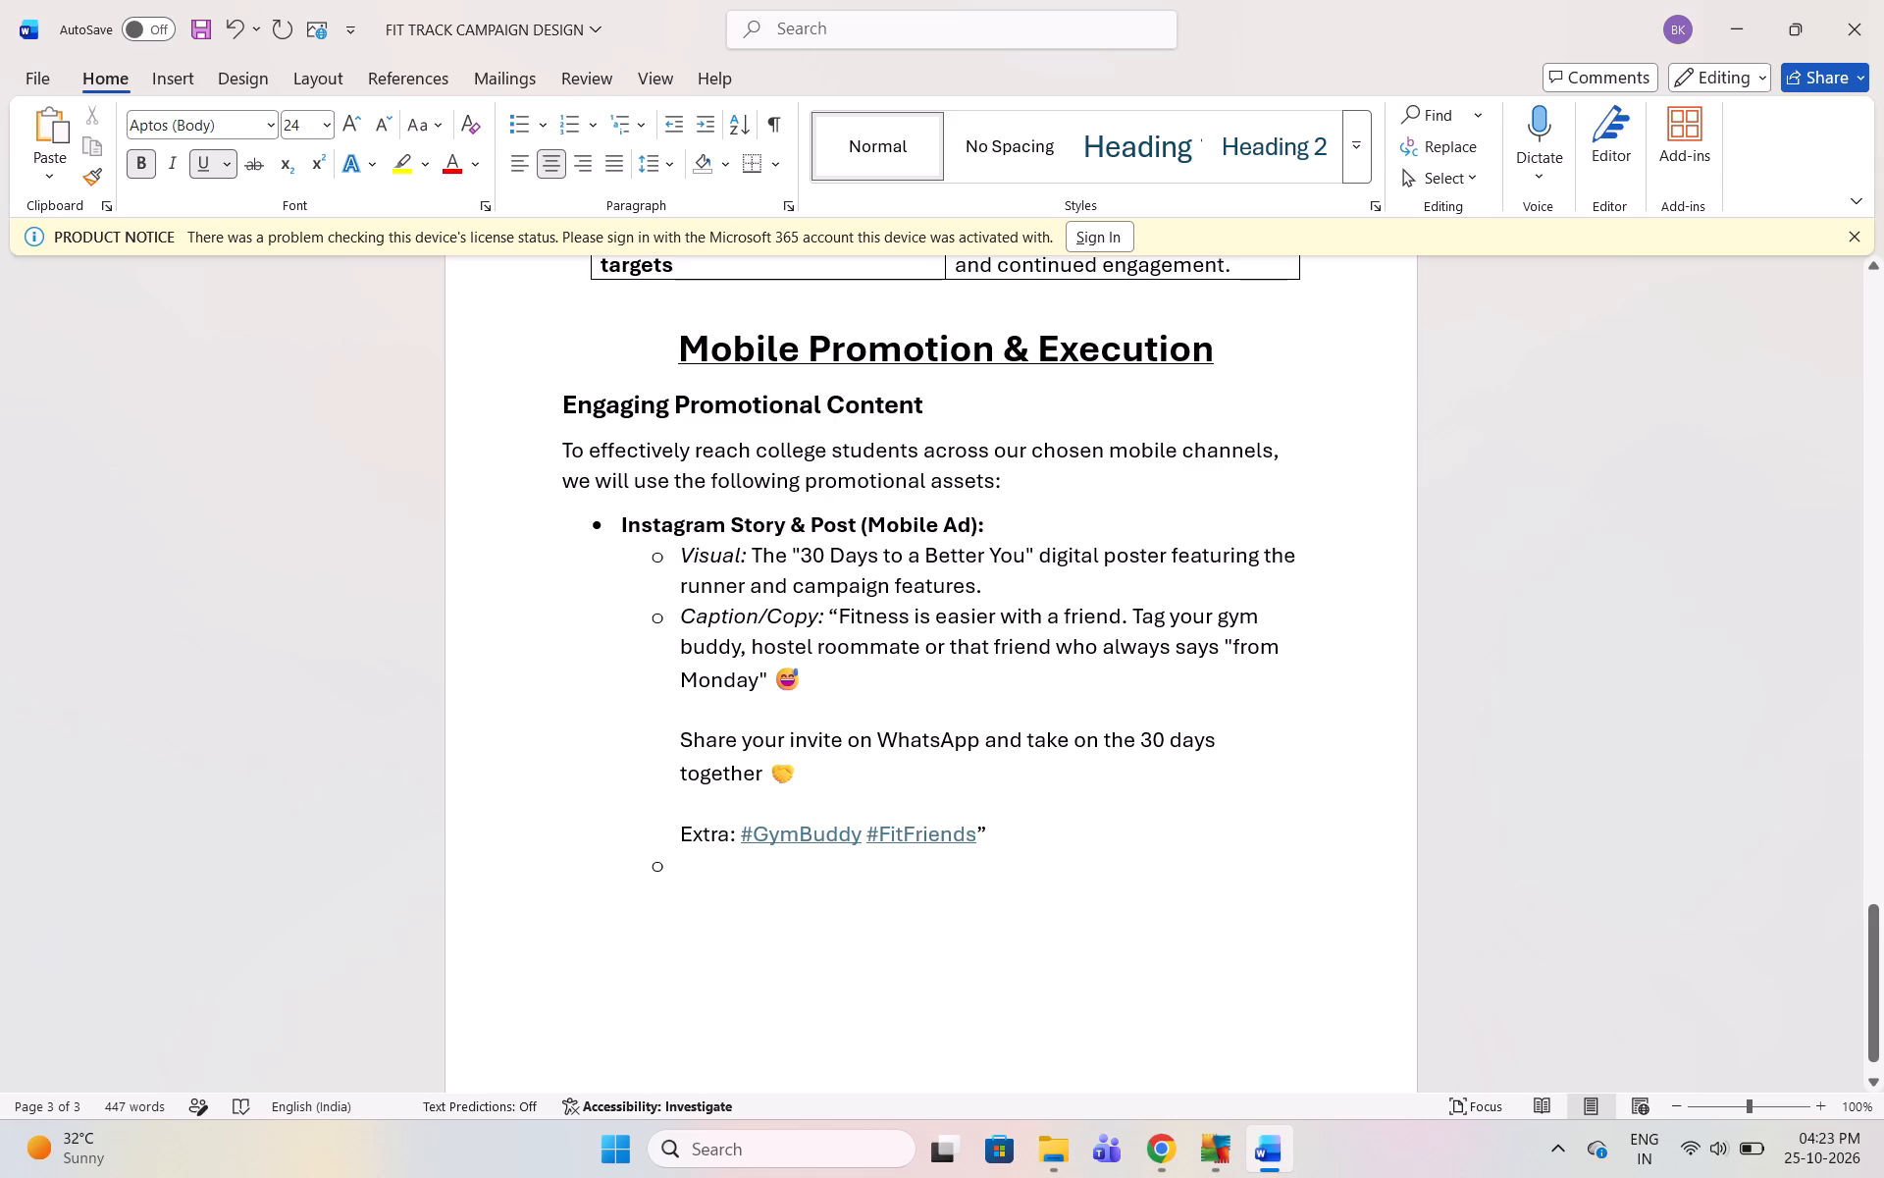
key(Return)
key(Return)
key(Return)
key(Return)
key(Return)
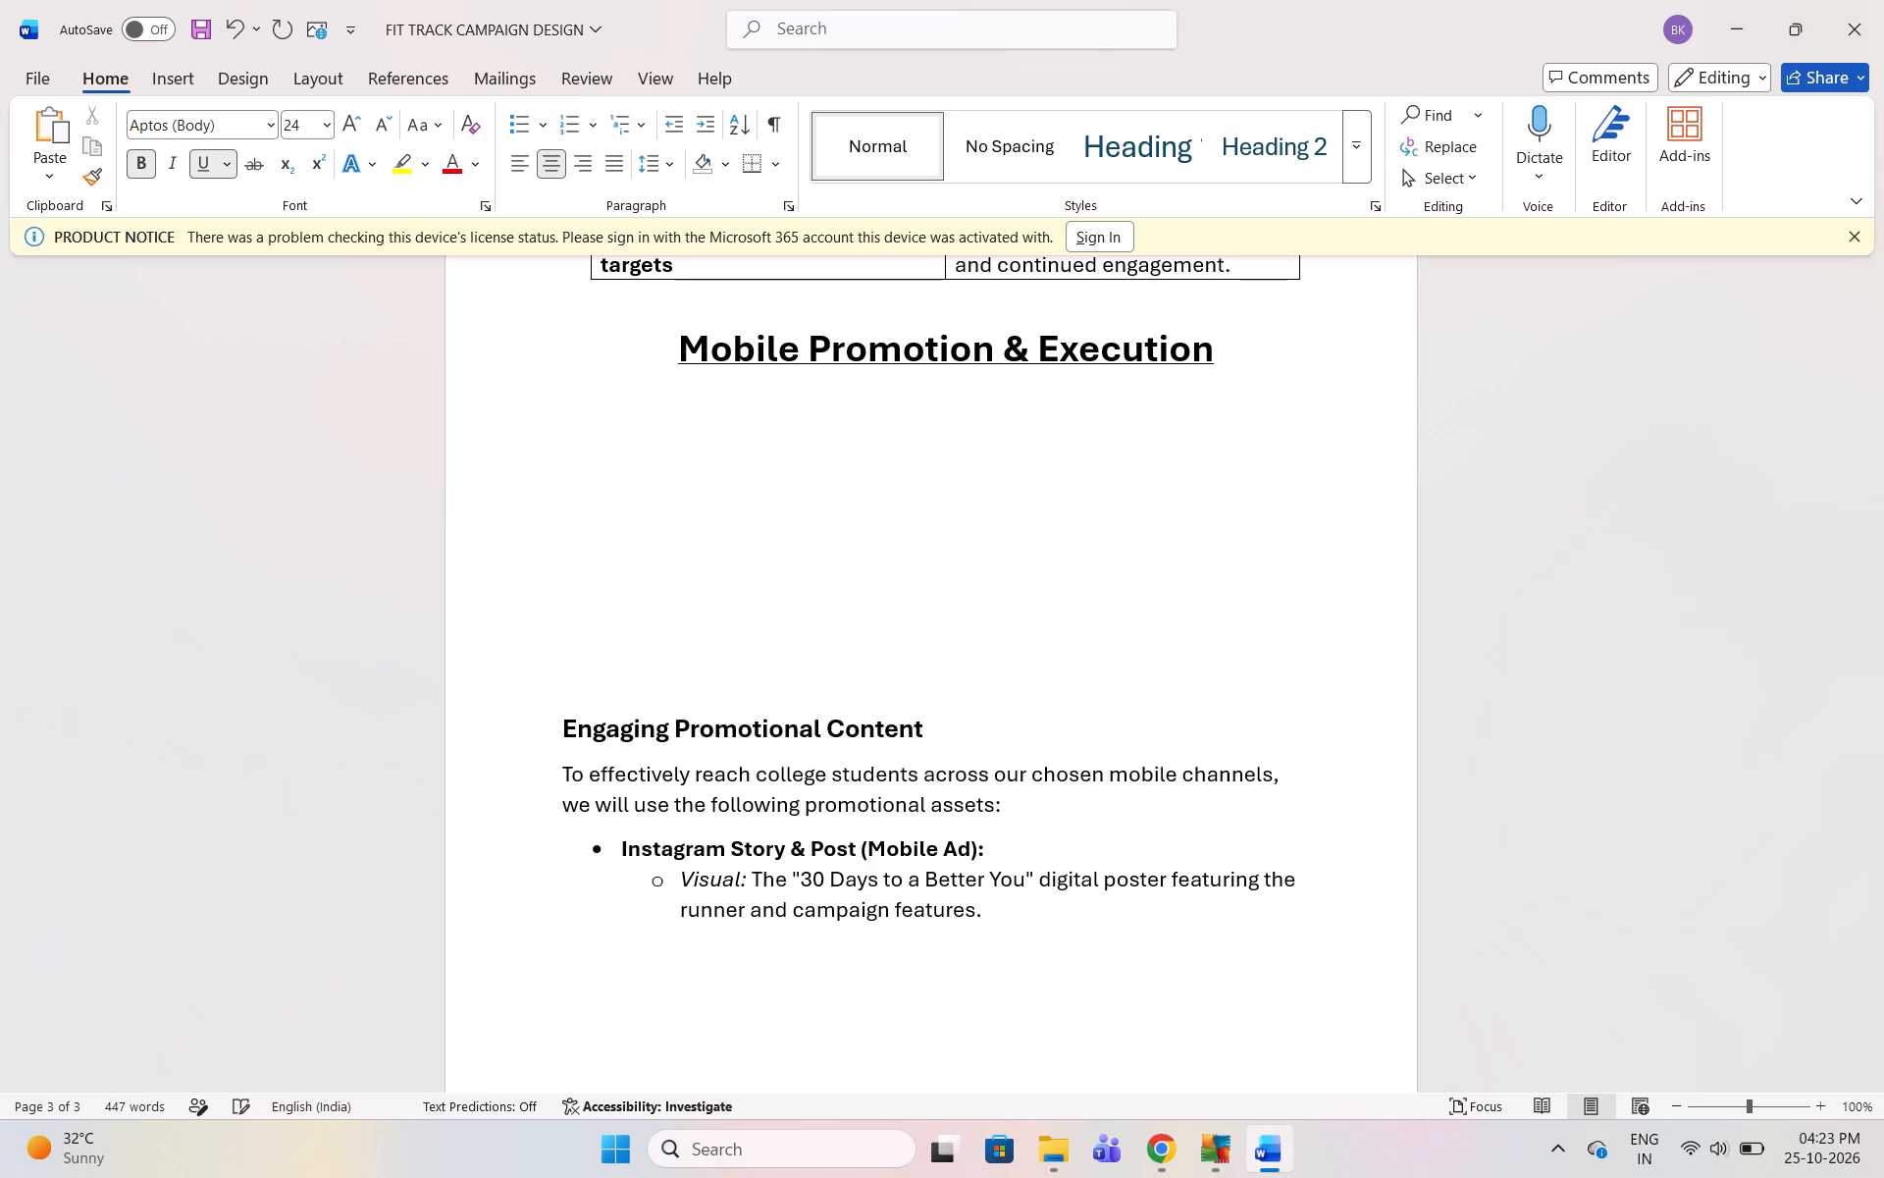
key(Return)
key(Return)
key(Return)
key(Return)
key(Return)
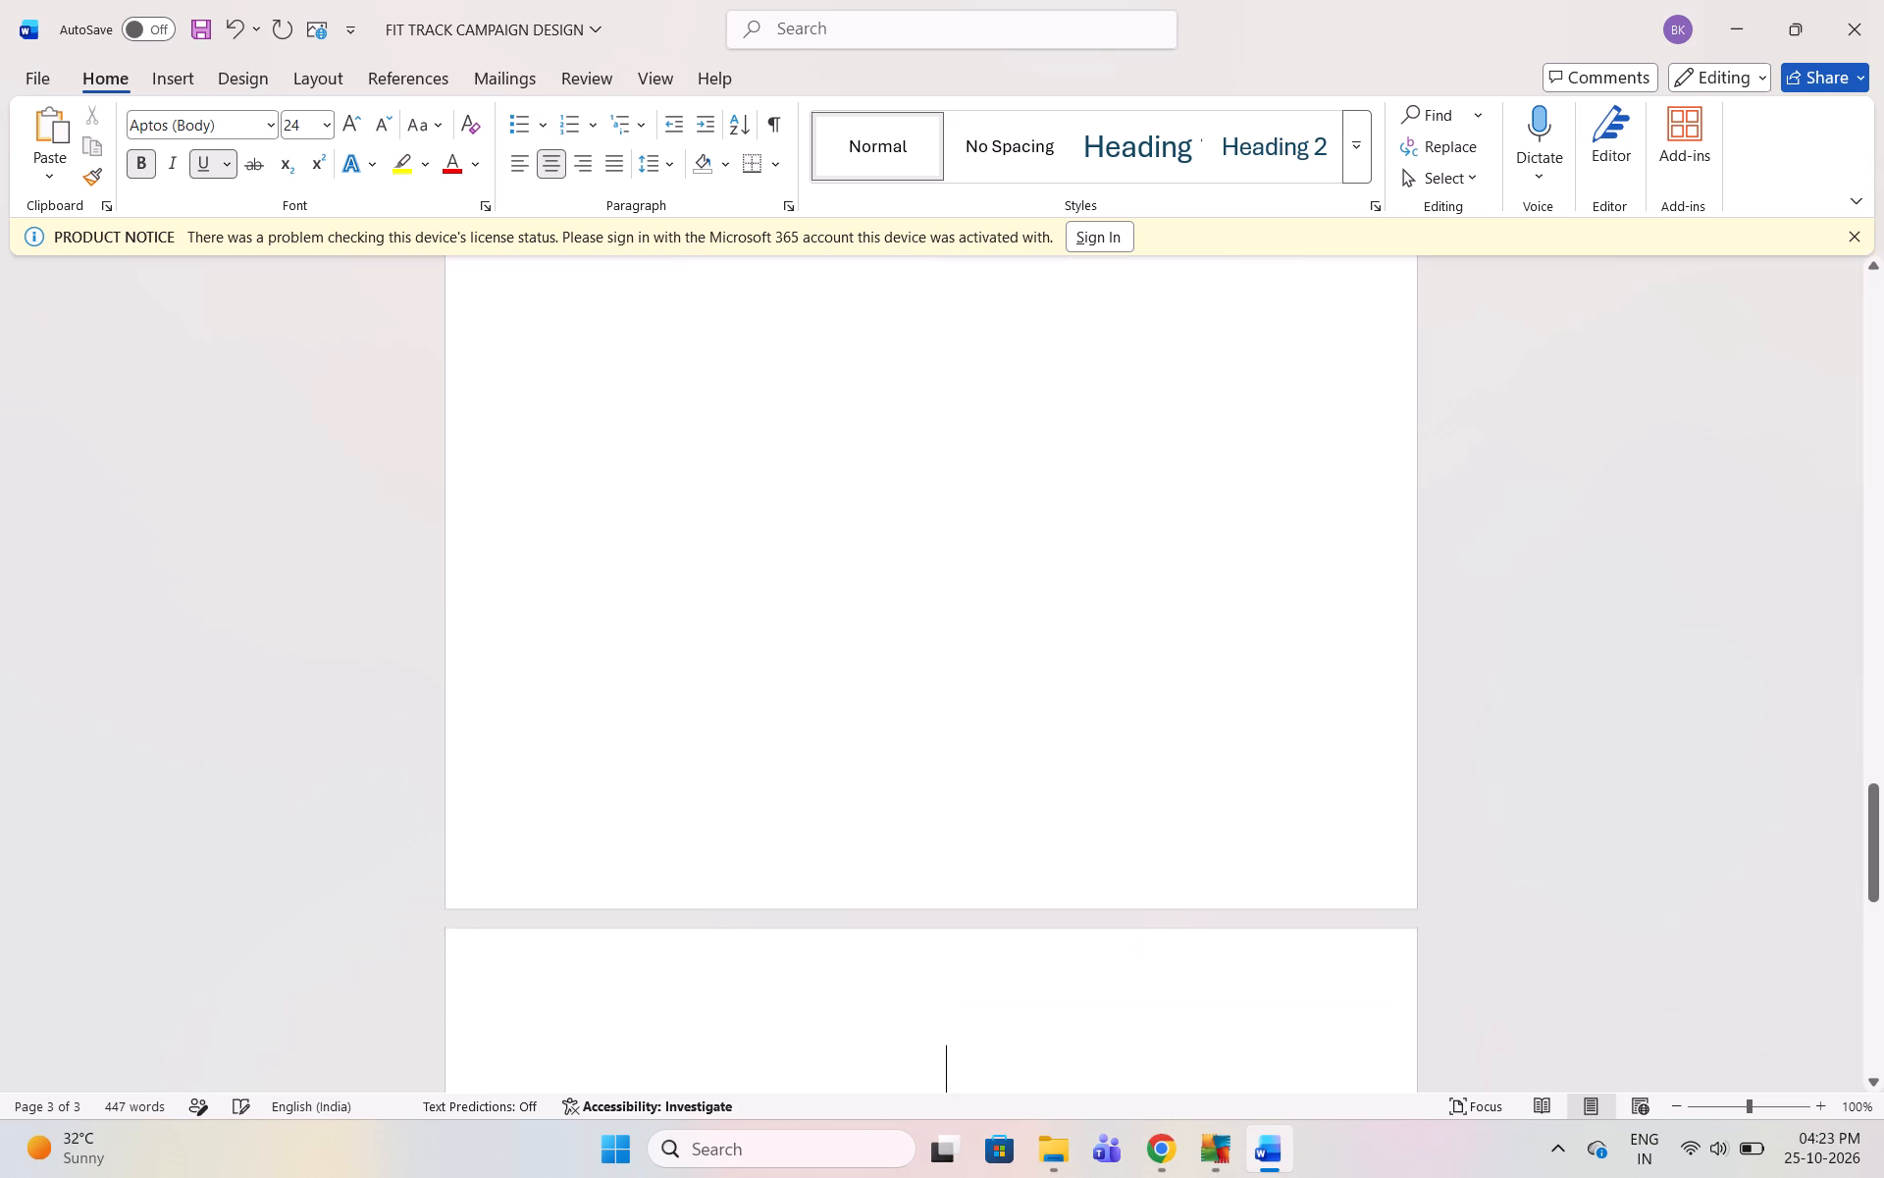
scroll(1260, 351, up, 6)
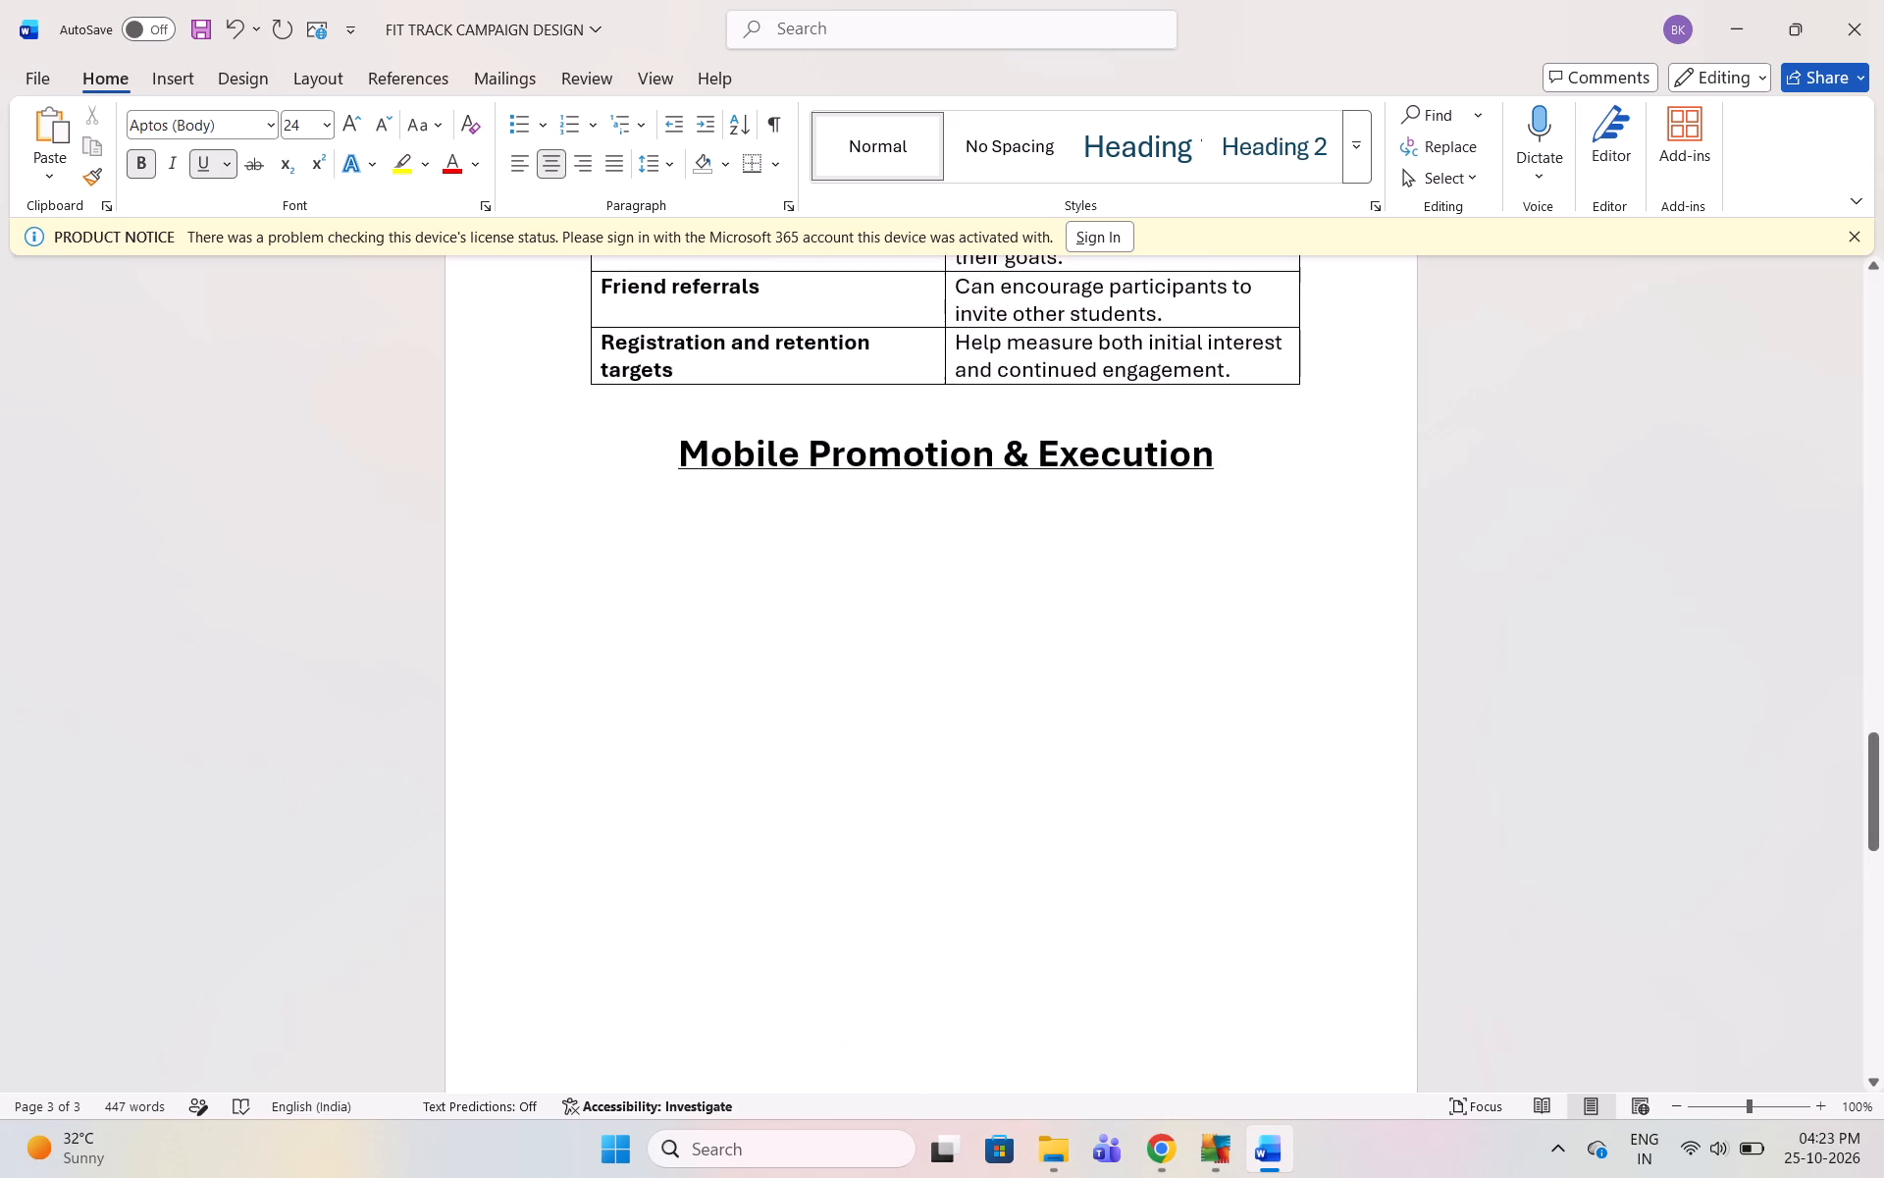
click(833, 624)
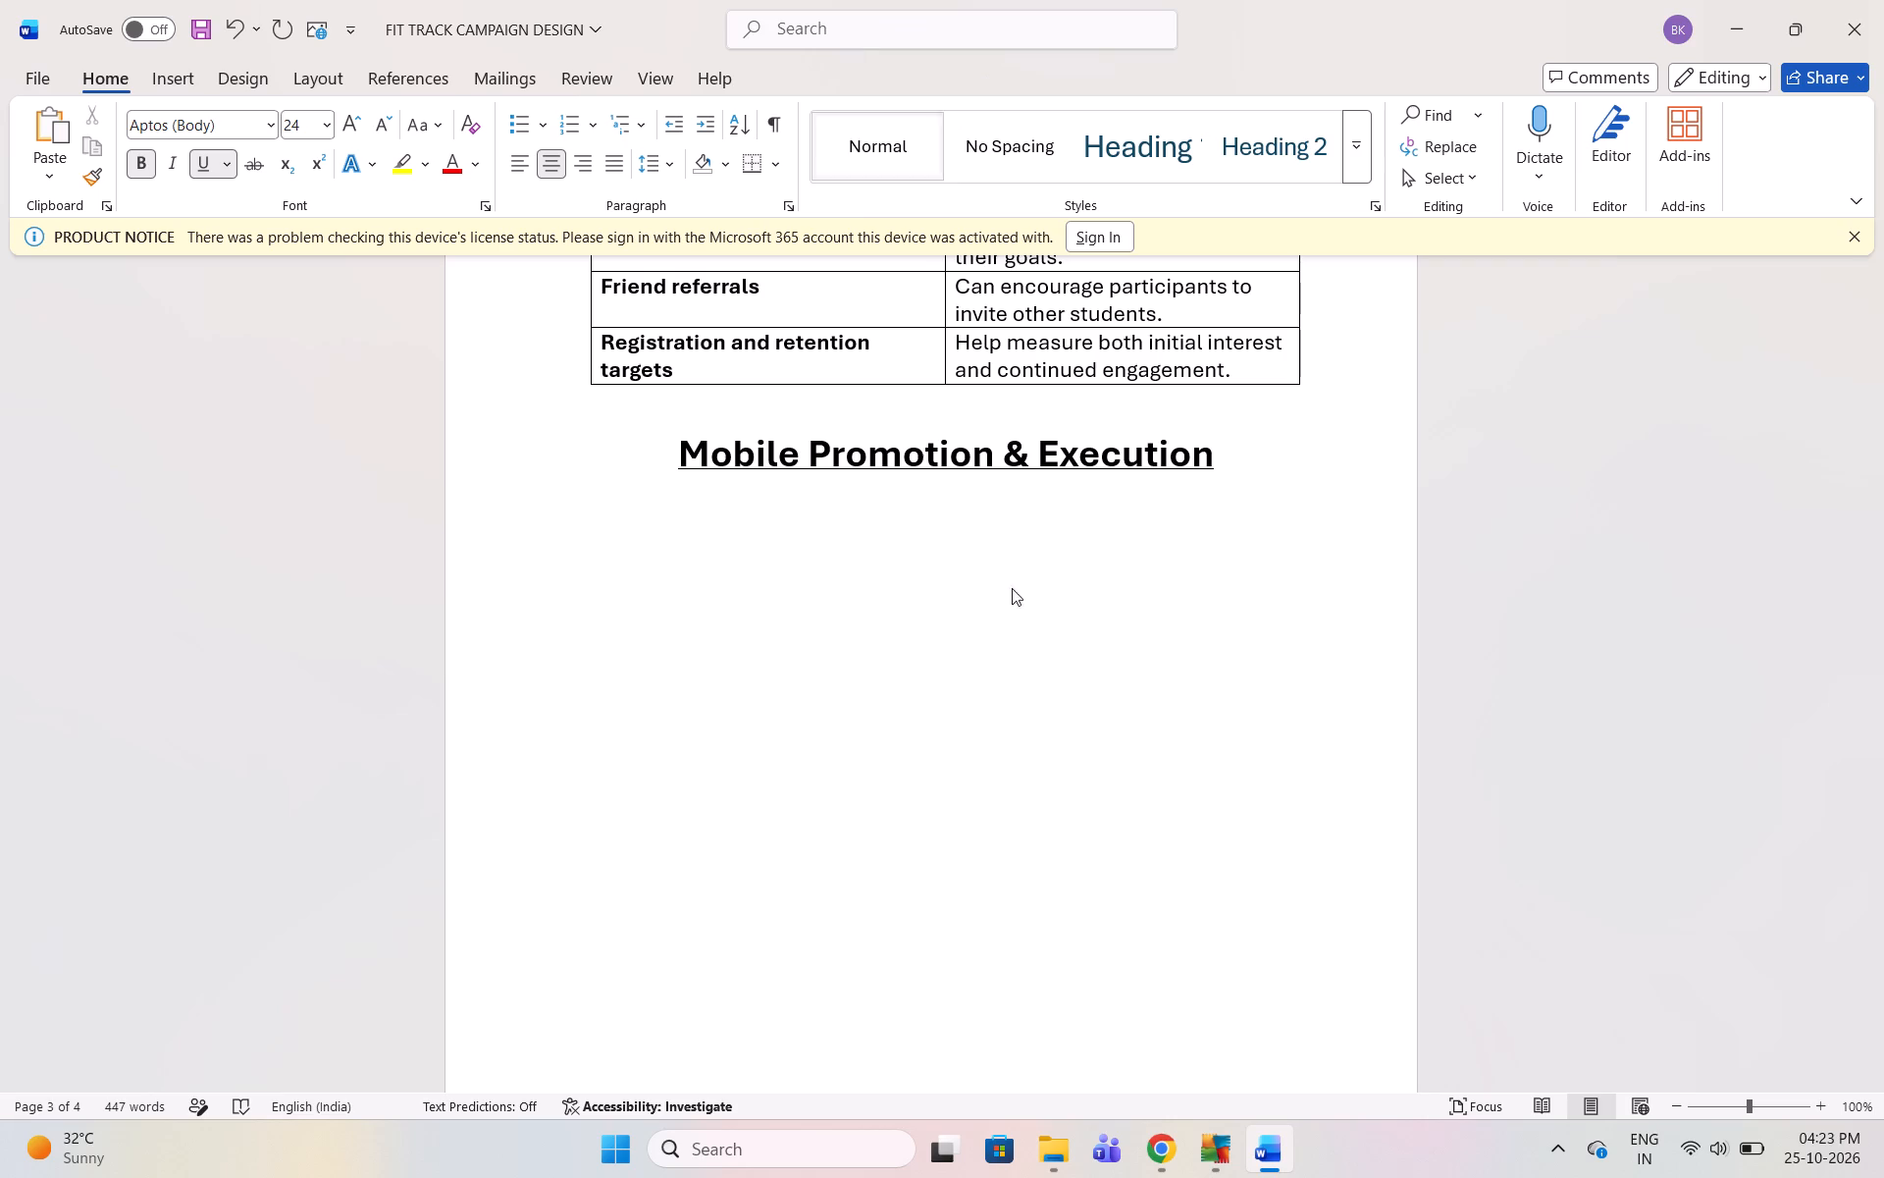
Capture a screenshot of the "Your 30 Days Start Now" FitTrack post with its caption from Instagram in Chrome.
click(1155, 1040)
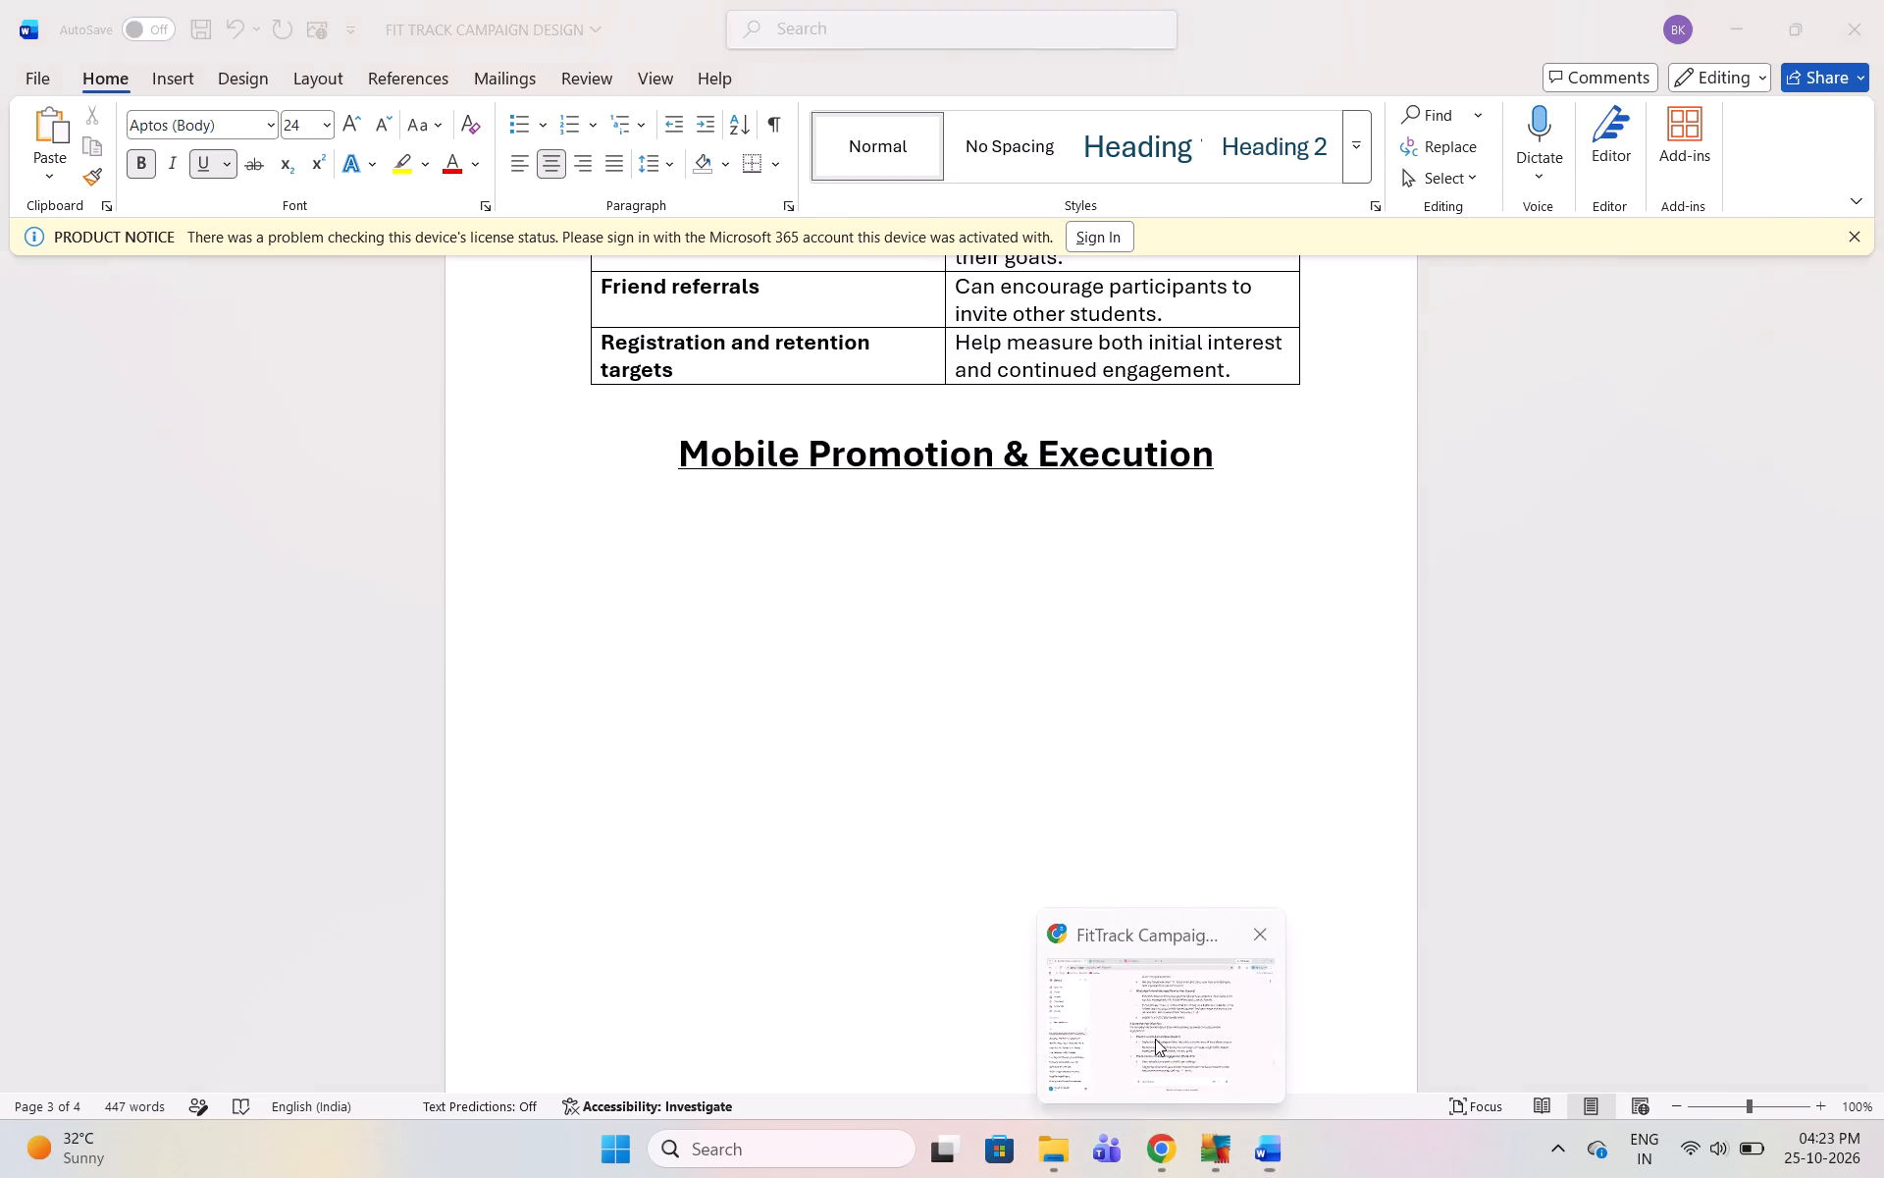
click(733, 12)
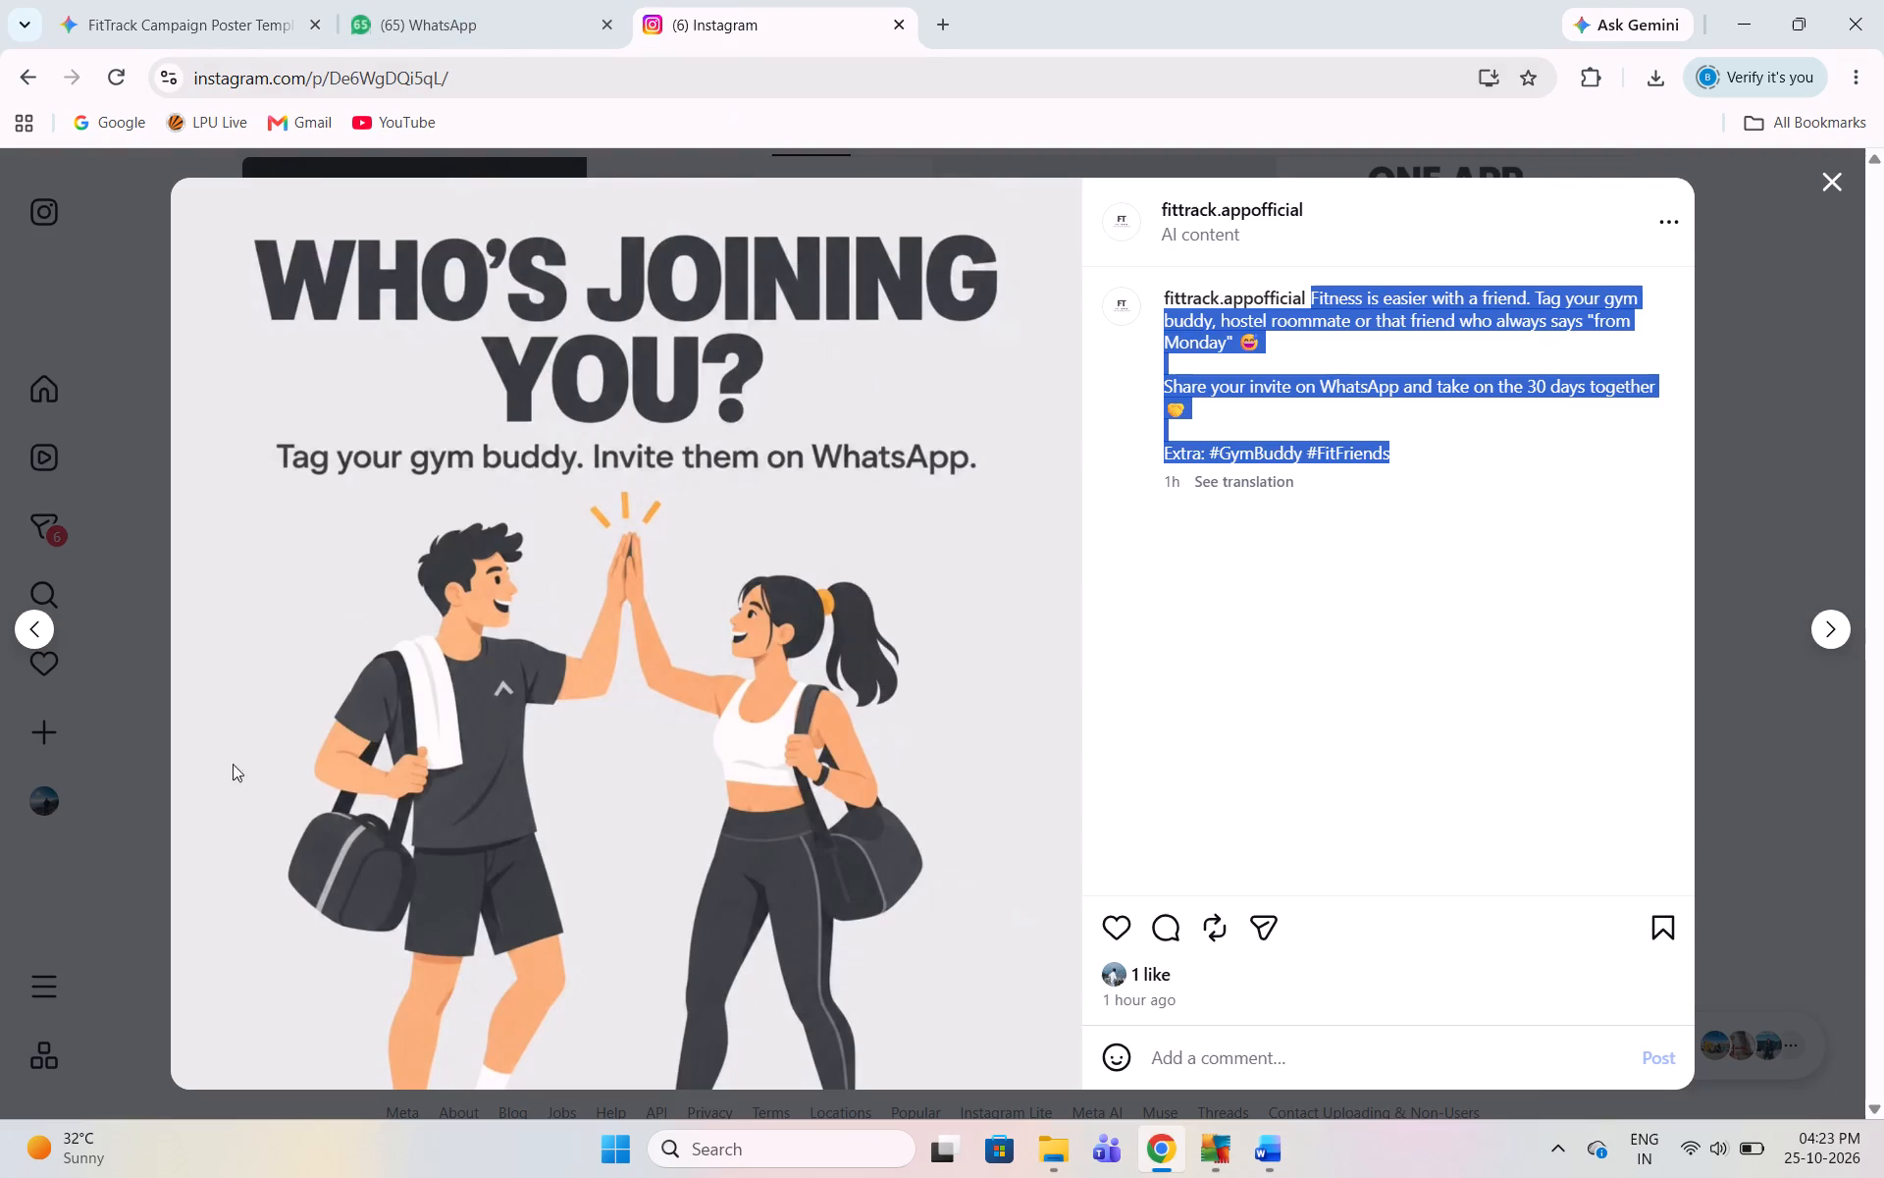
click(13, 622)
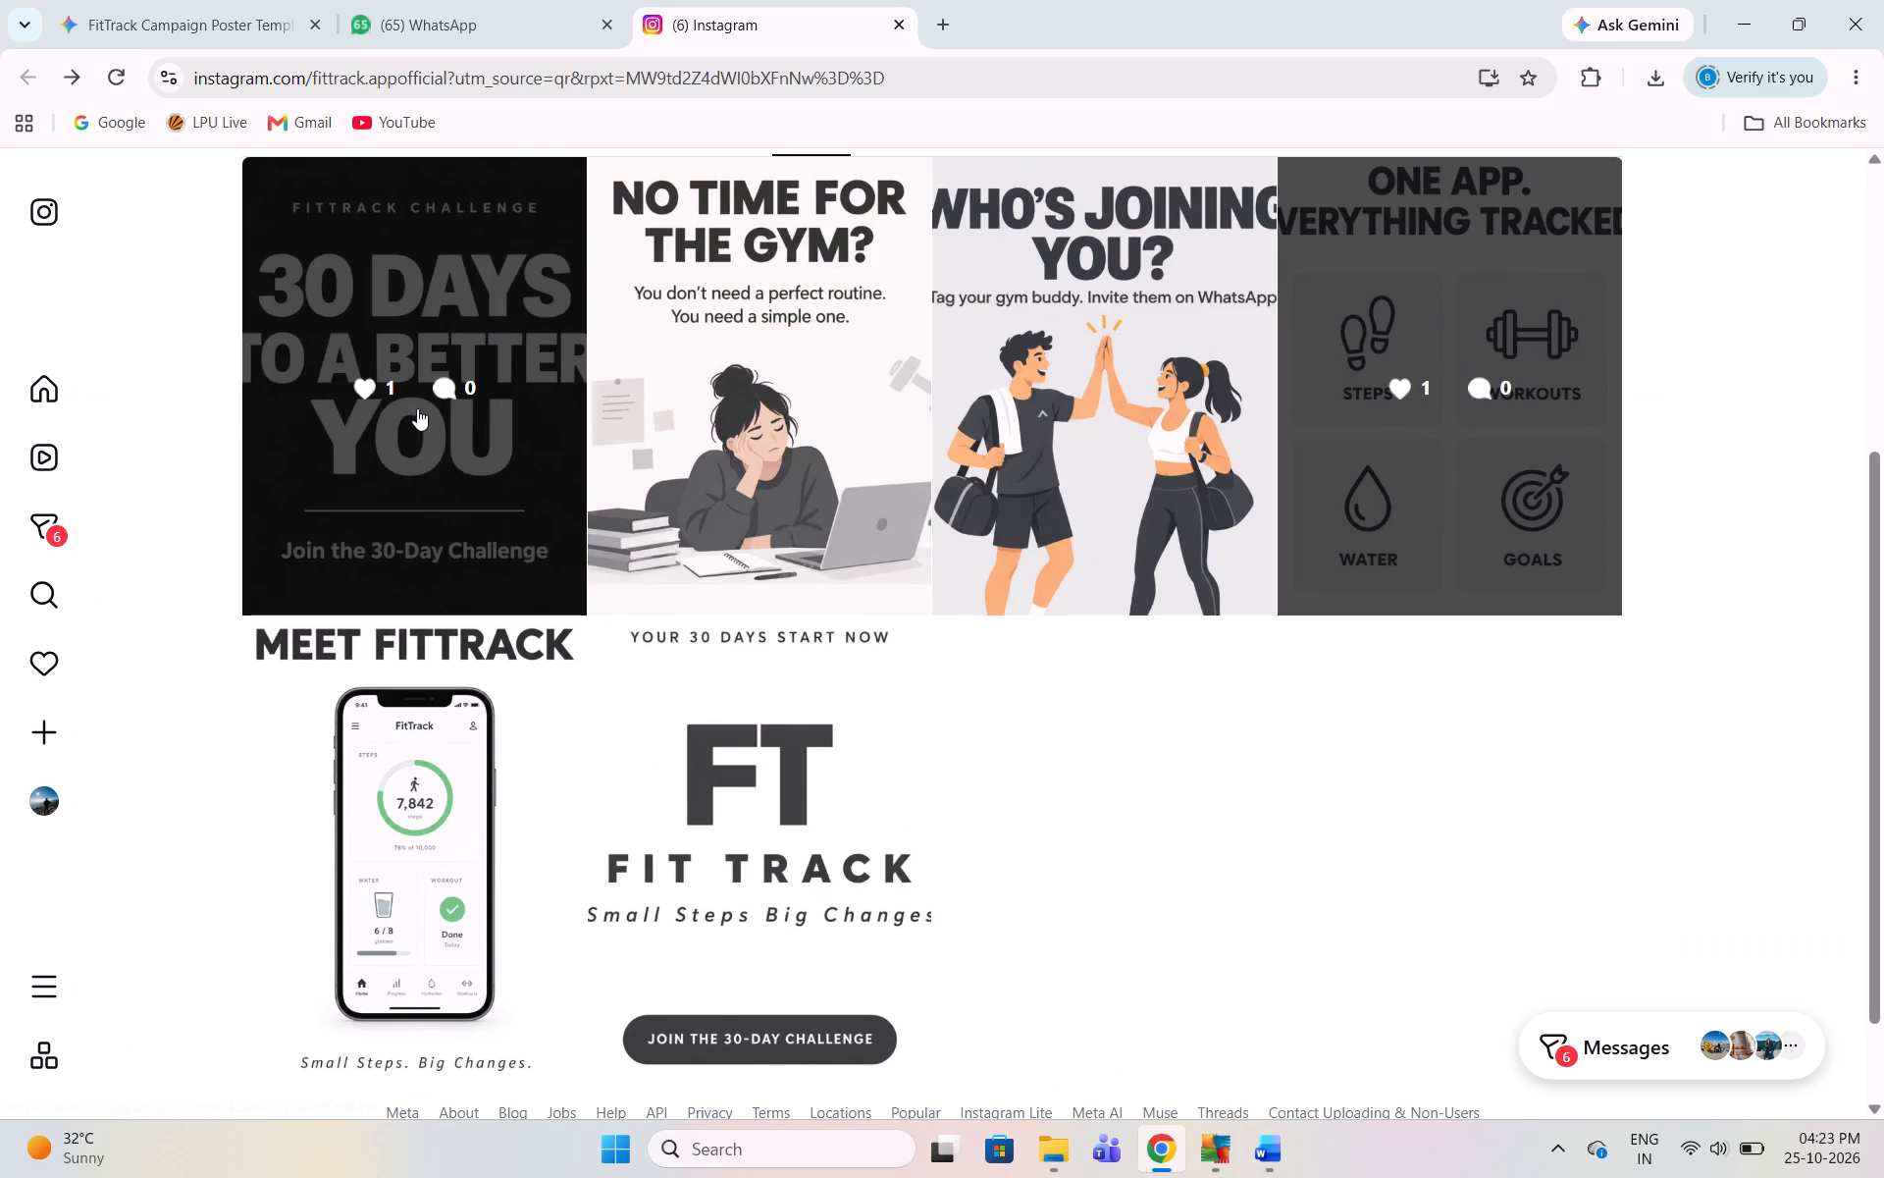
click(869, 875)
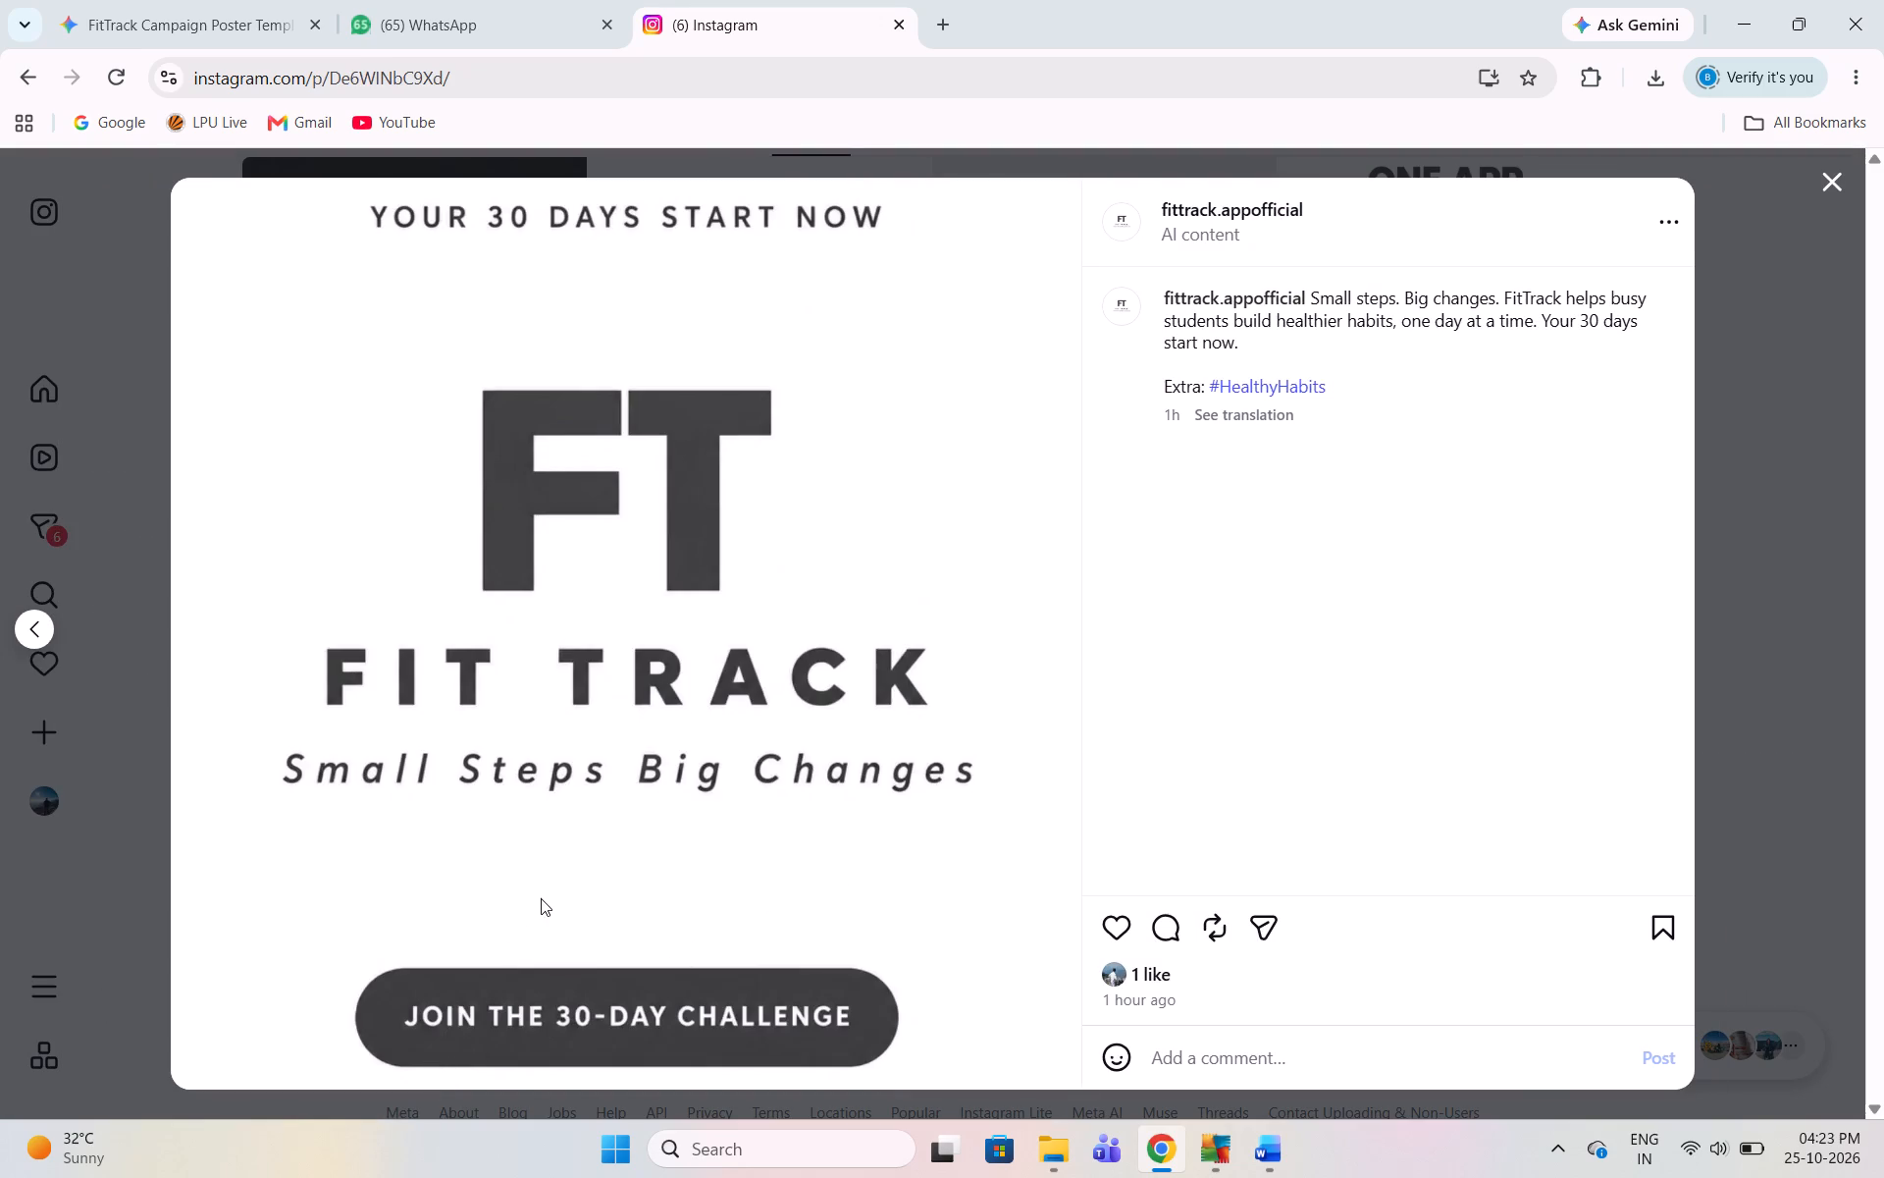
key(shift+super+s)
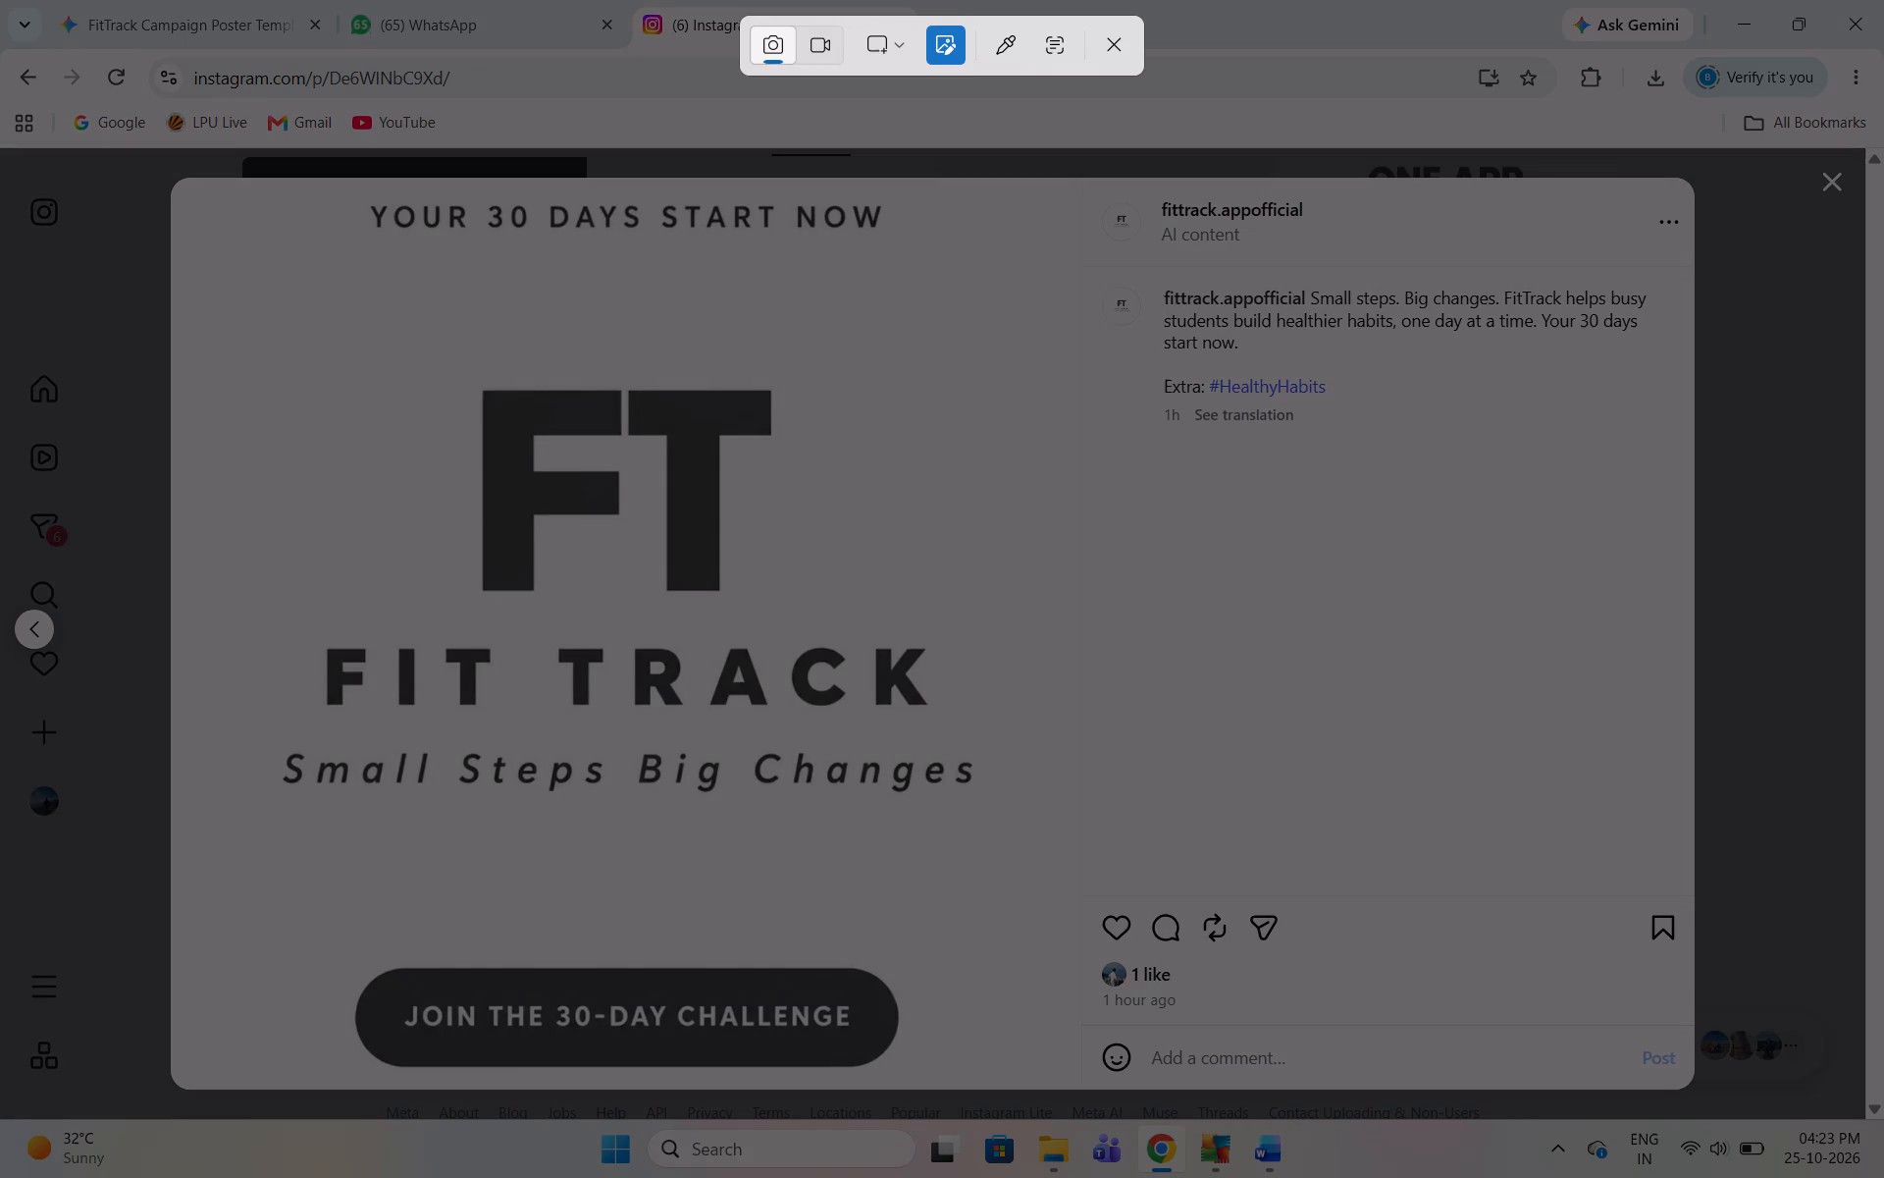
drag(180, 182, 180, 181)
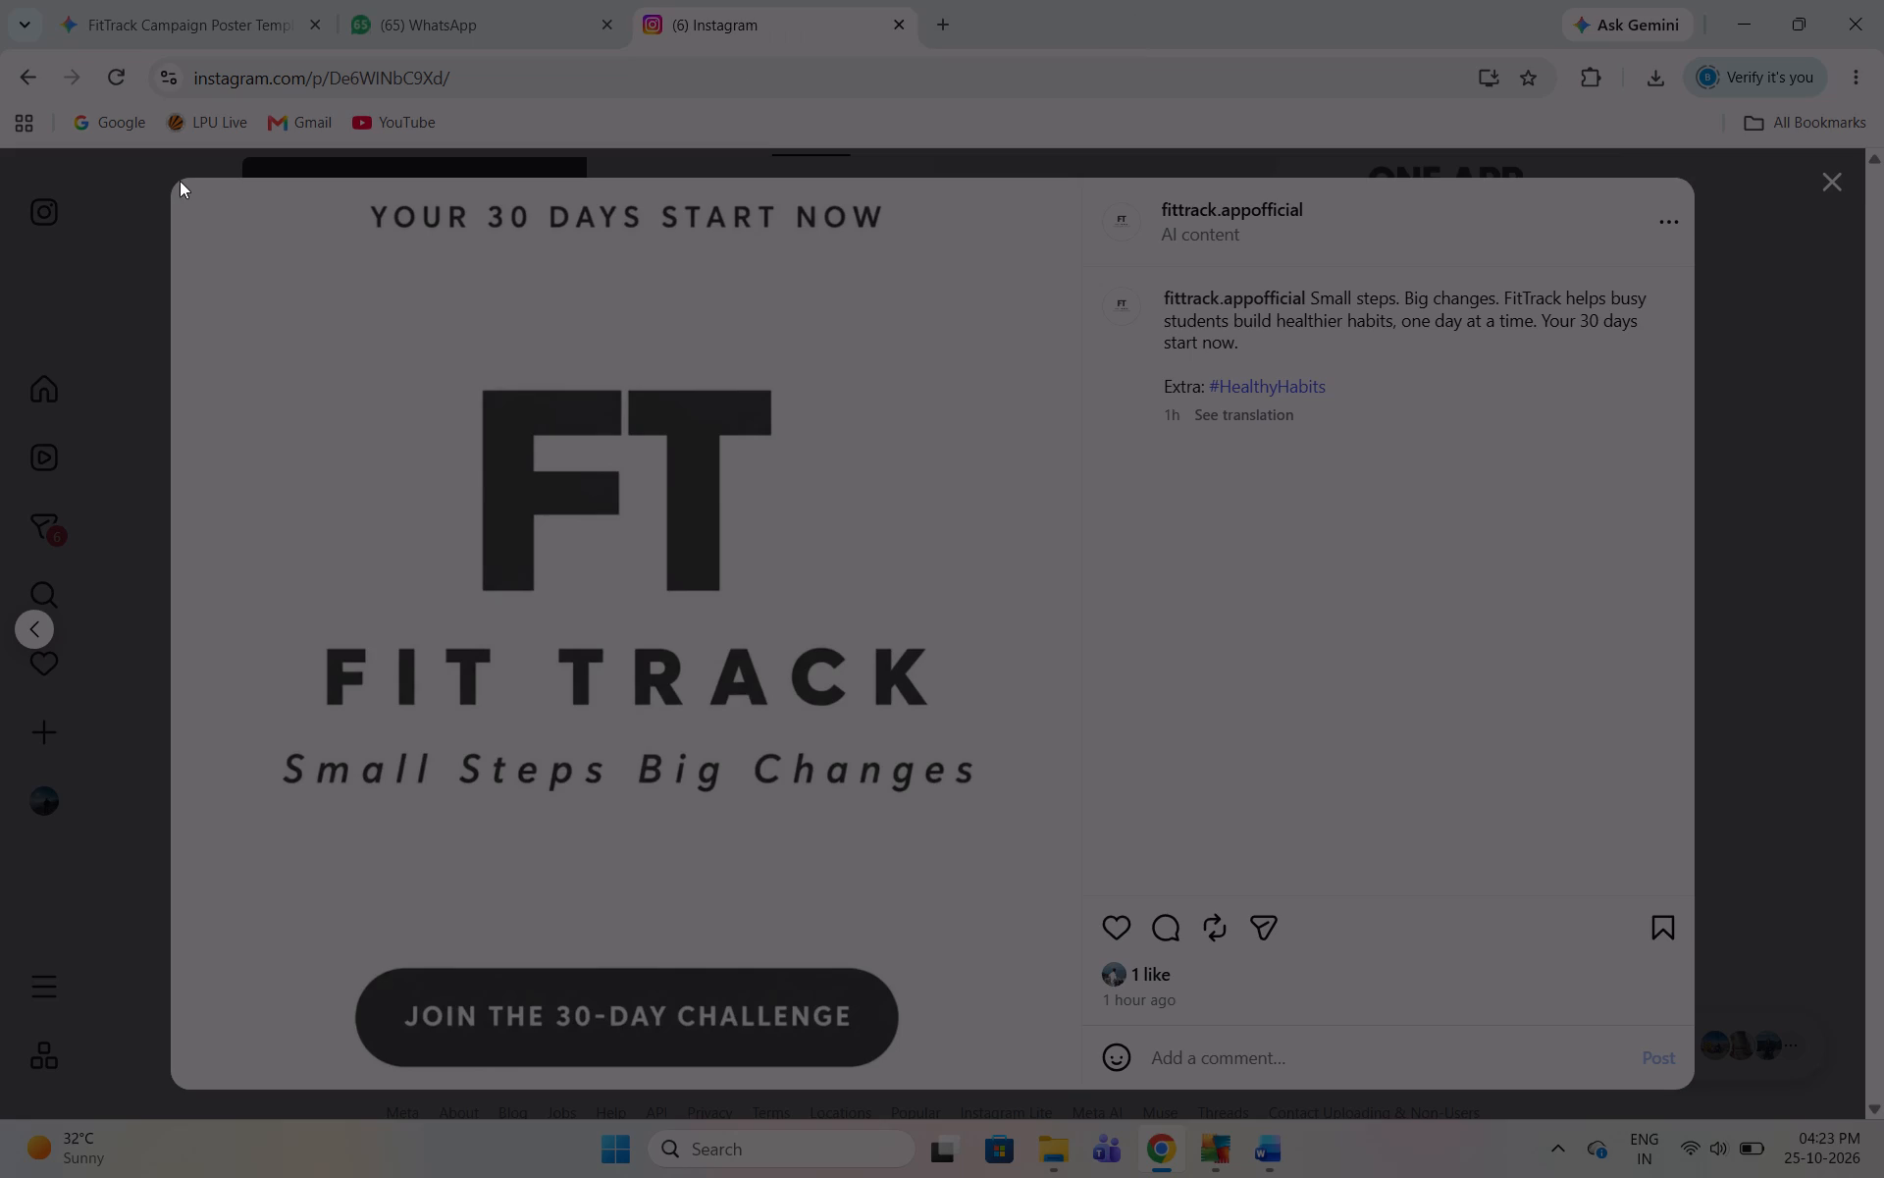
drag(180, 181, 1543, 1072)
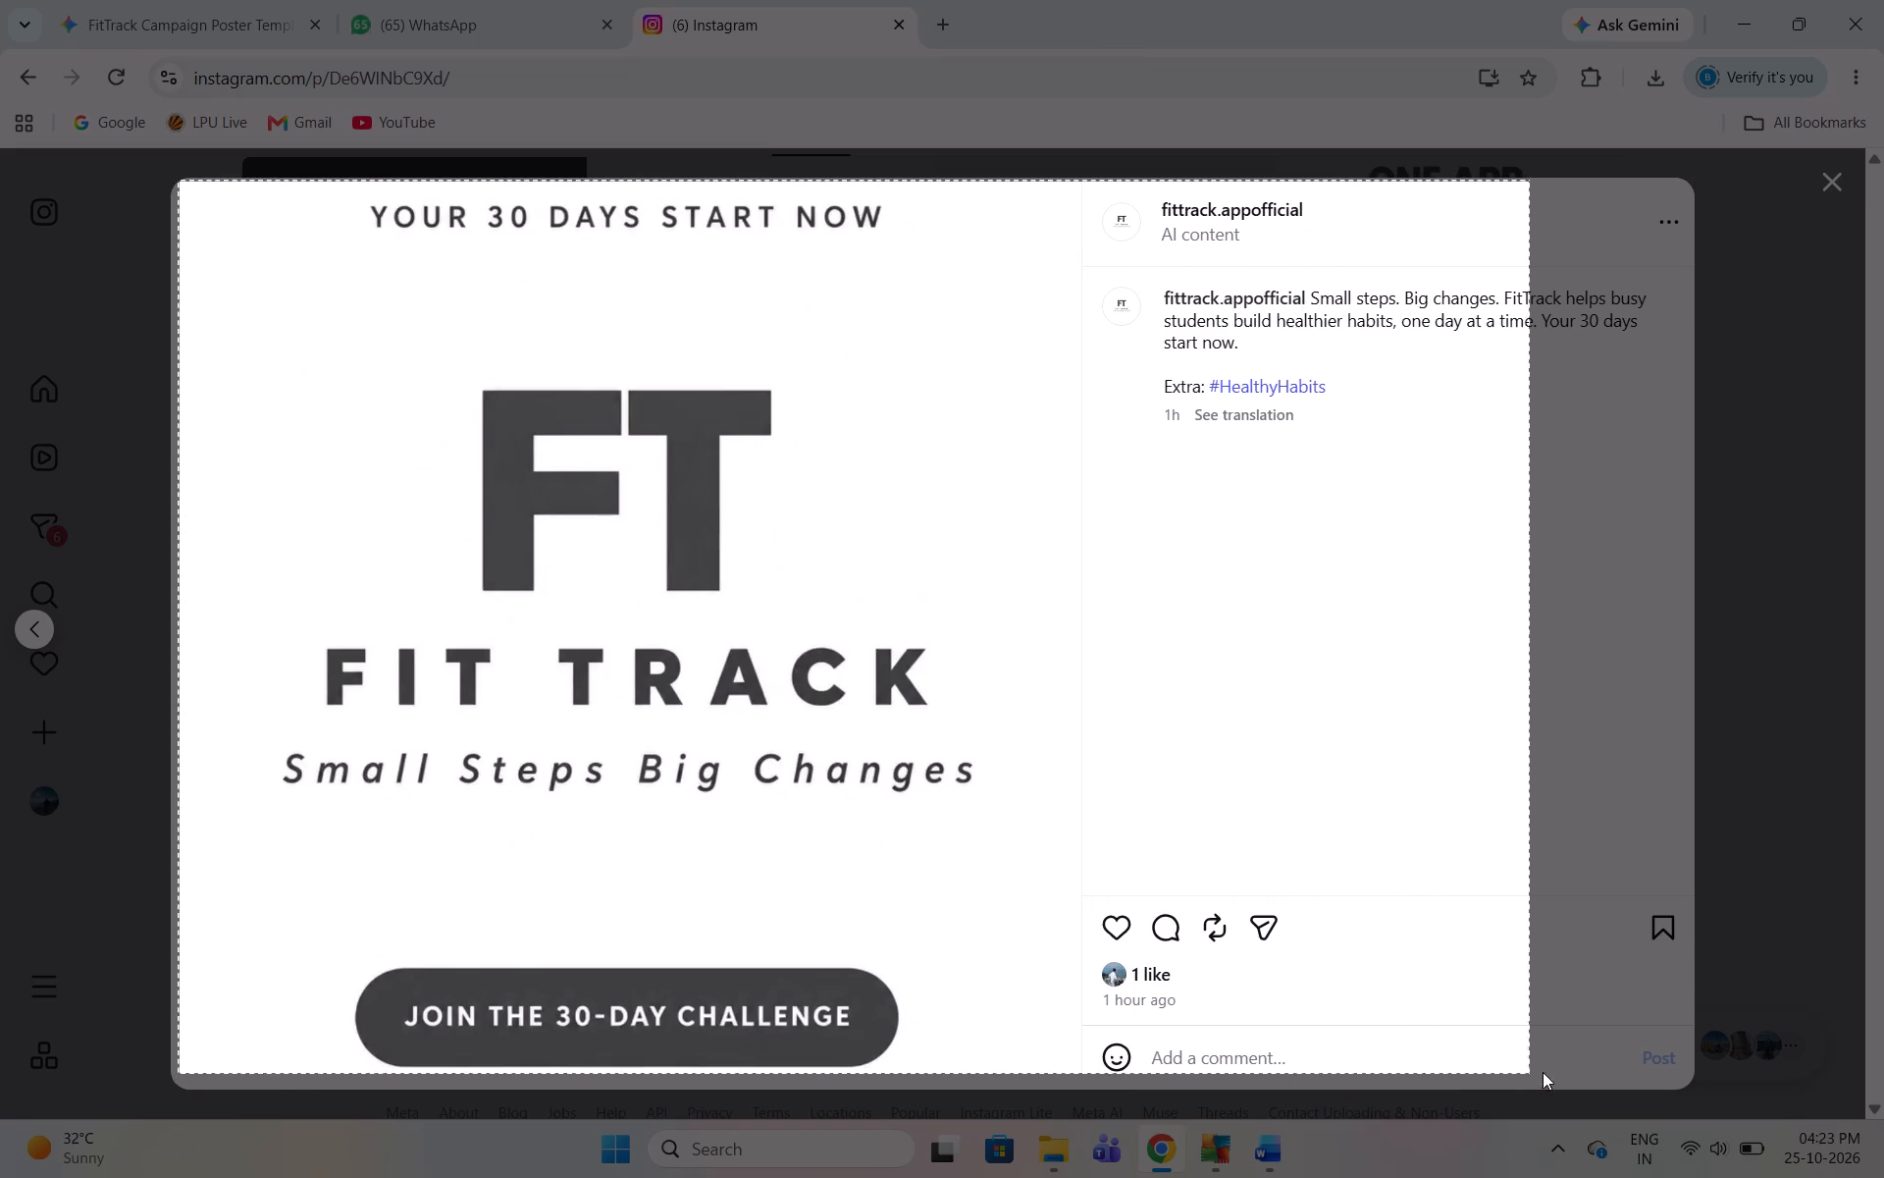
drag(1543, 1072, 1694, 1098)
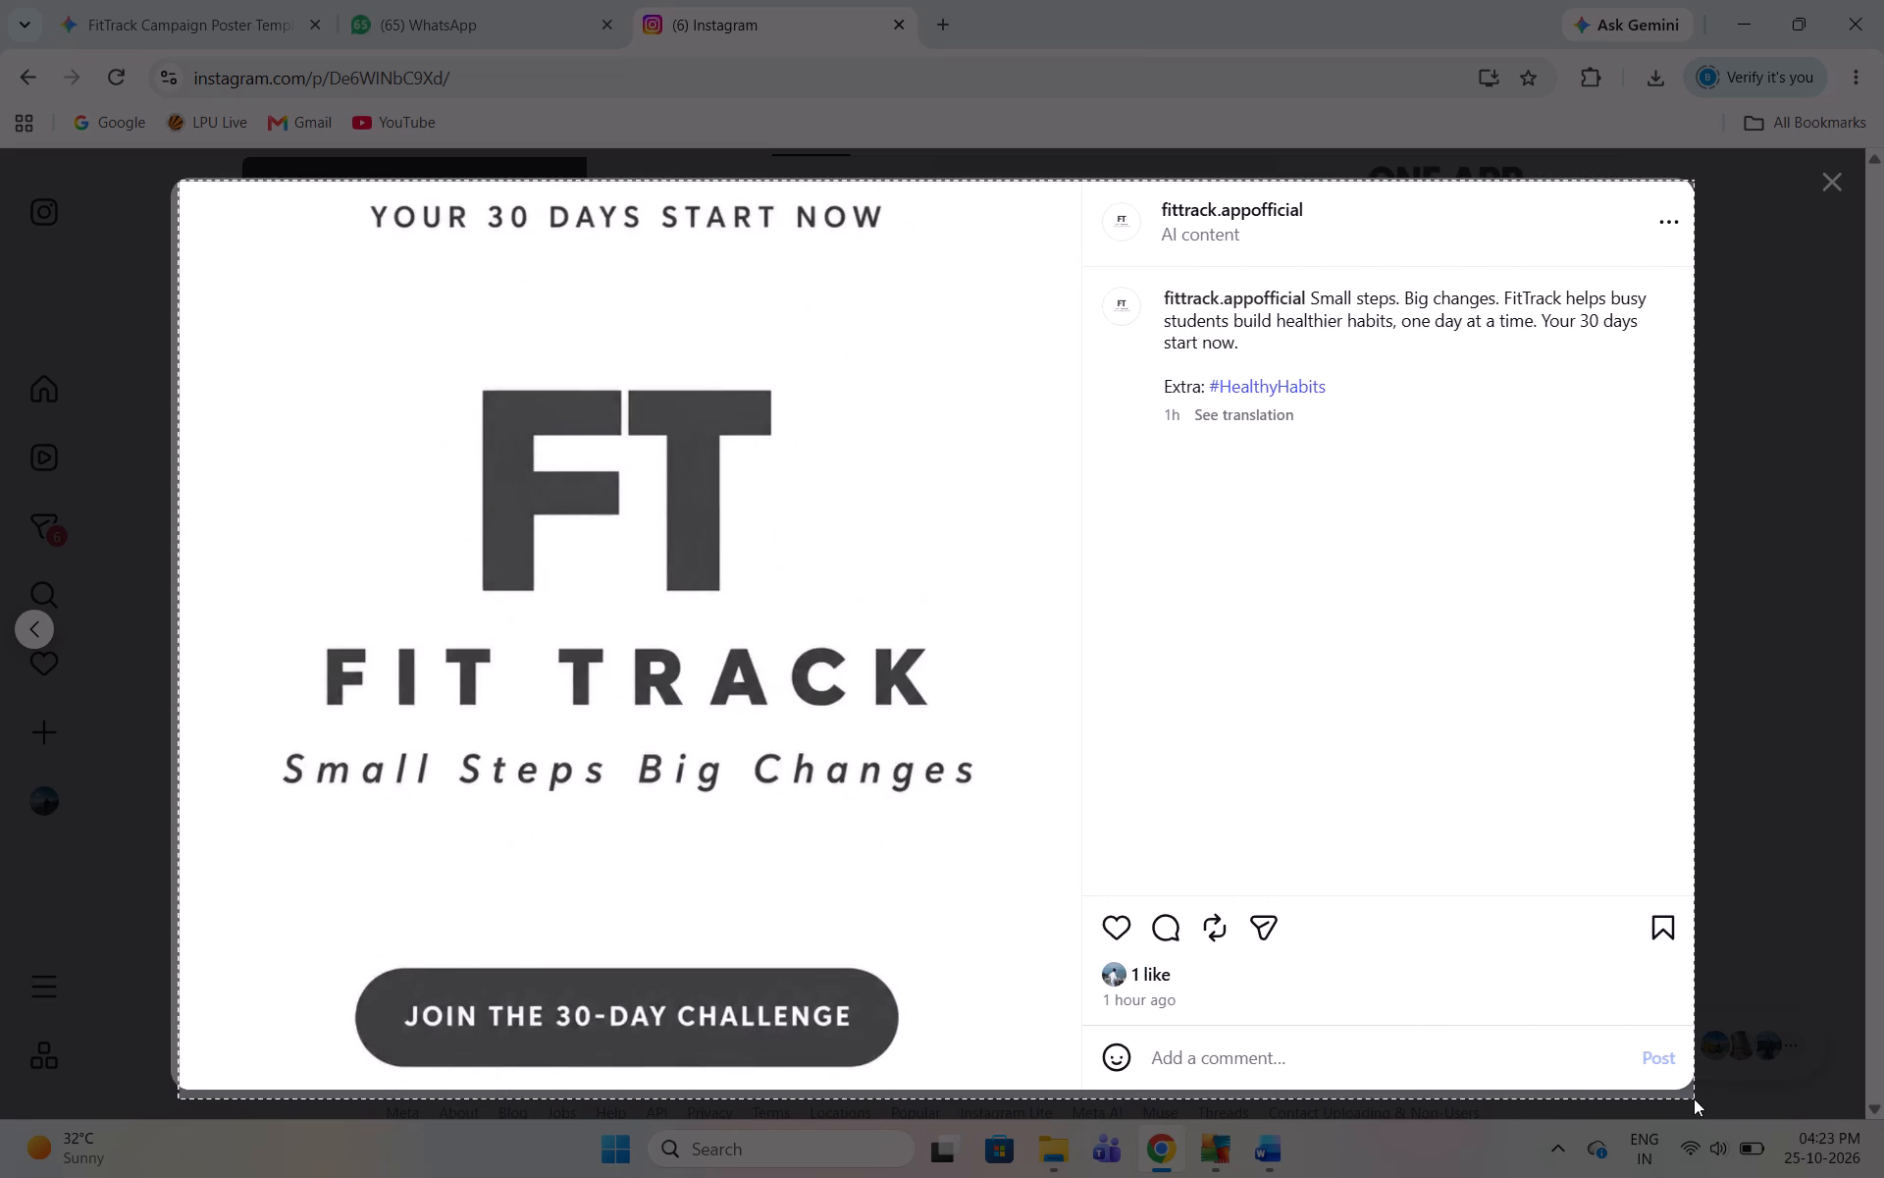
drag(1694, 1098, 1680, 1090)
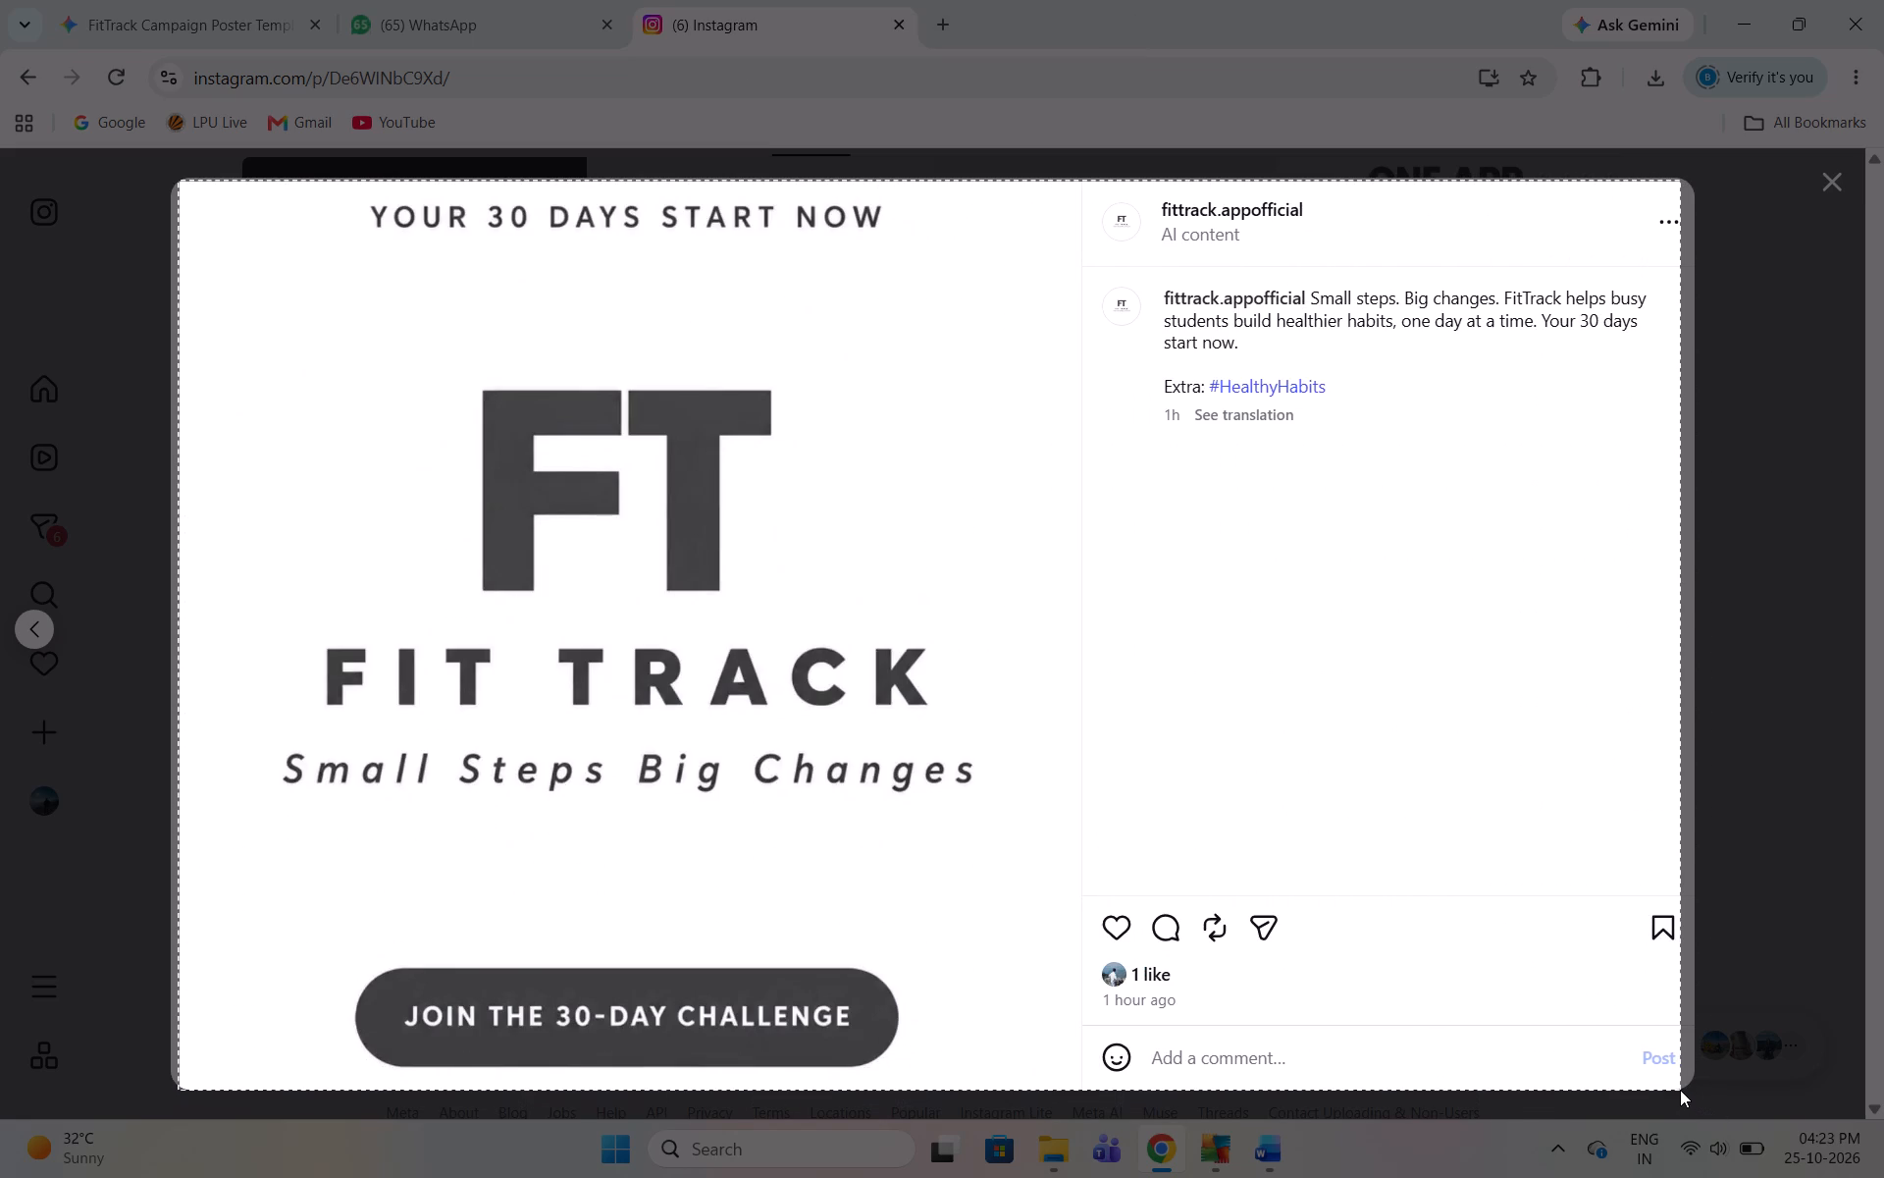
drag(1680, 1090, 1688, 1087)
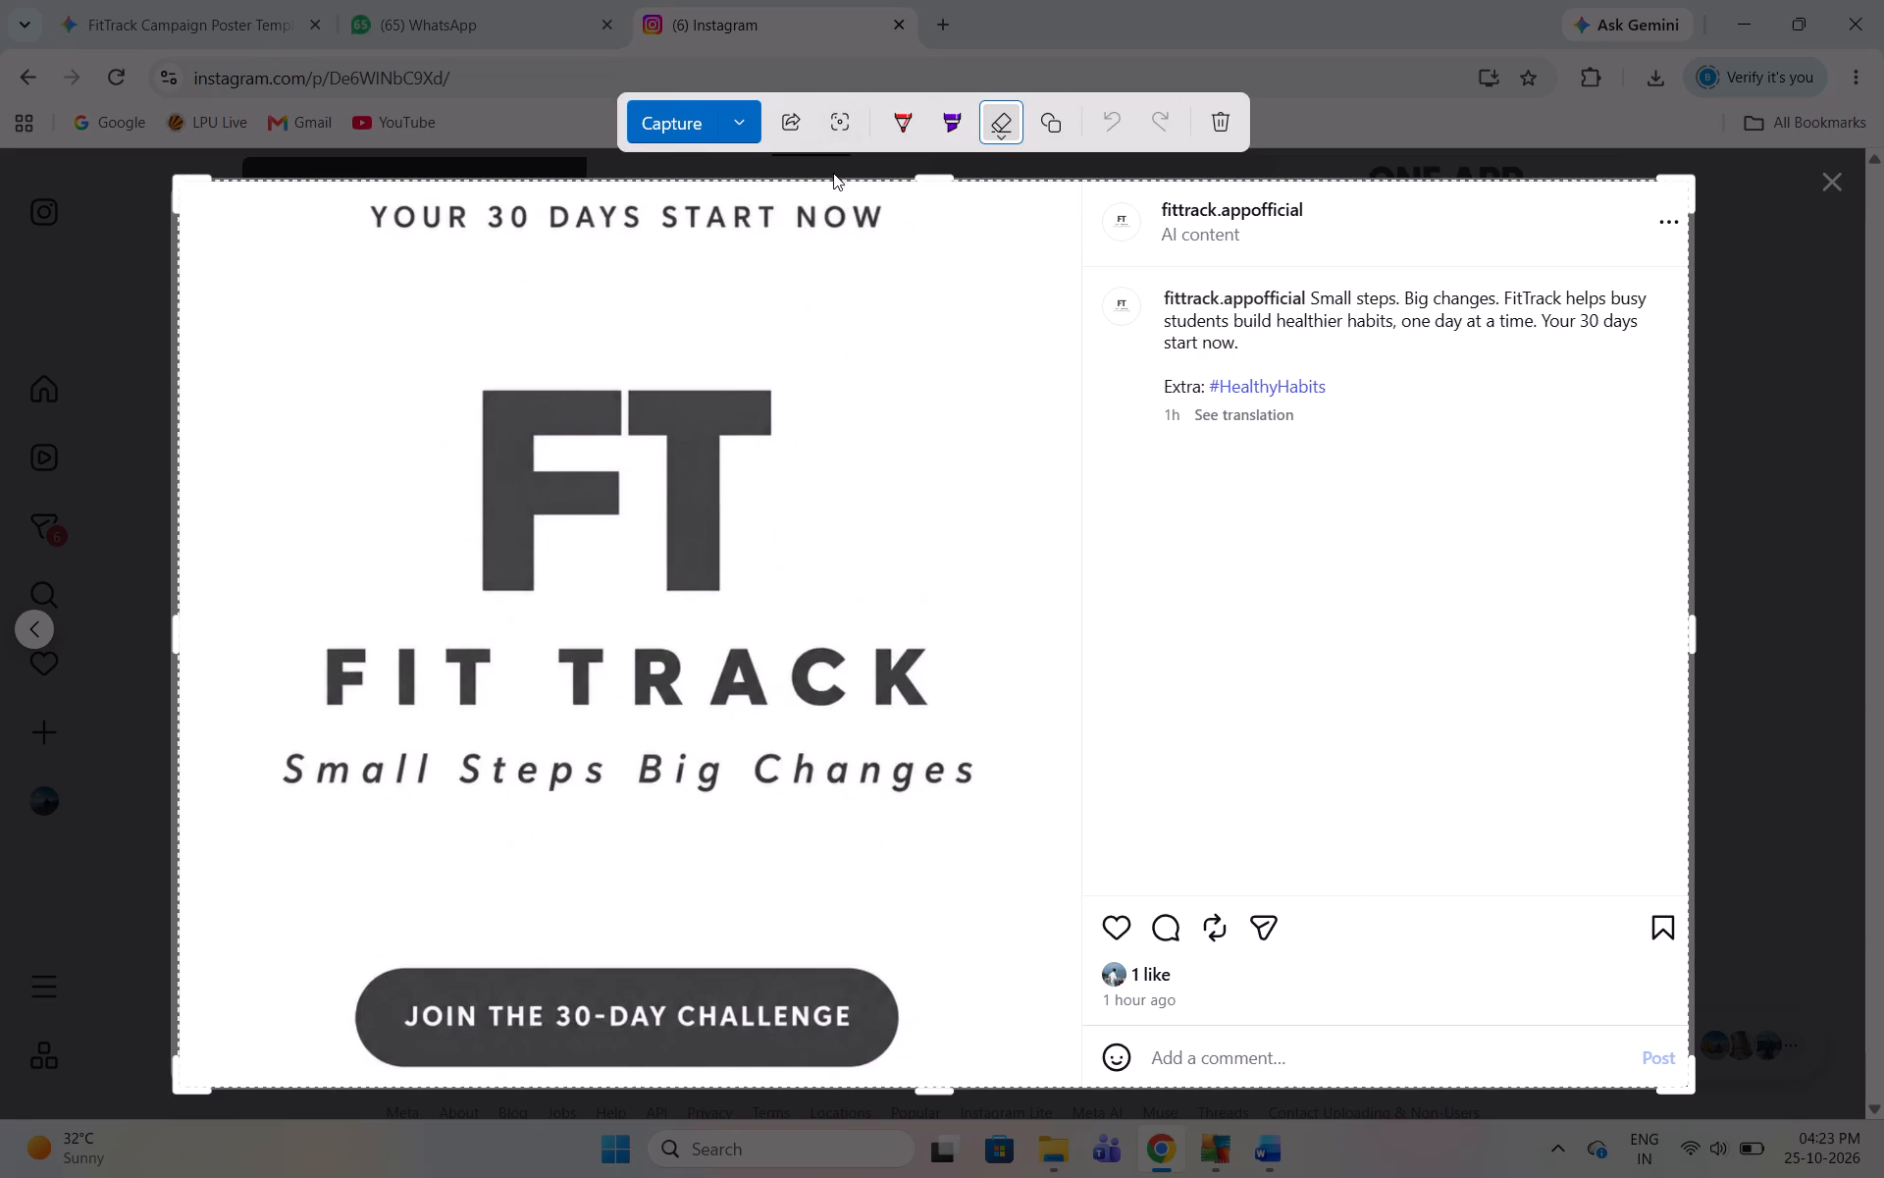
click(675, 111)
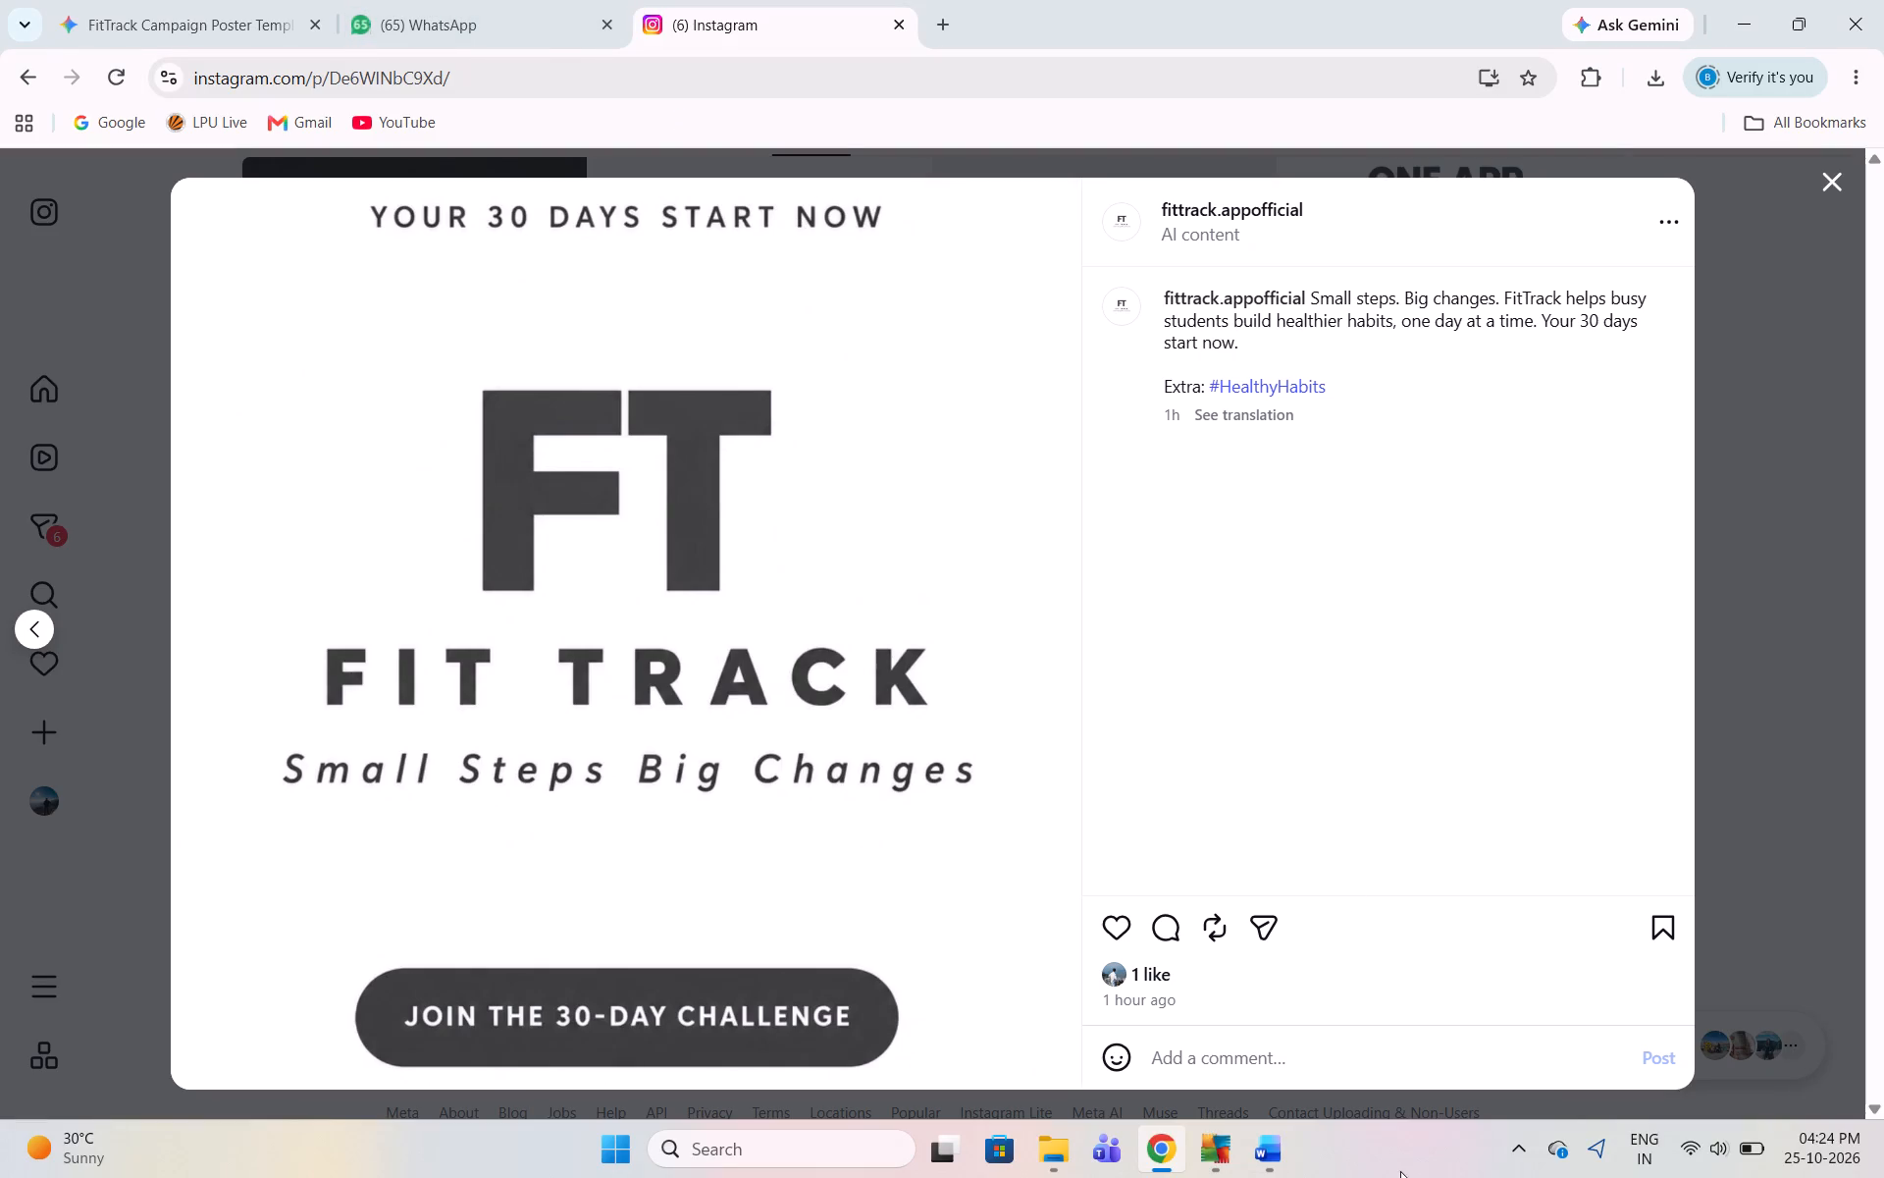
Switch back to Word and paste the captured Instagram post below the Mobile Promotion & Execution heading.
click(1266, 1074)
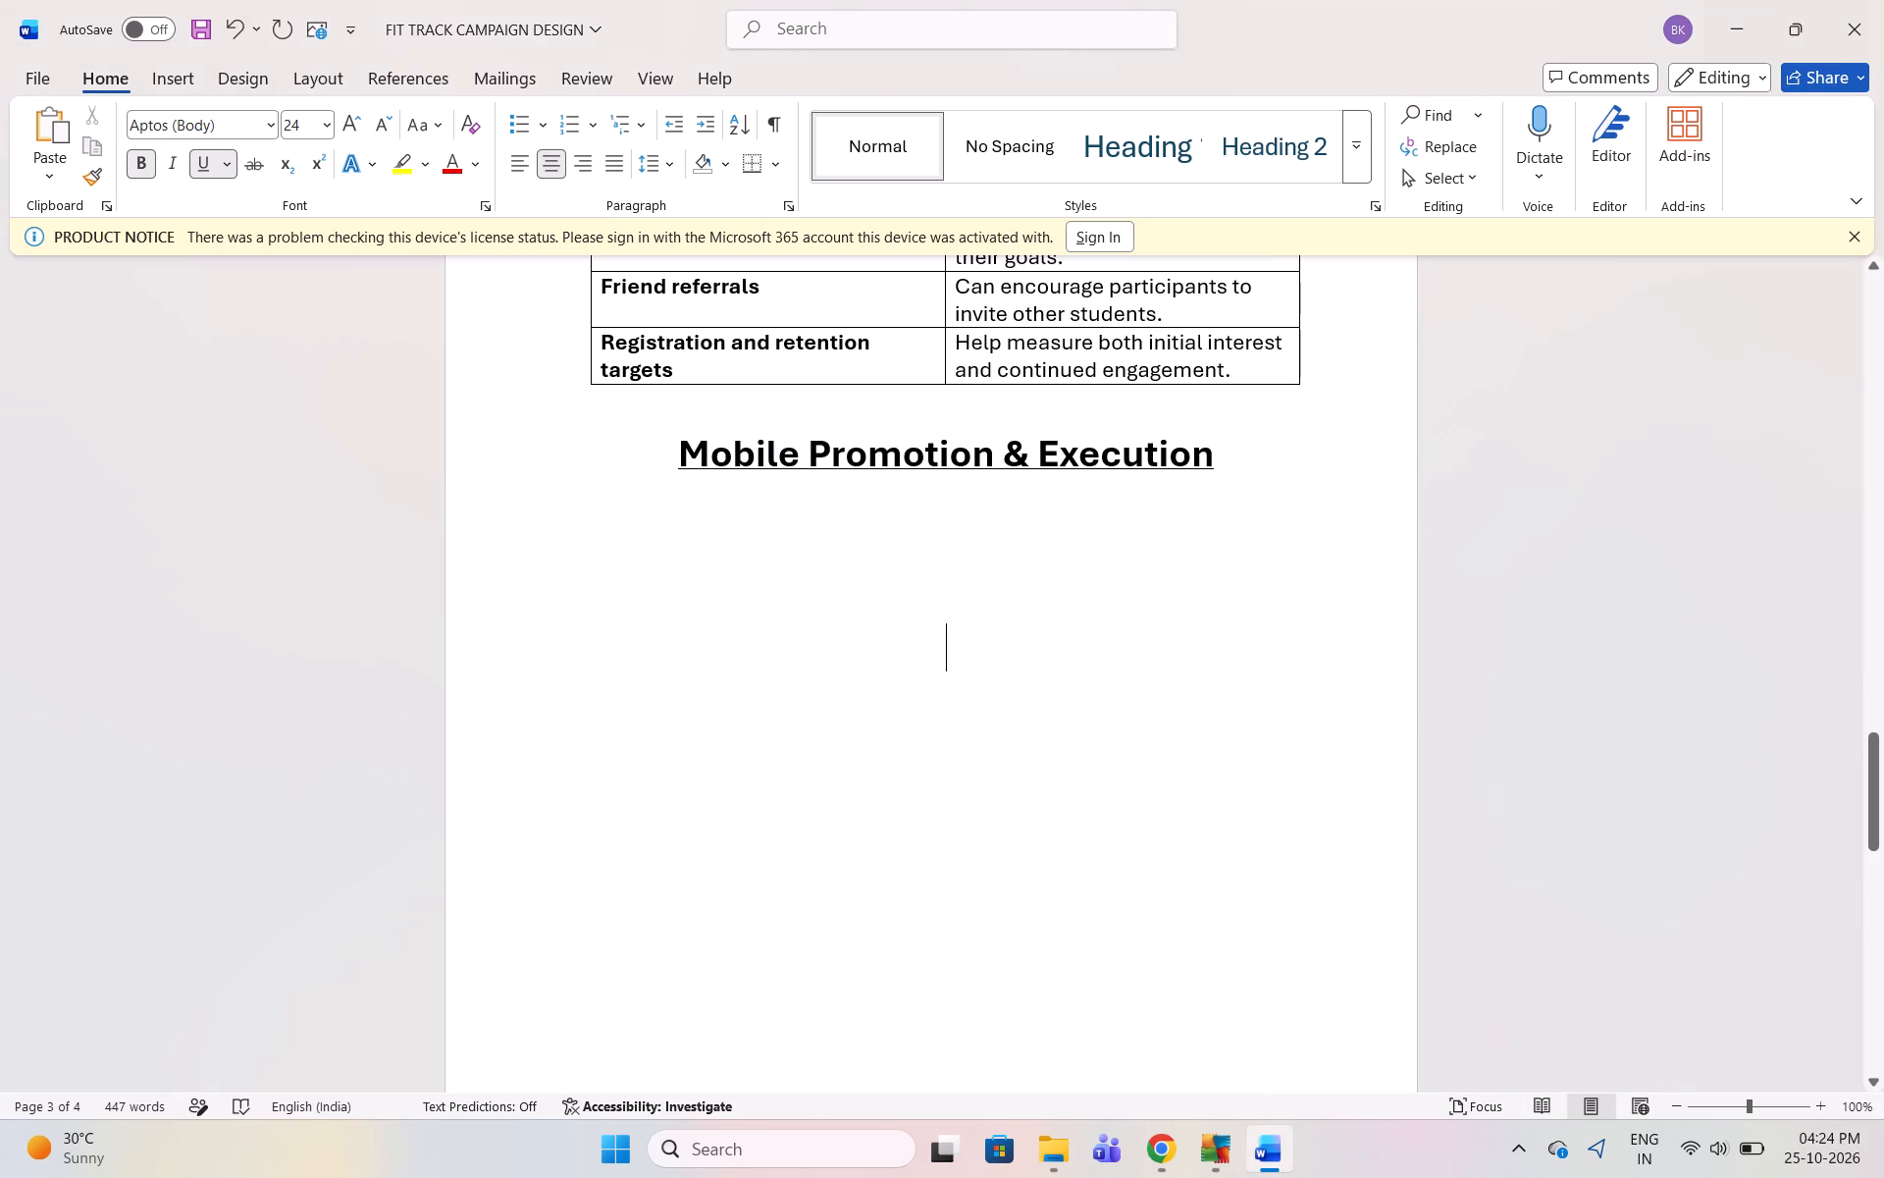
key(ctrl+v)
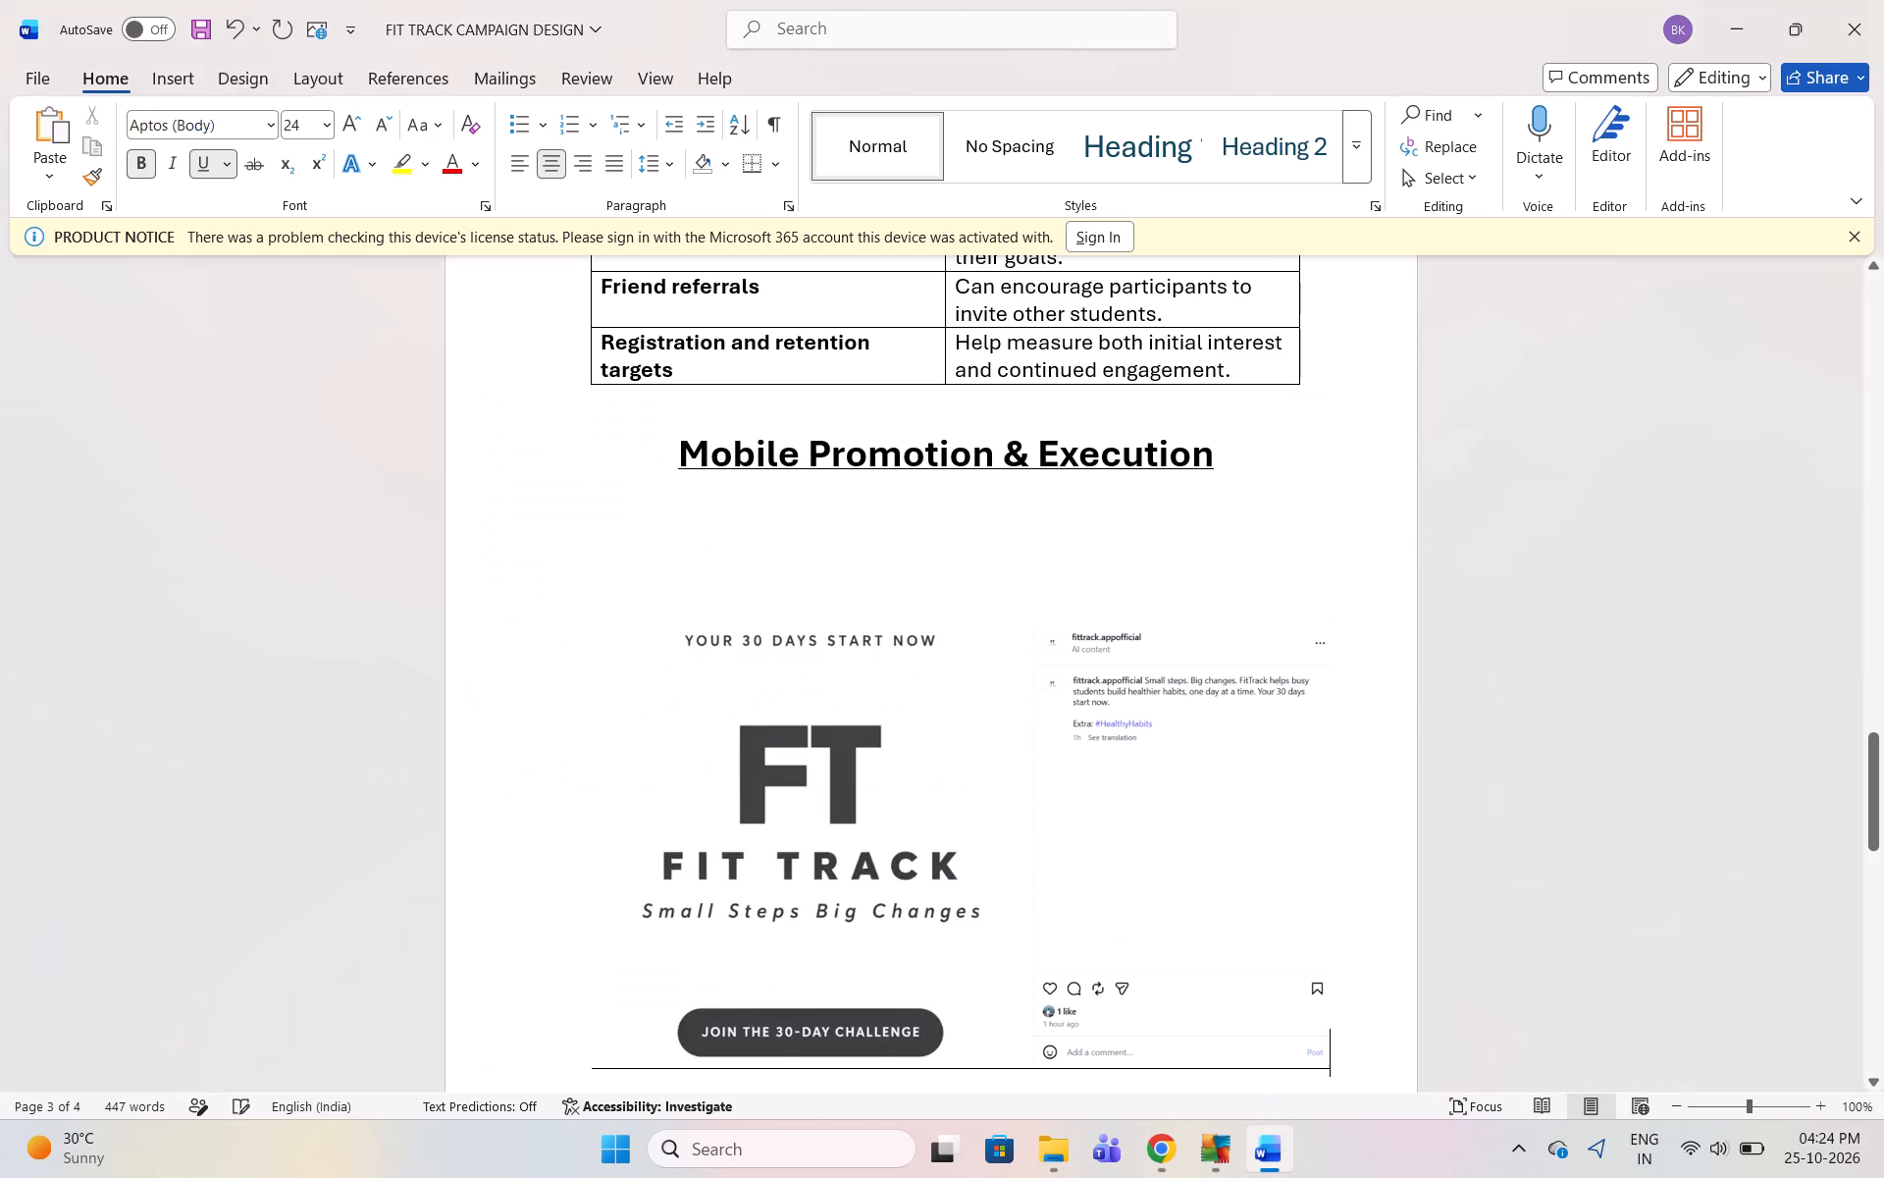
Give the pasted screenshot tight text wrapping, stretch its top edge up to just beneath the heading and raise its bottom edge slightly.
click(1125, 910)
scroll(1509, 802, down, 3)
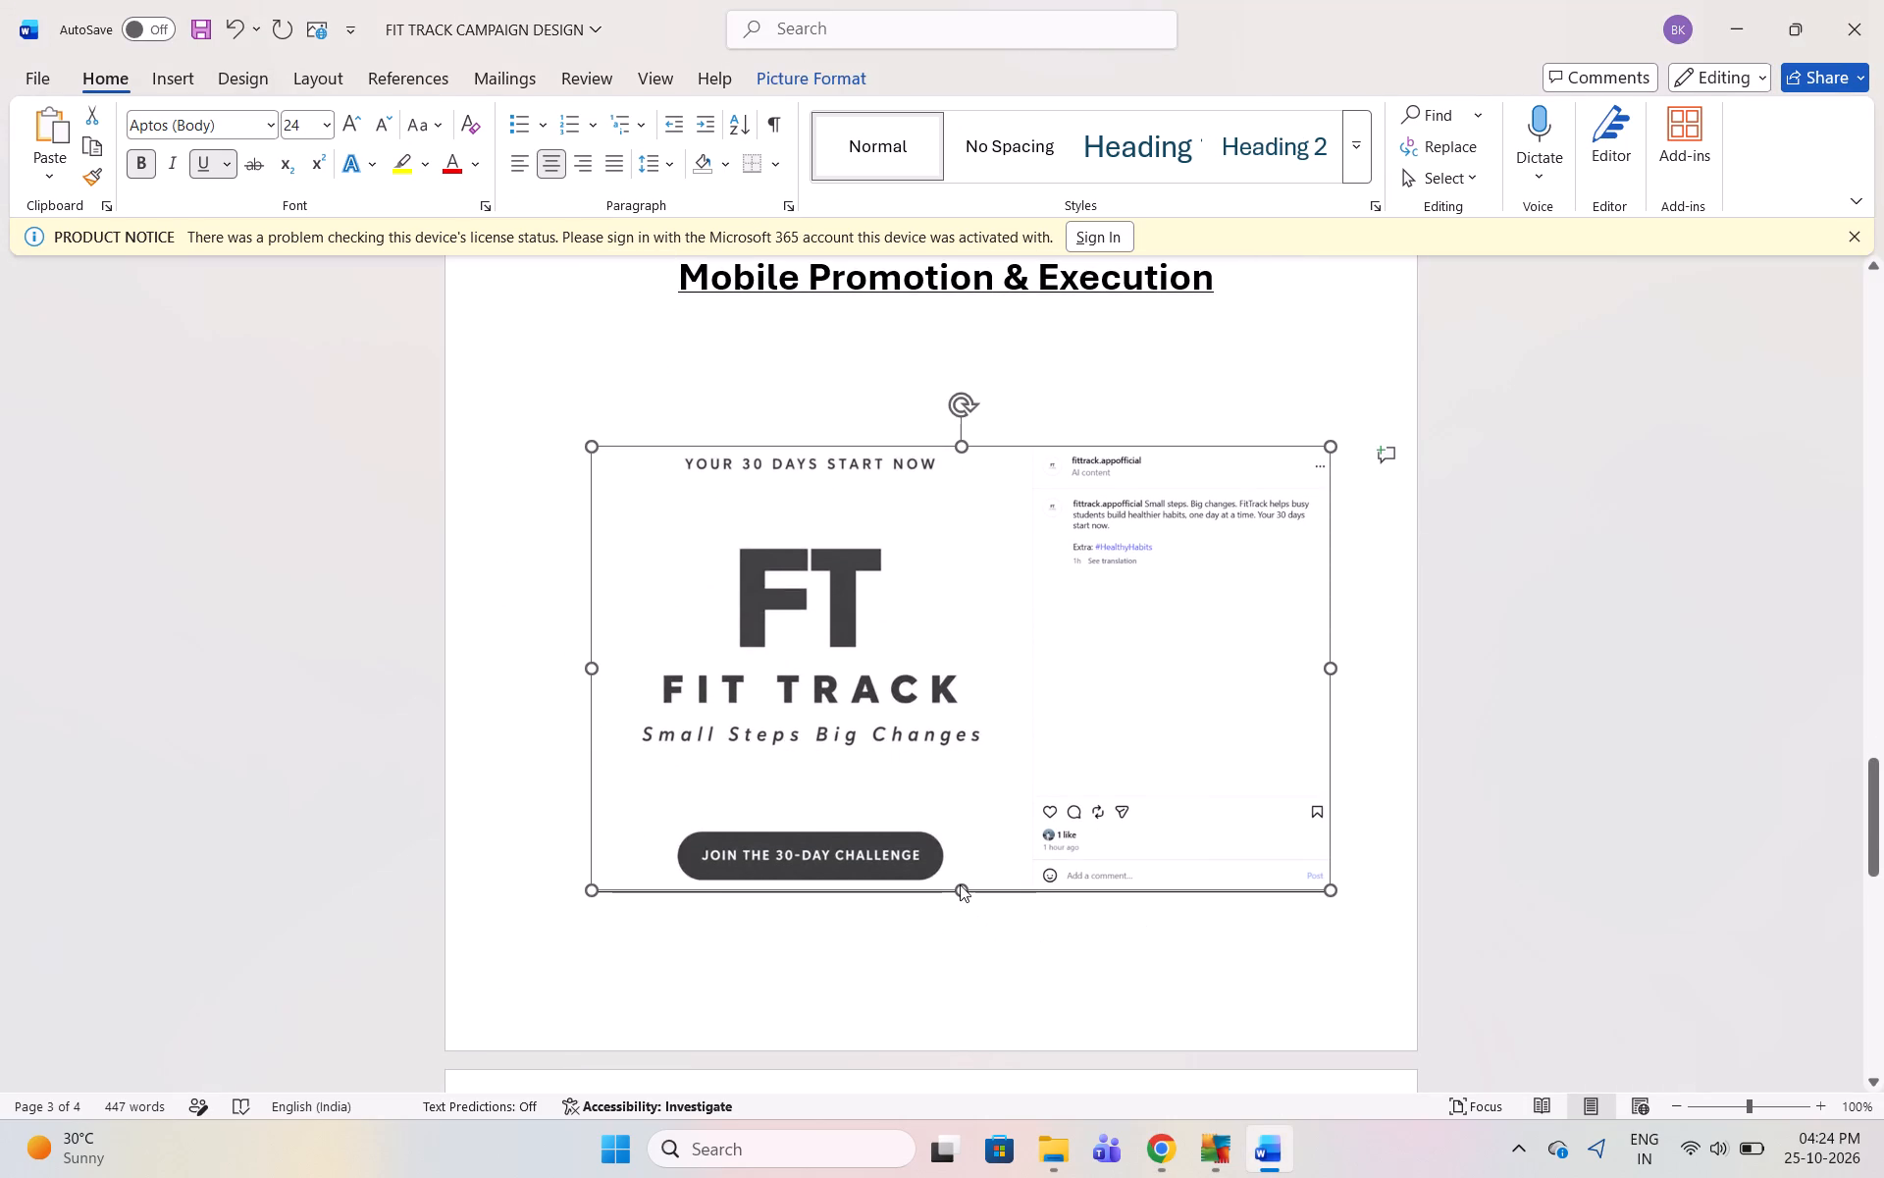
drag(958, 891, 961, 866)
click(1353, 475)
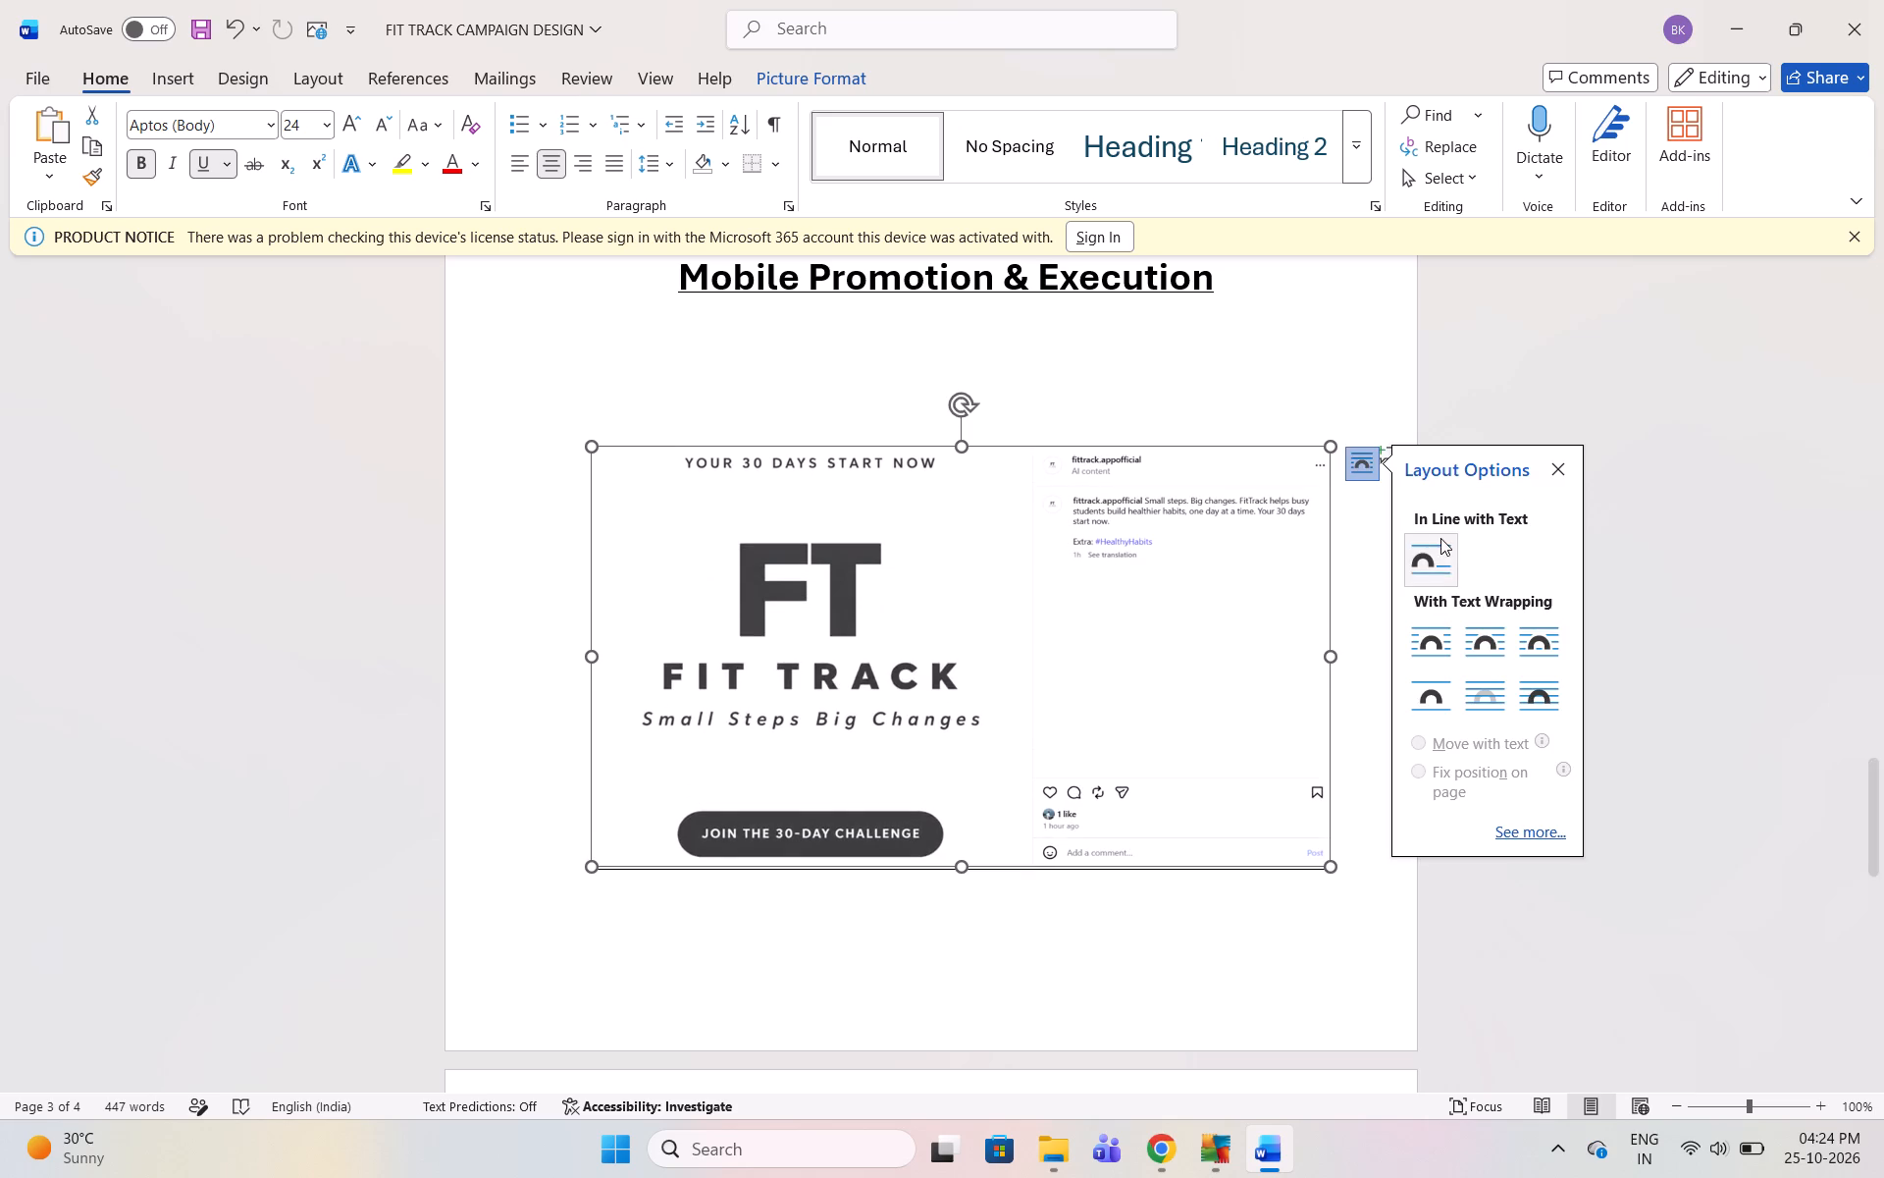
click(1495, 652)
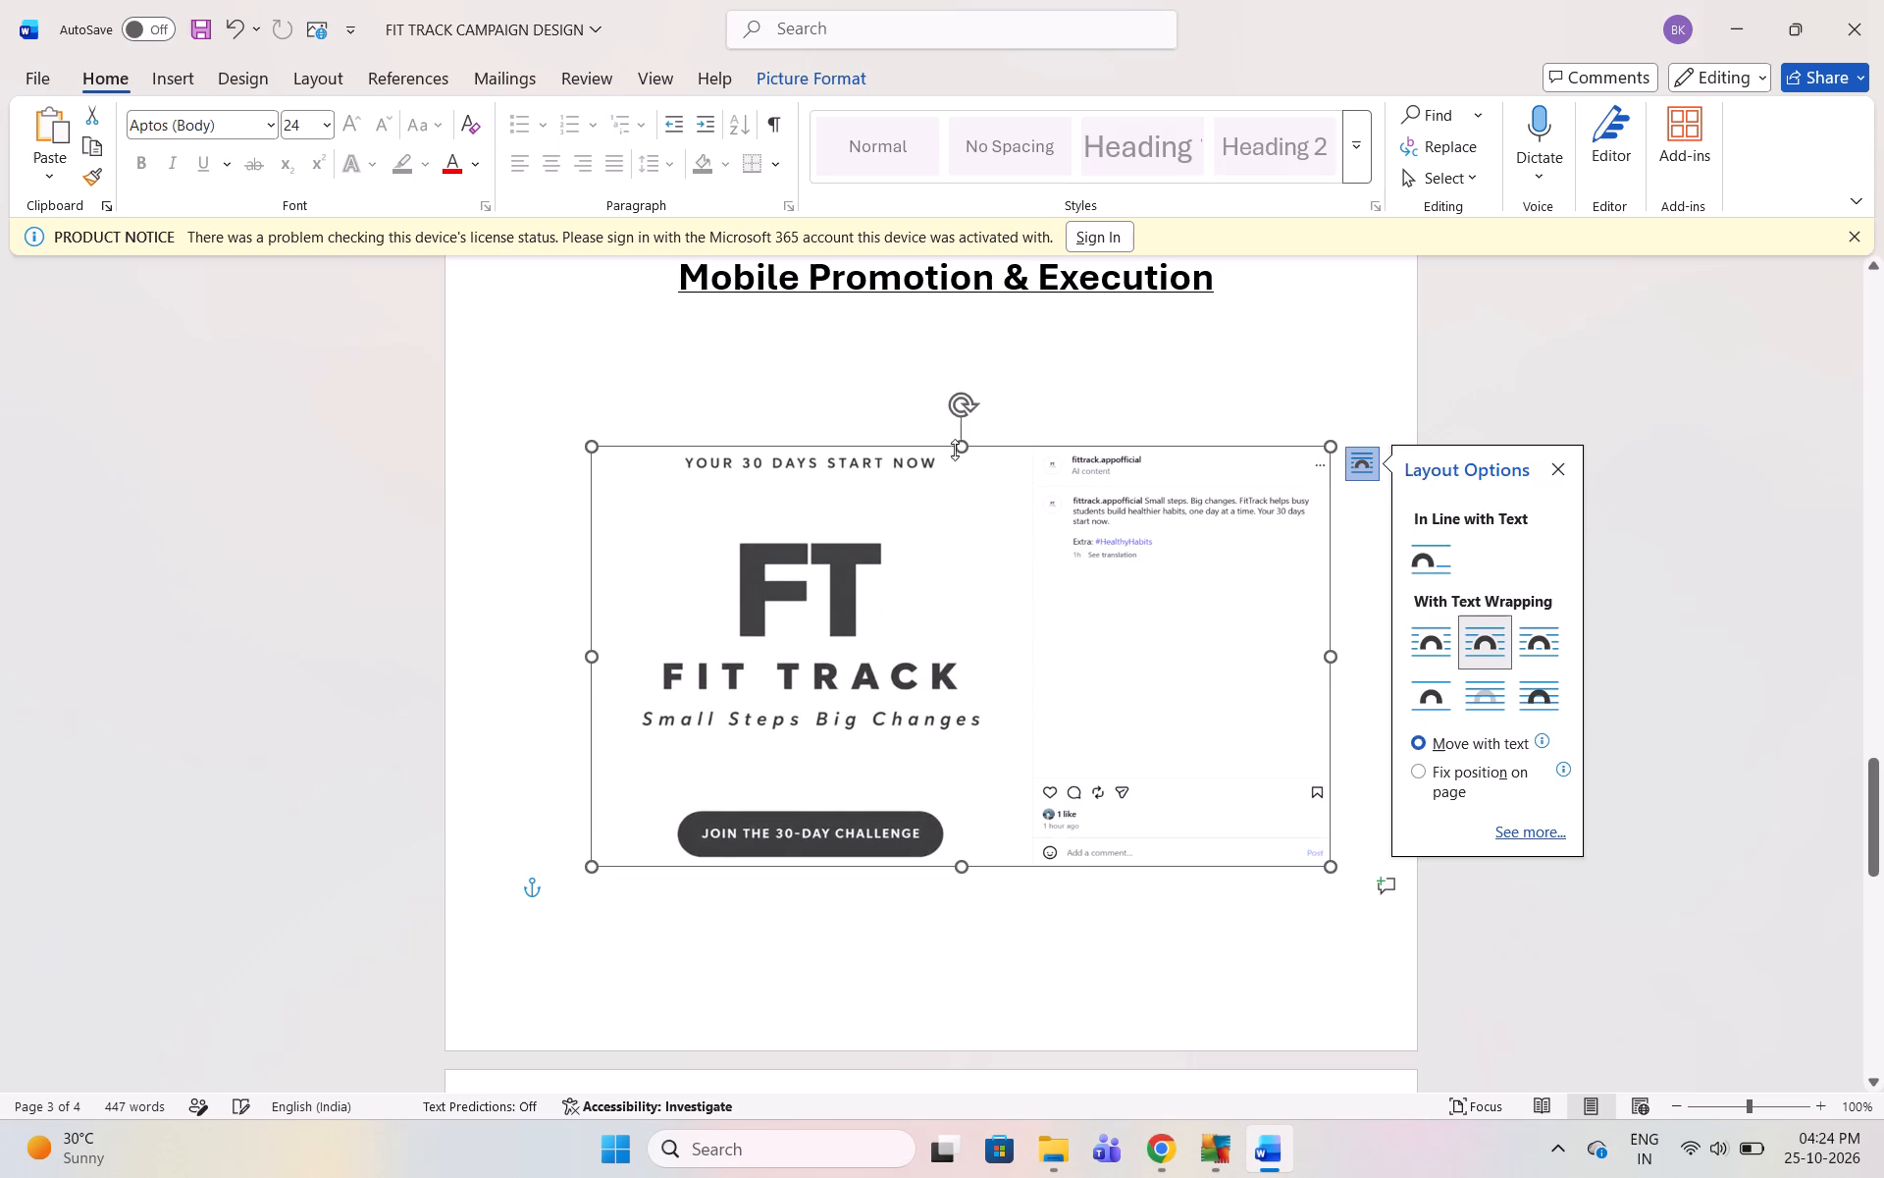
click(968, 452)
drag(960, 449, 962, 415)
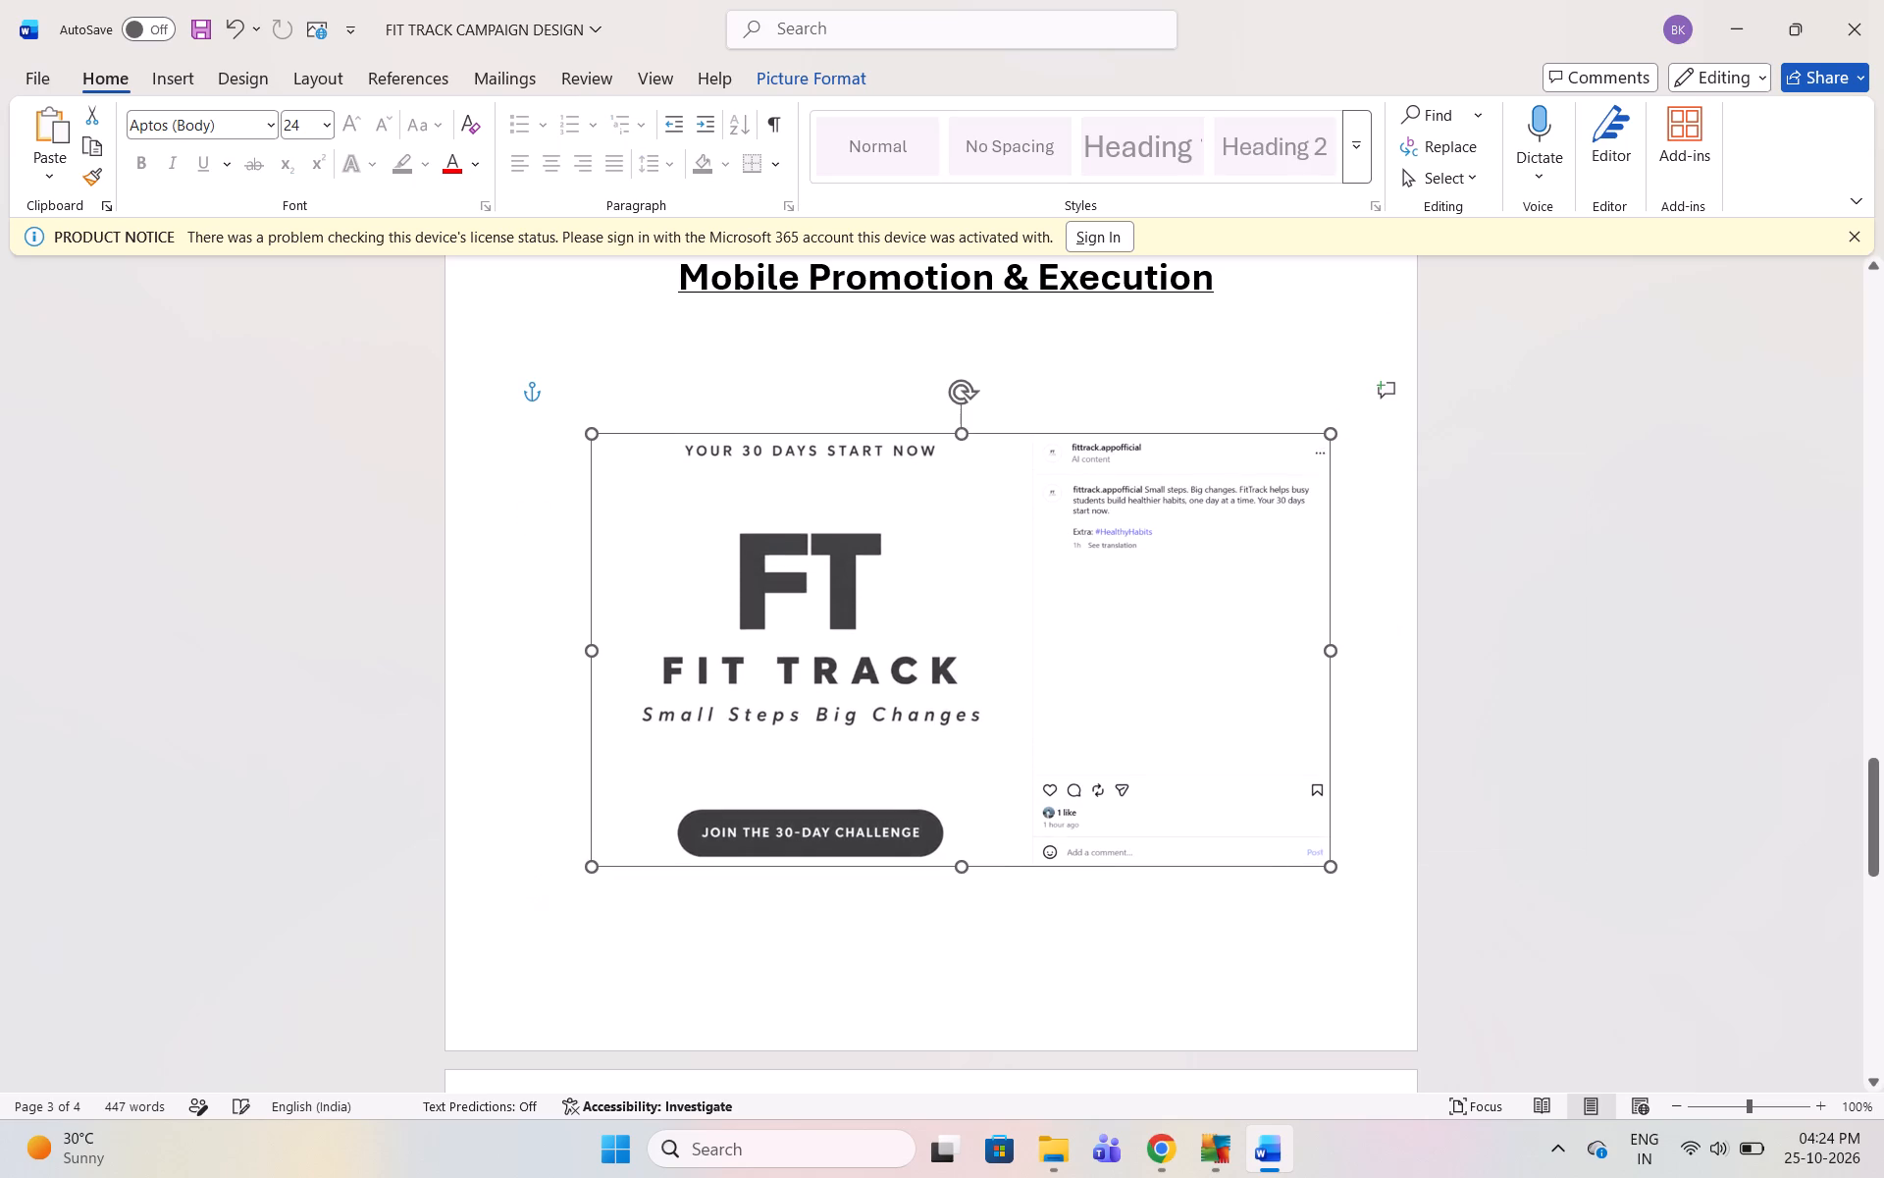
drag(962, 415, 961, 344)
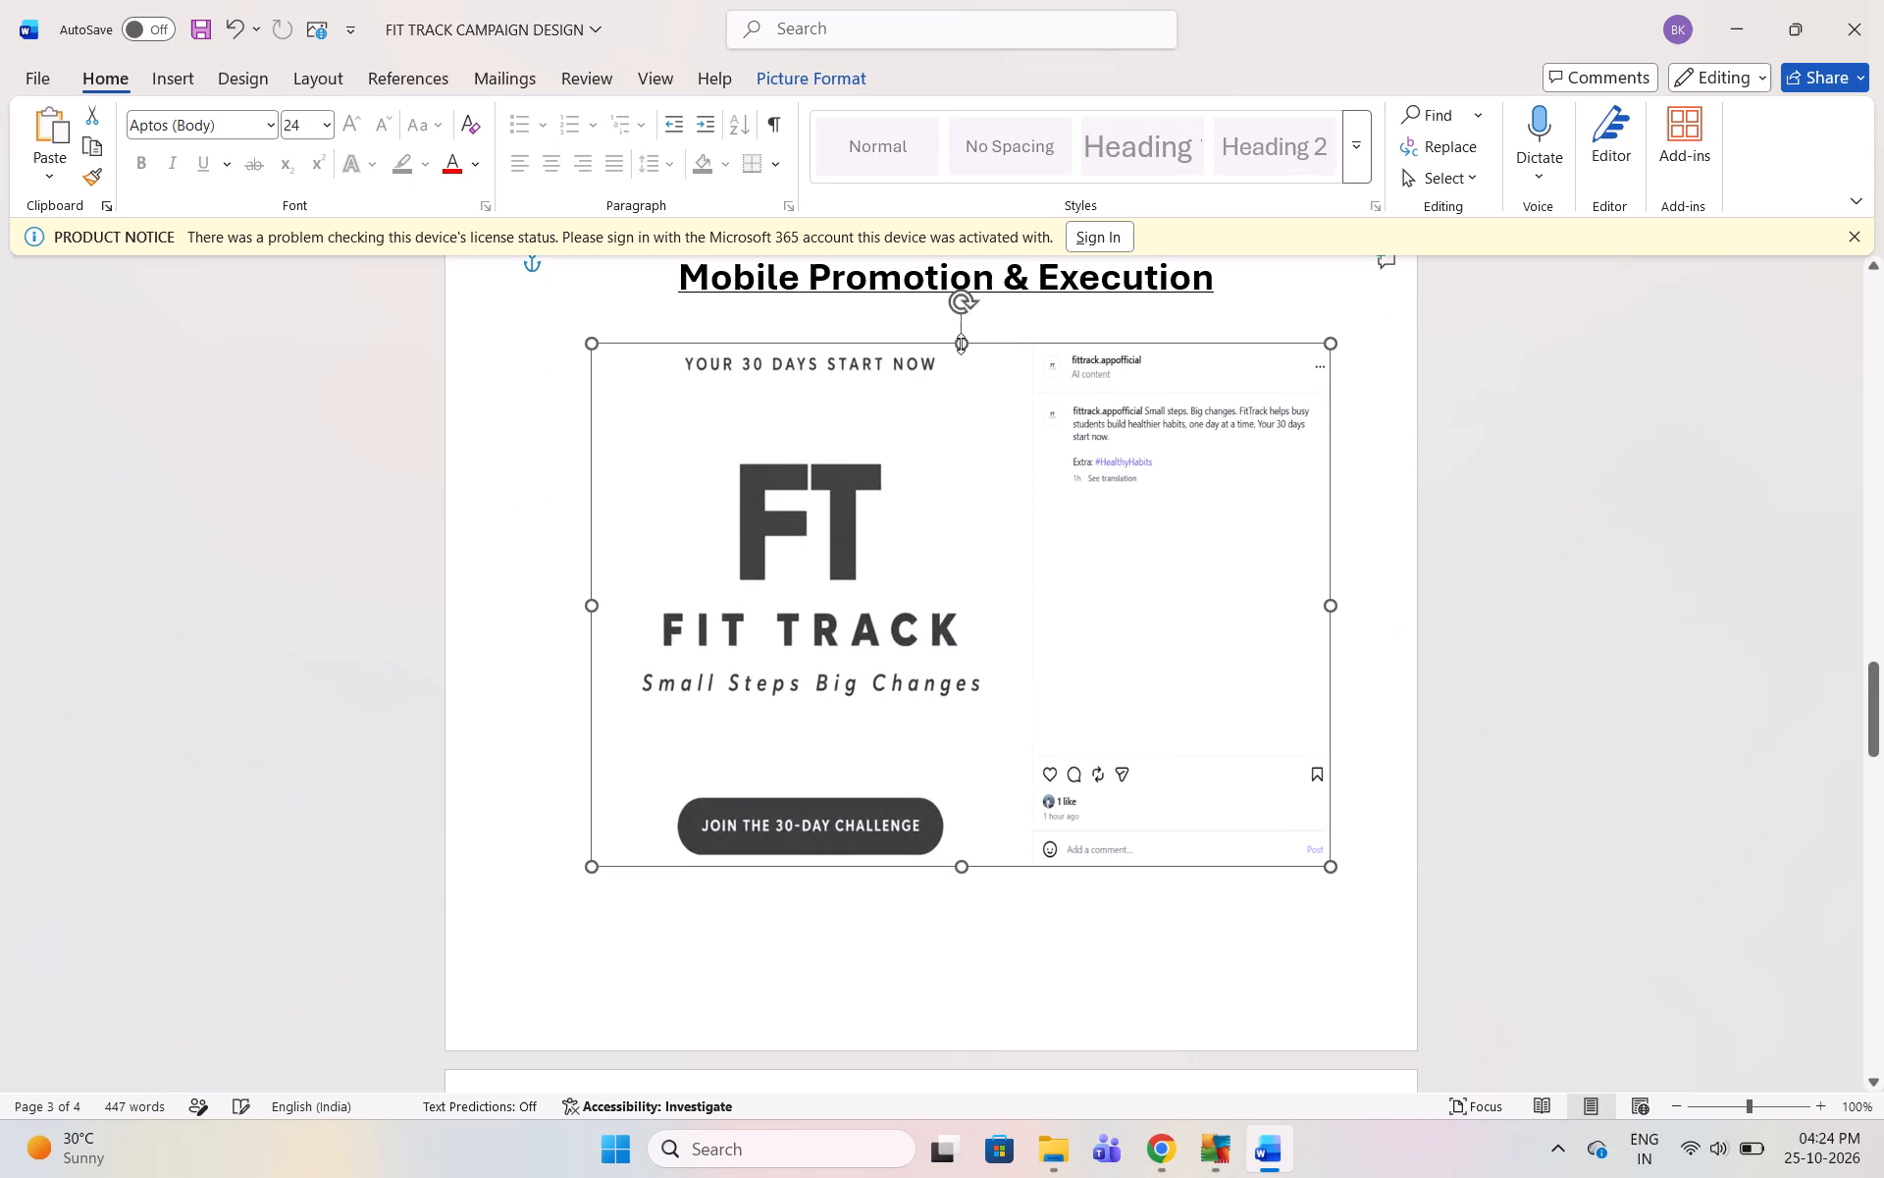
click(961, 344)
drag(960, 870, 960, 868)
drag(960, 868, 962, 833)
click(953, 934)
Place the cursor on the first blank line of the page following the Instagram screenshot.
scroll(946, 1023, down, 2)
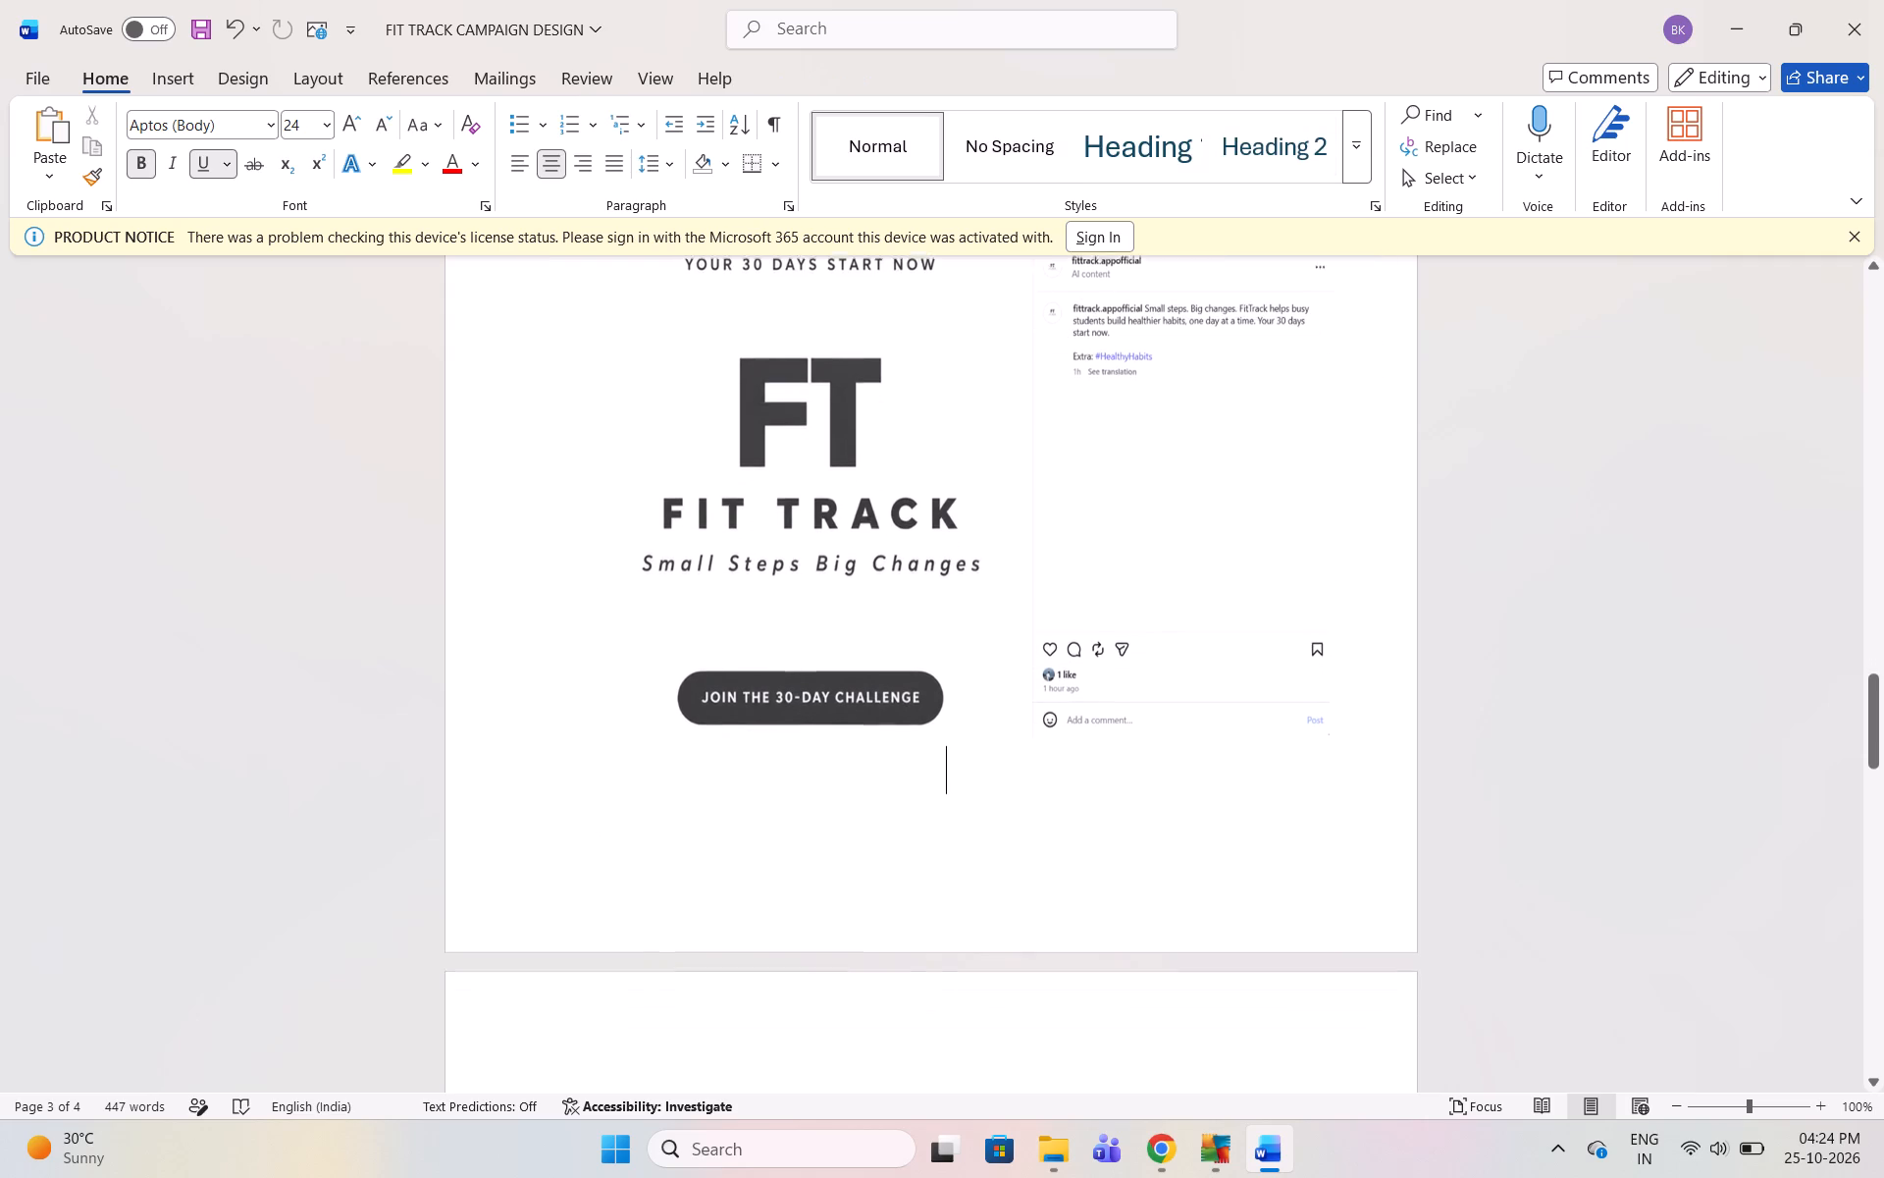
scroll(946, 1024, down, 15)
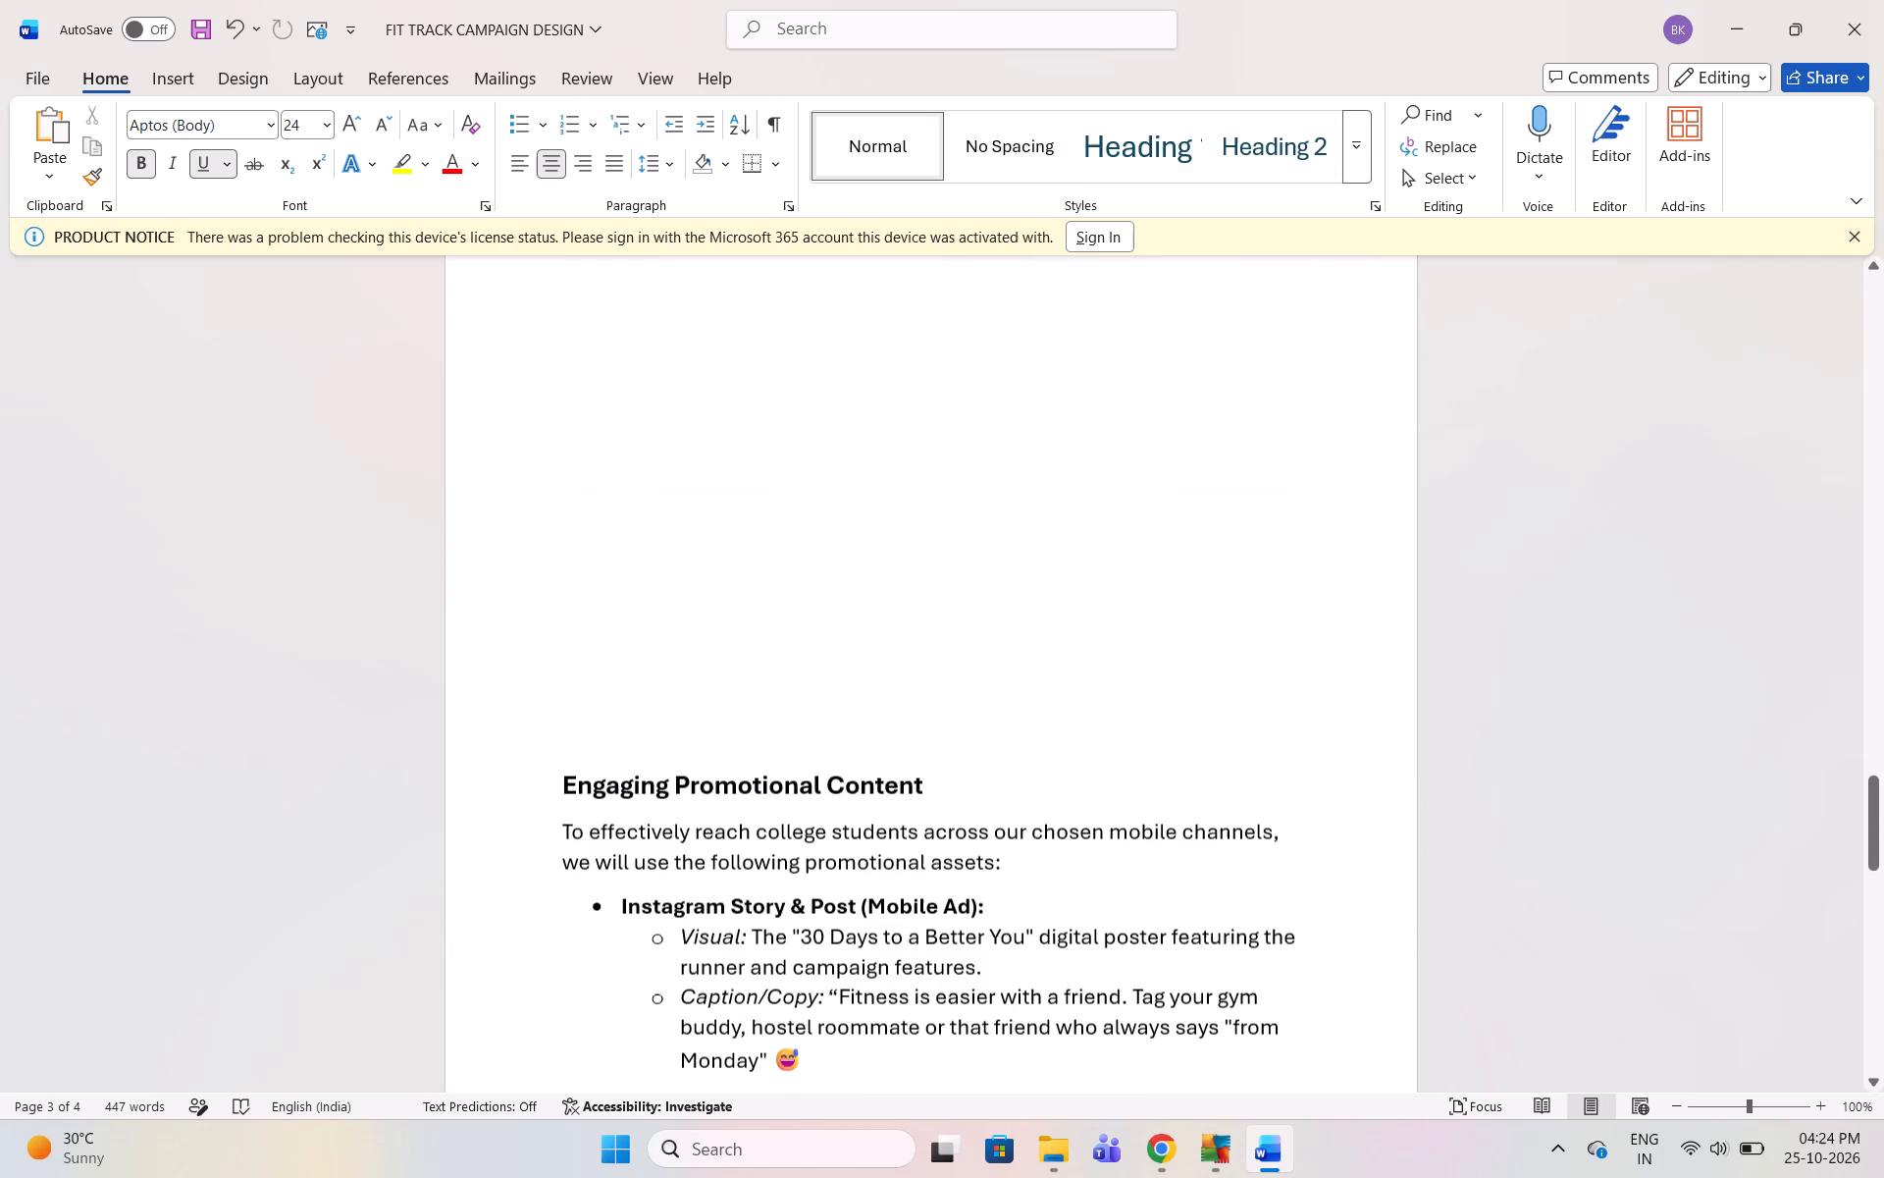
scroll(945, 952, up, 6)
click(932, 551)
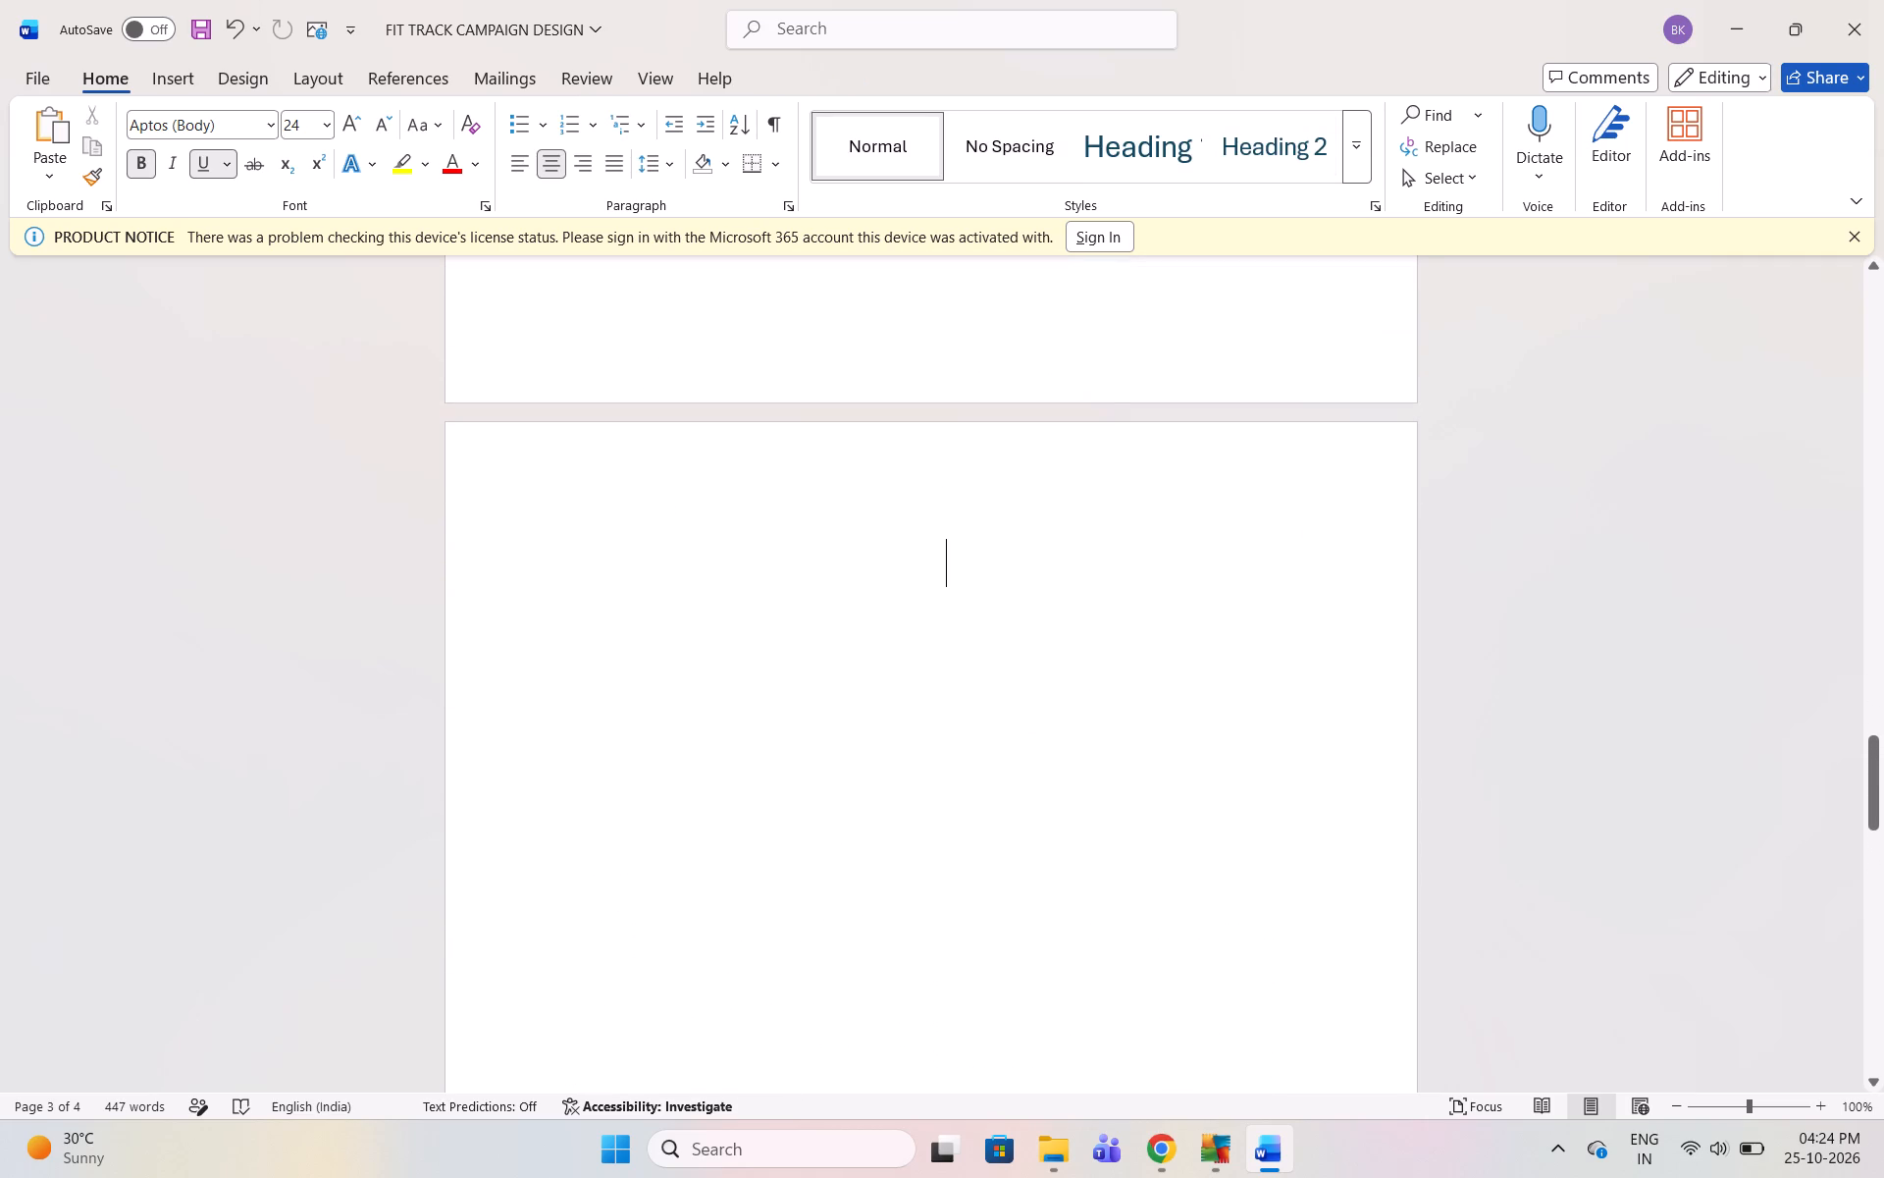
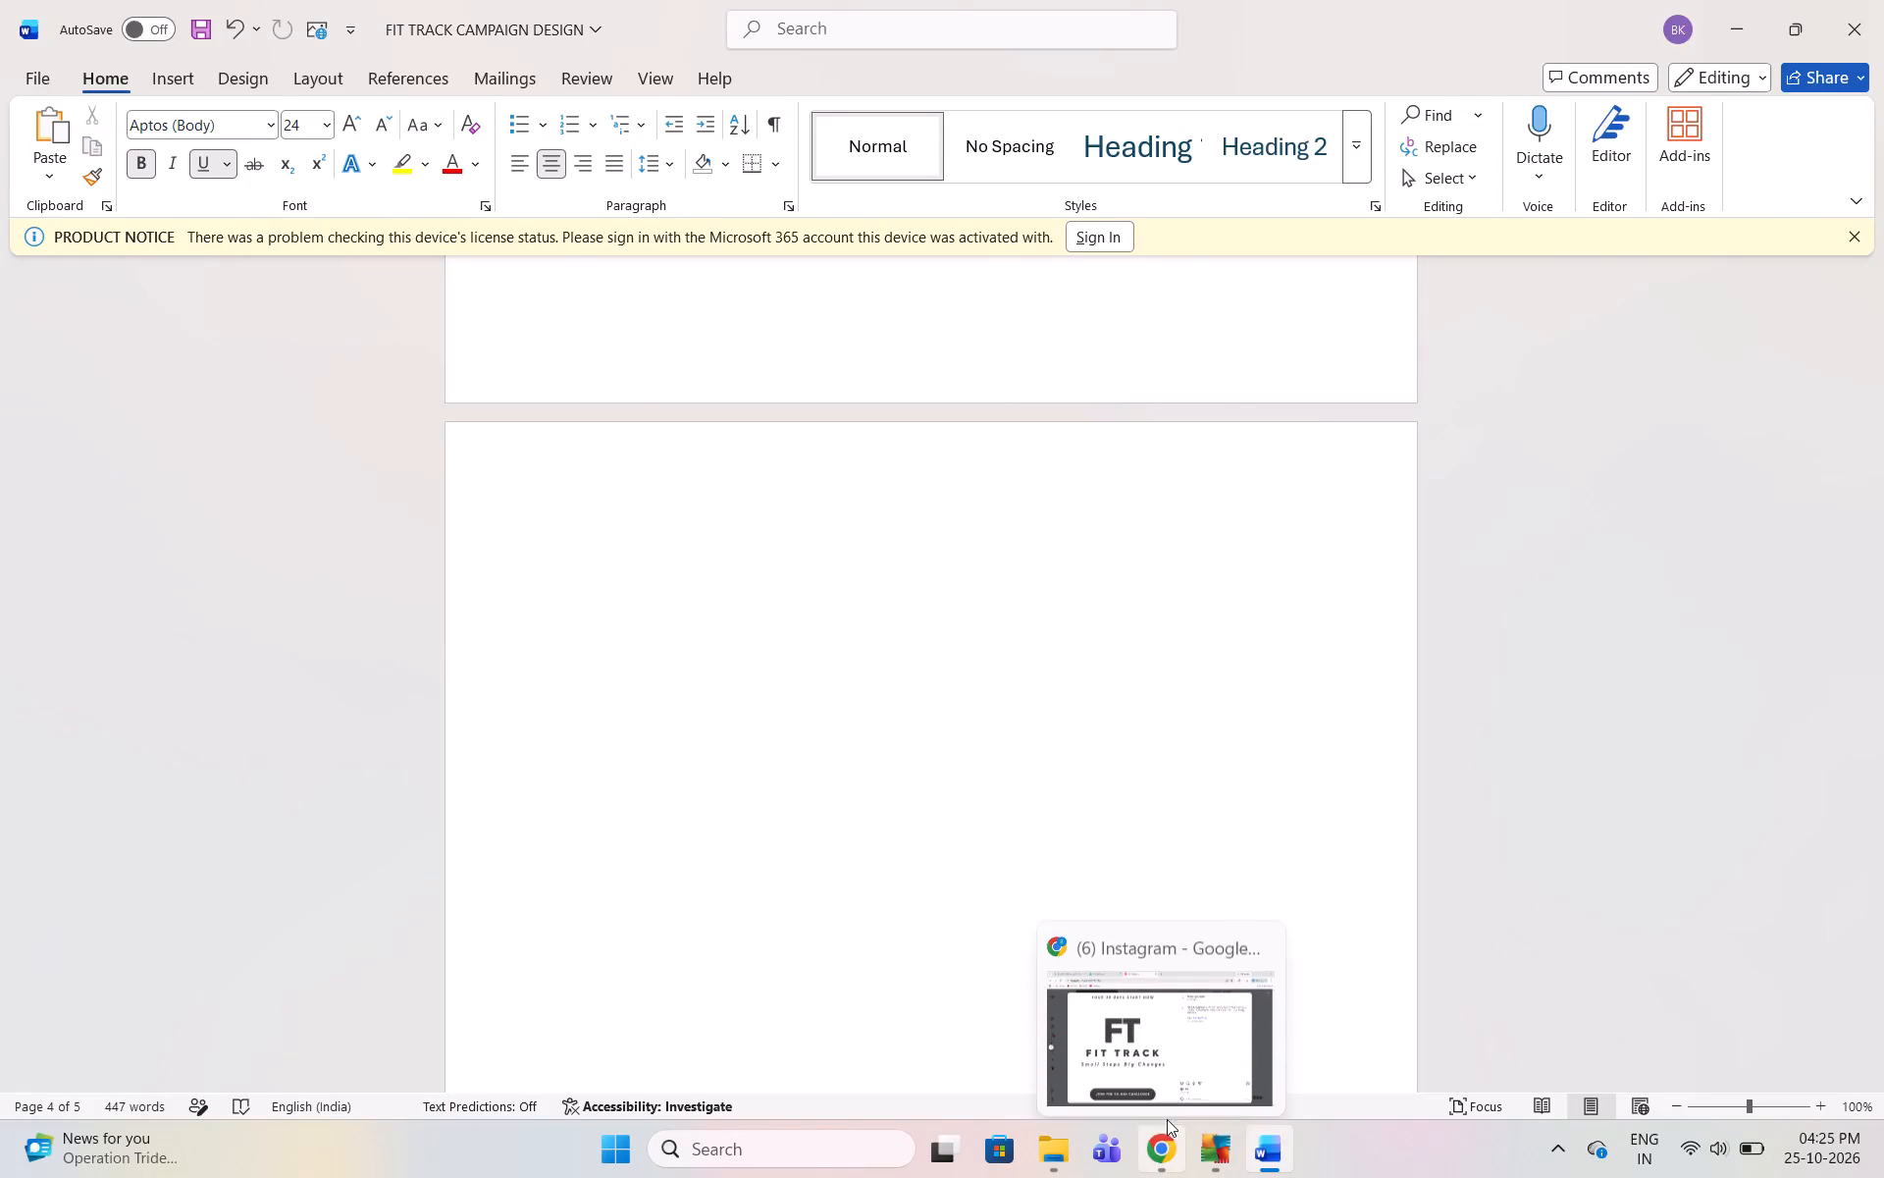
Switch to the Instagram page in Chrome, find the "Meet FitTrack" post and capture a screenshot of its full image-and-caption window.
click(1165, 1057)
click(27, 623)
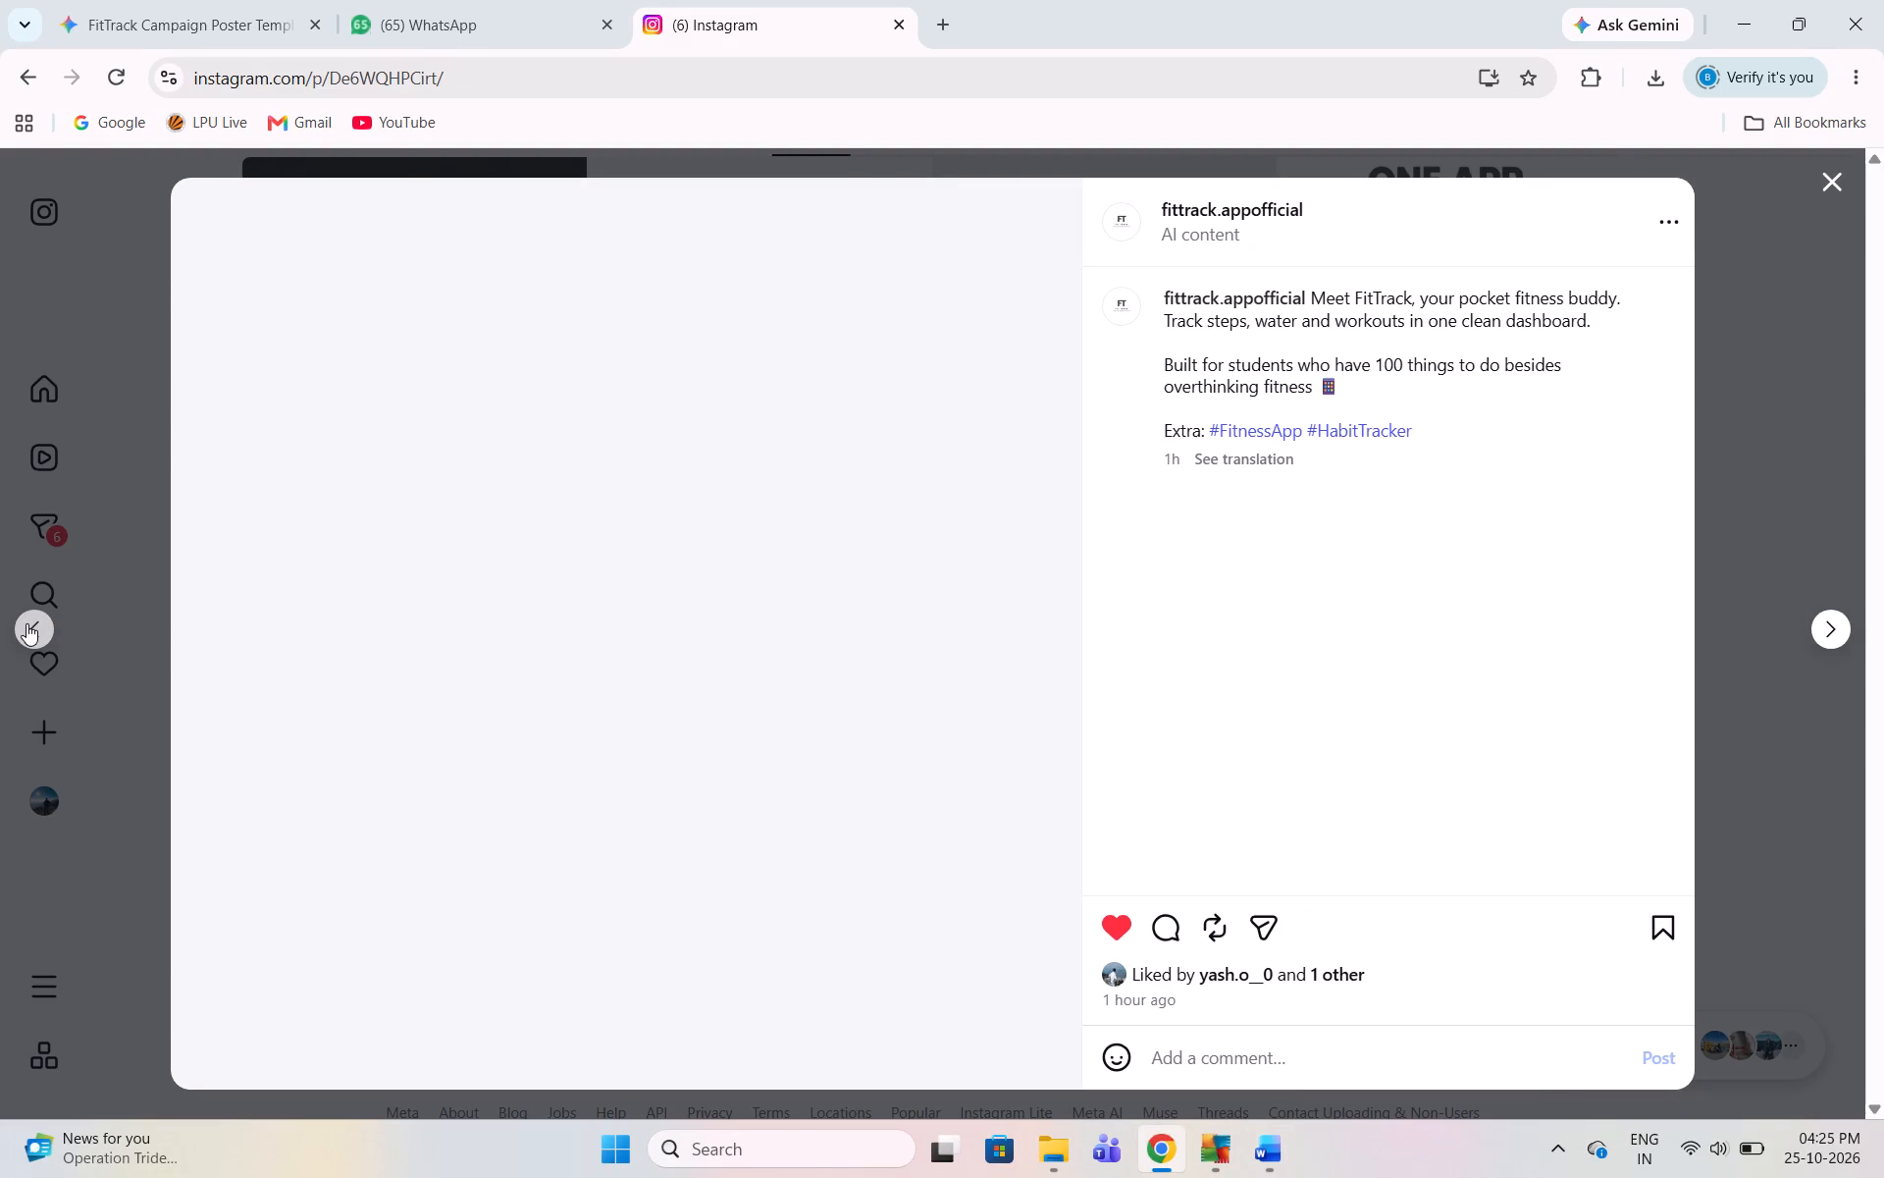
click(26, 623)
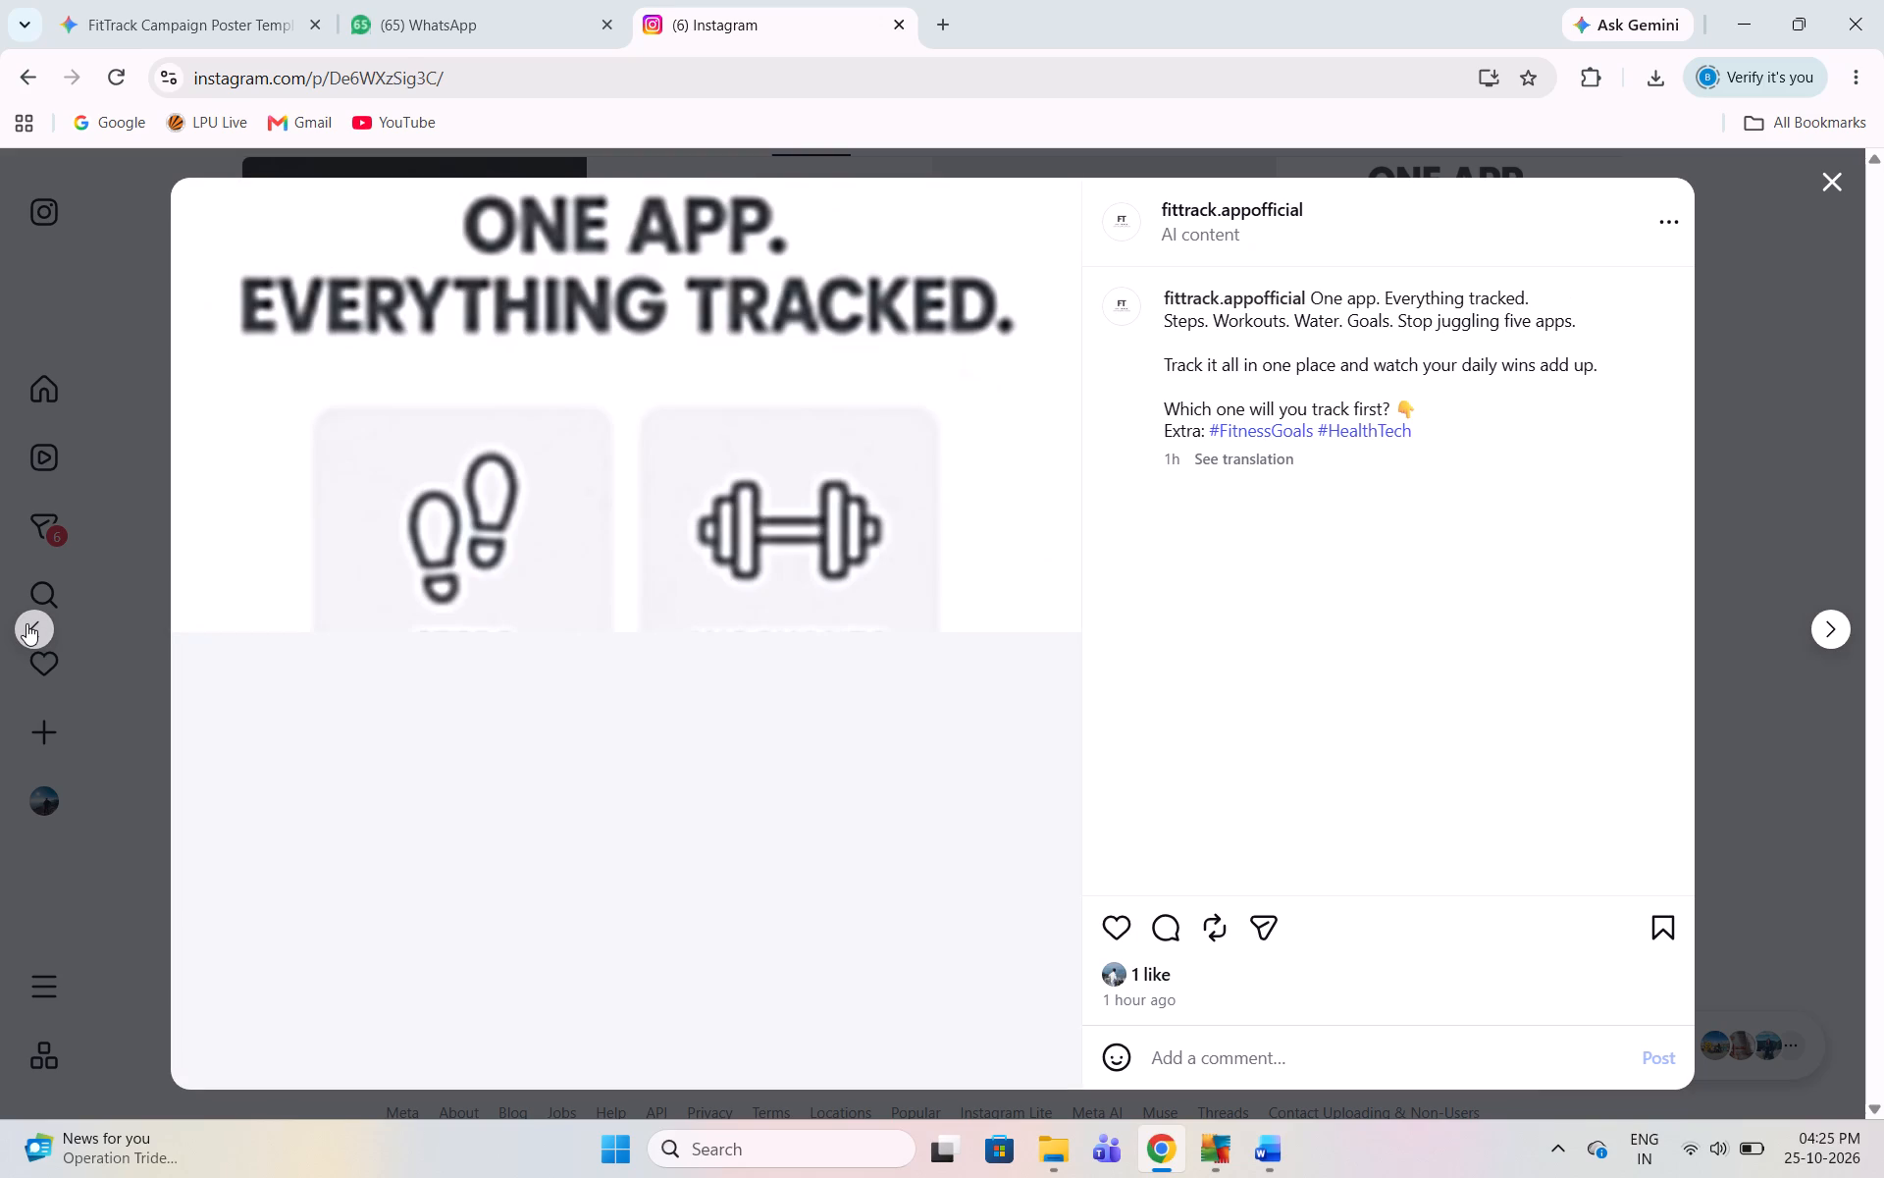
click(26, 623)
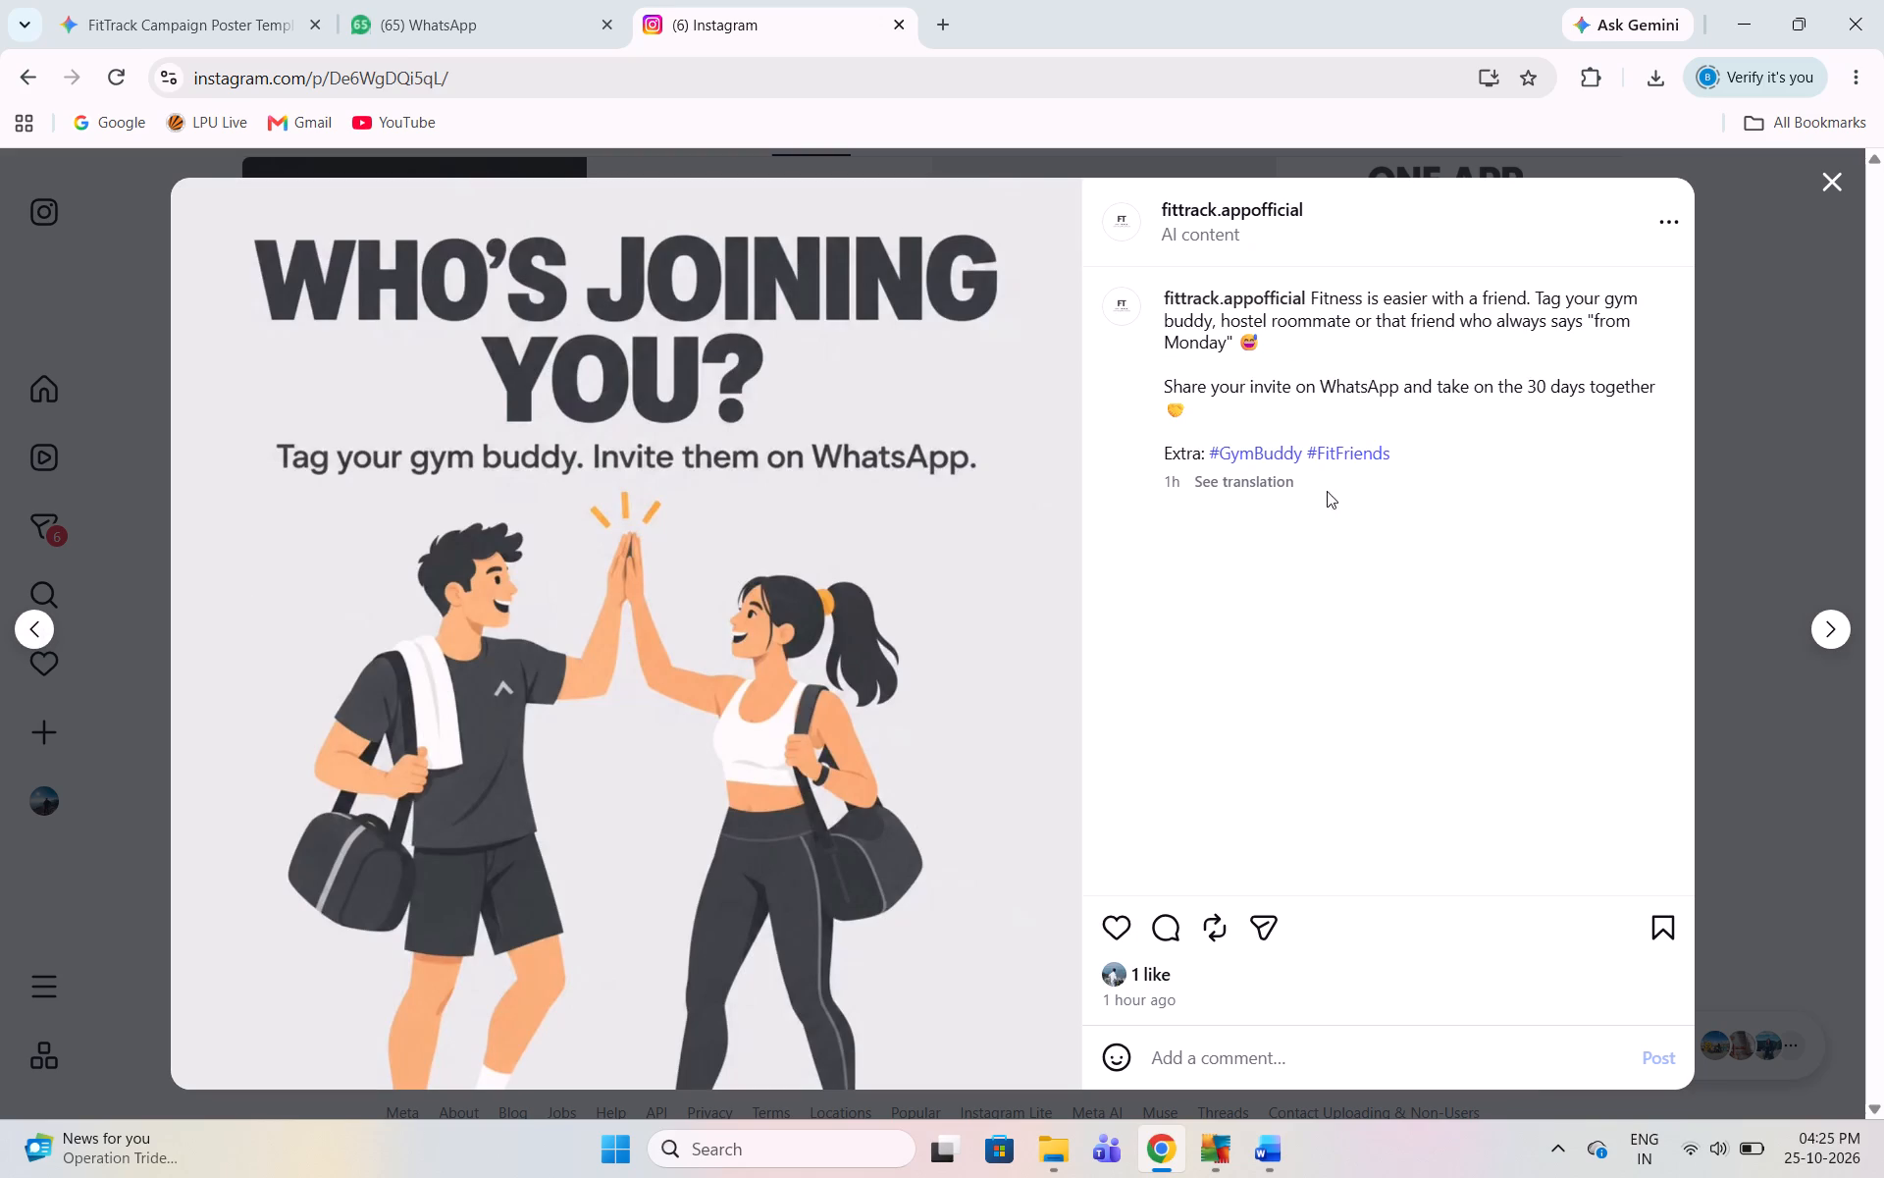
click(1817, 621)
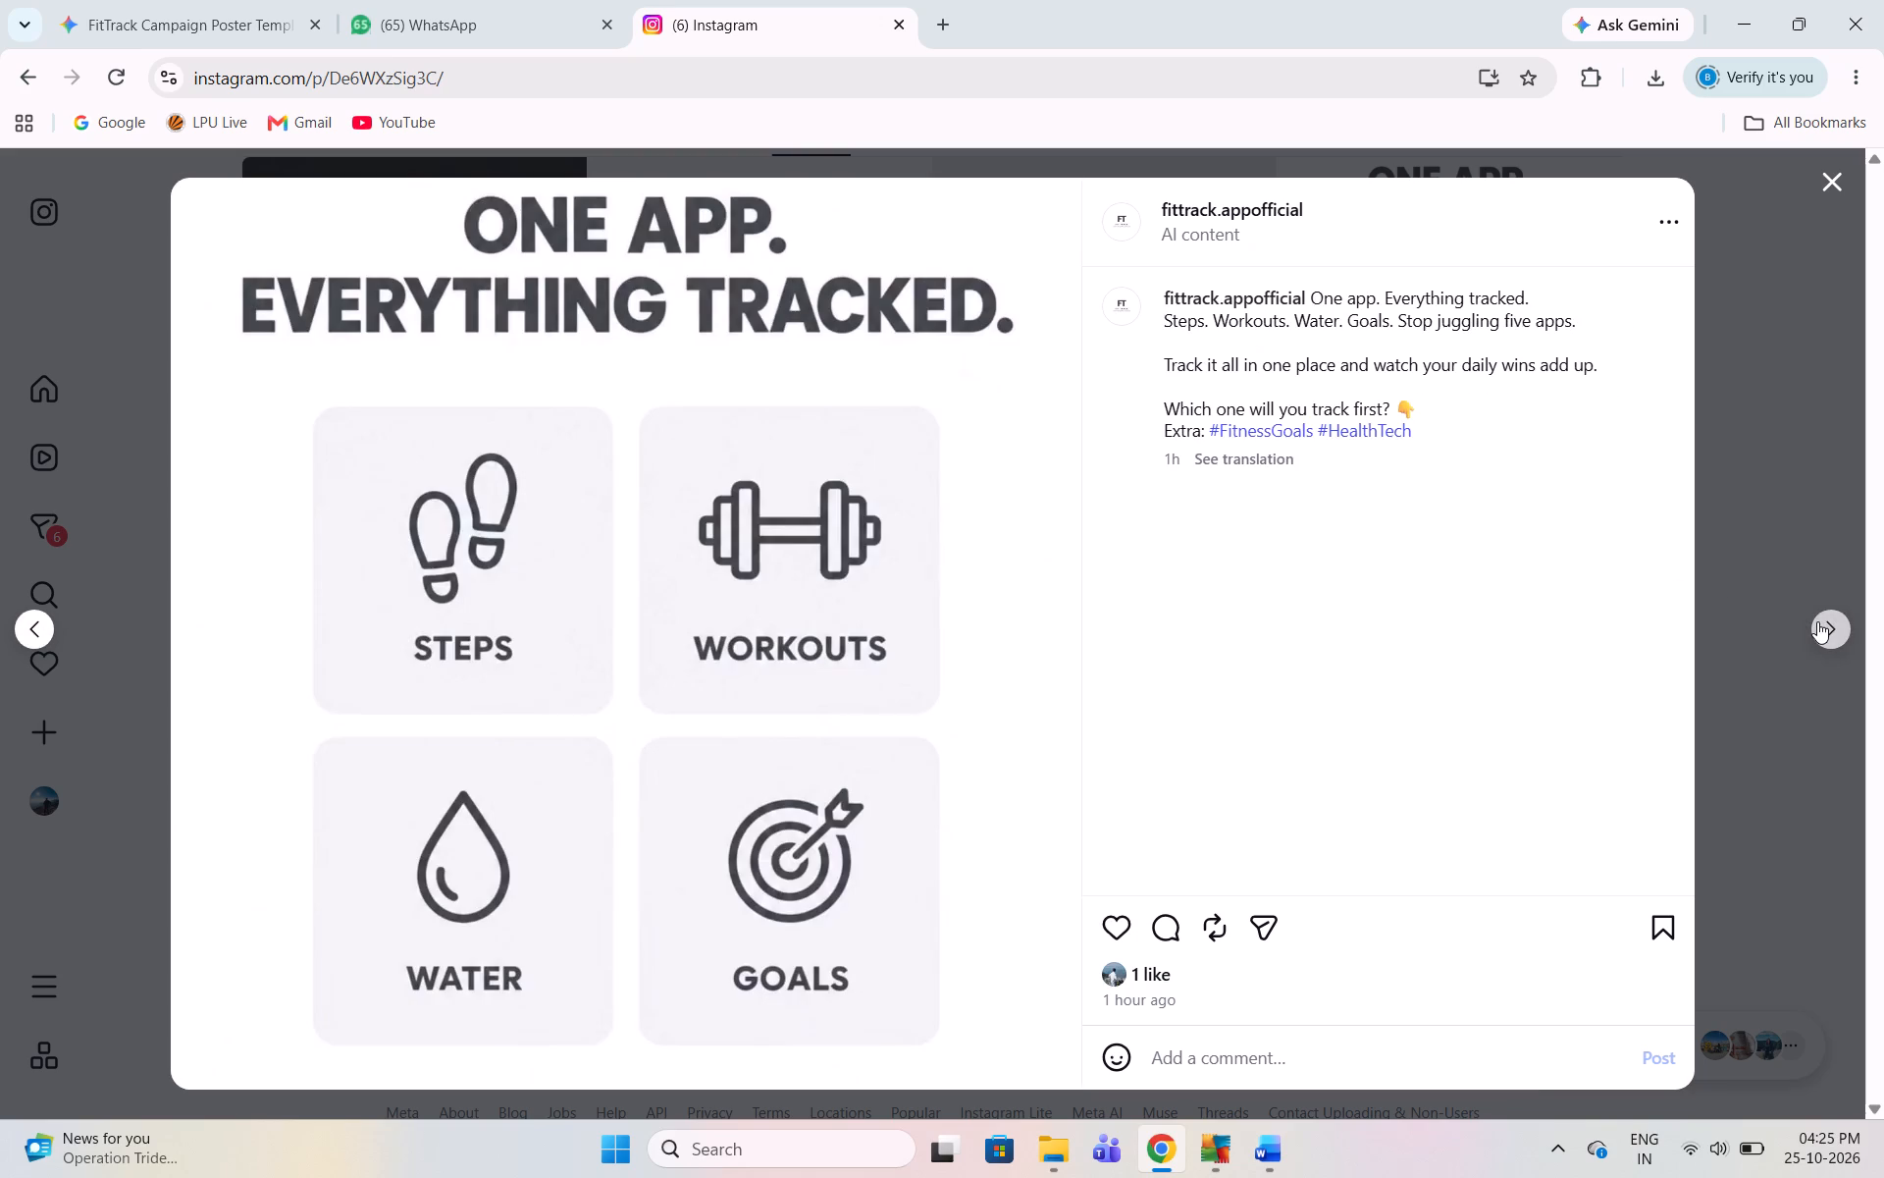
click(1817, 621)
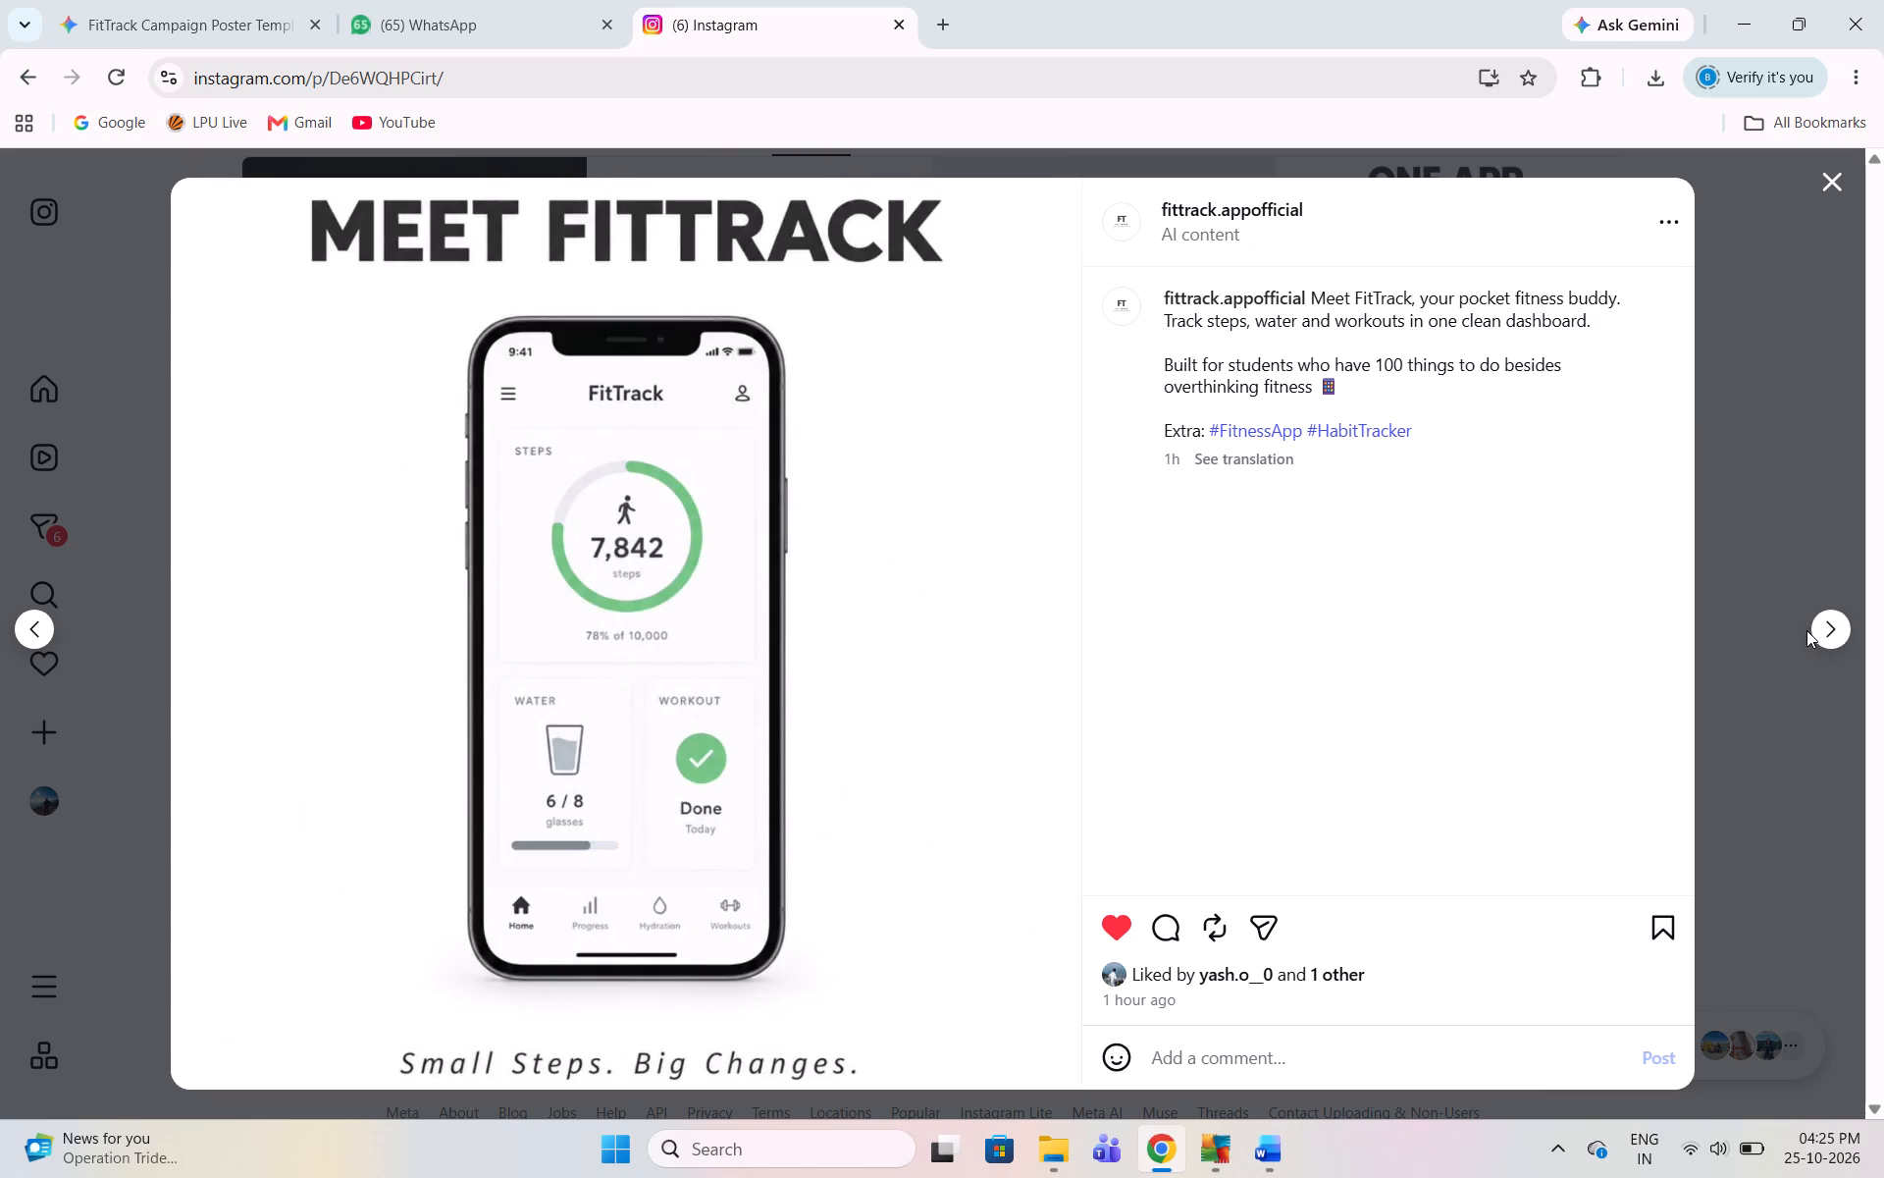
key(shift+super+s)
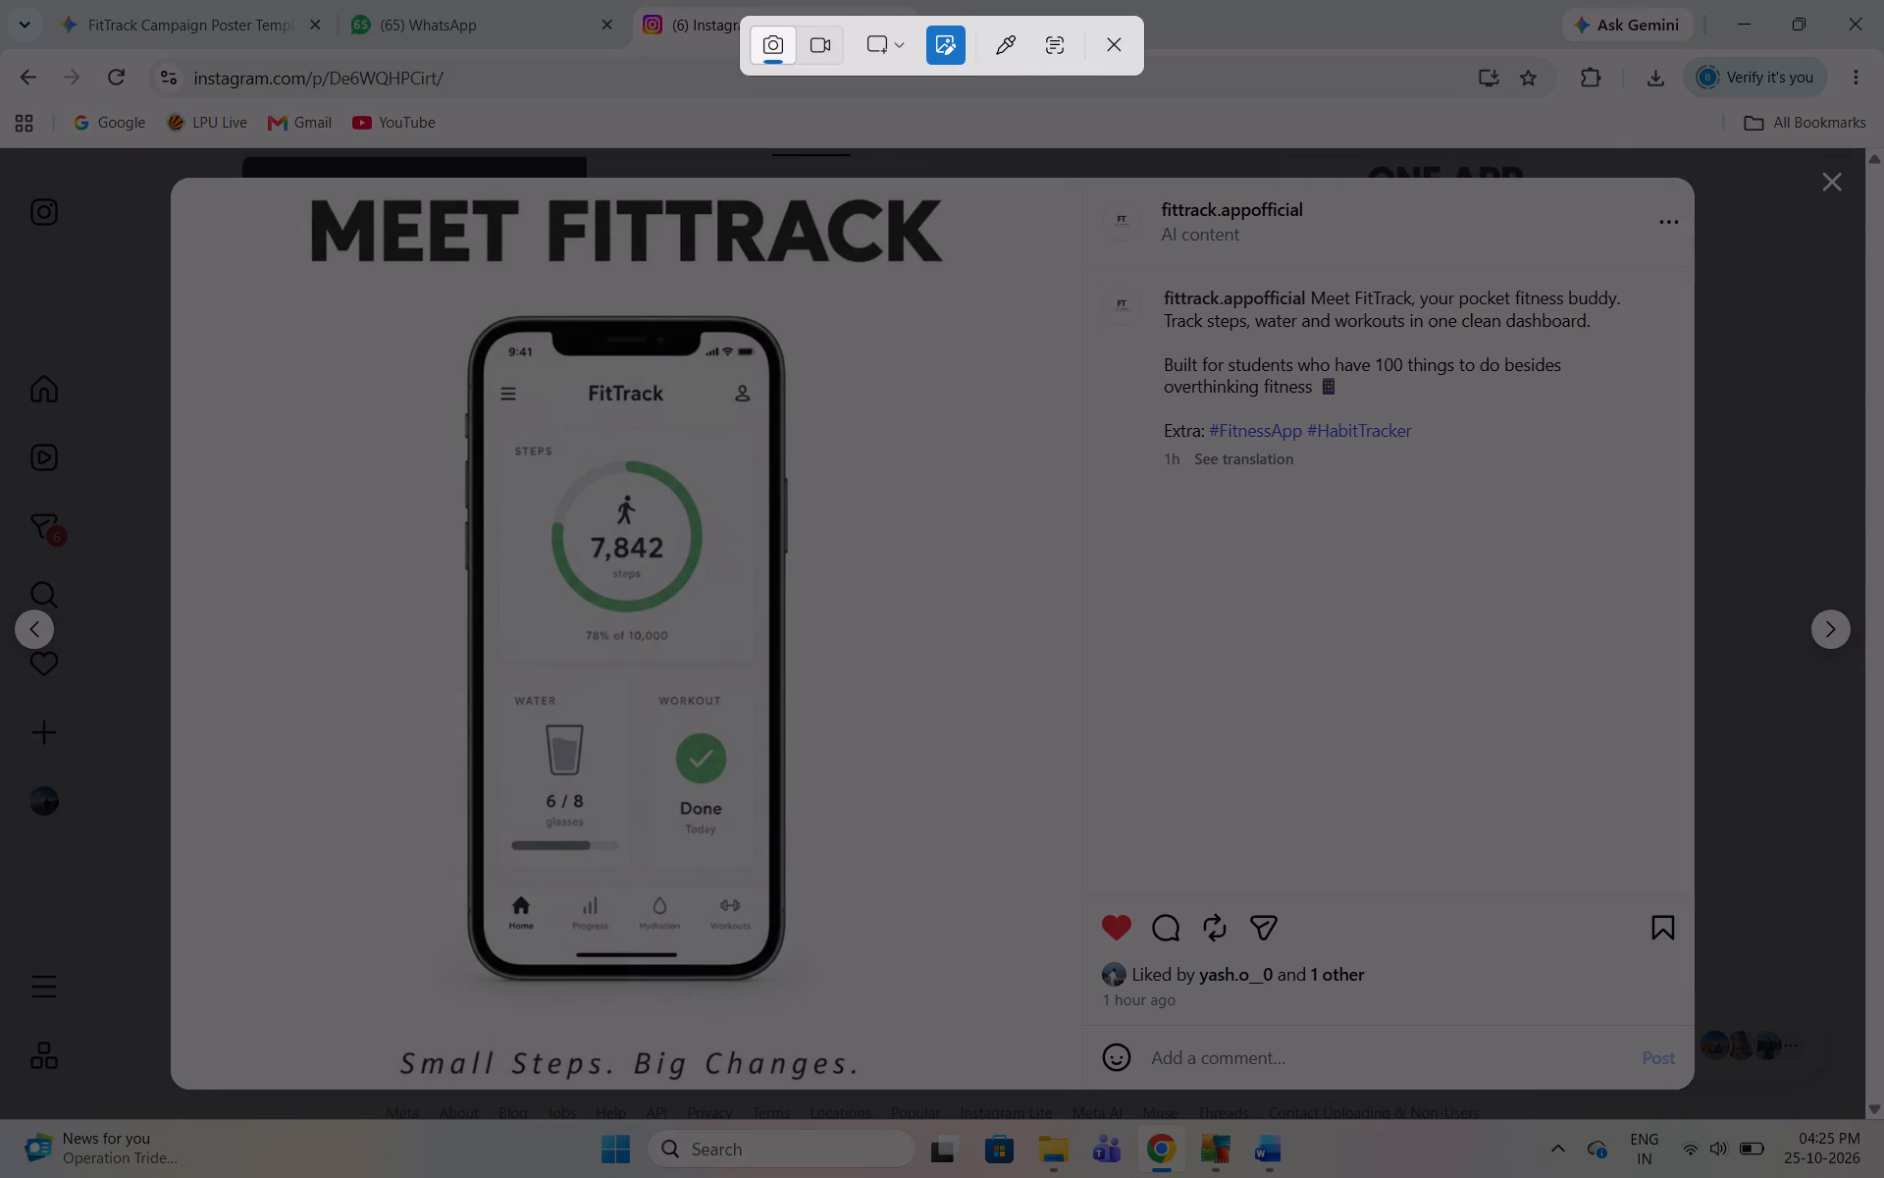
drag(176, 179, 1567, 859)
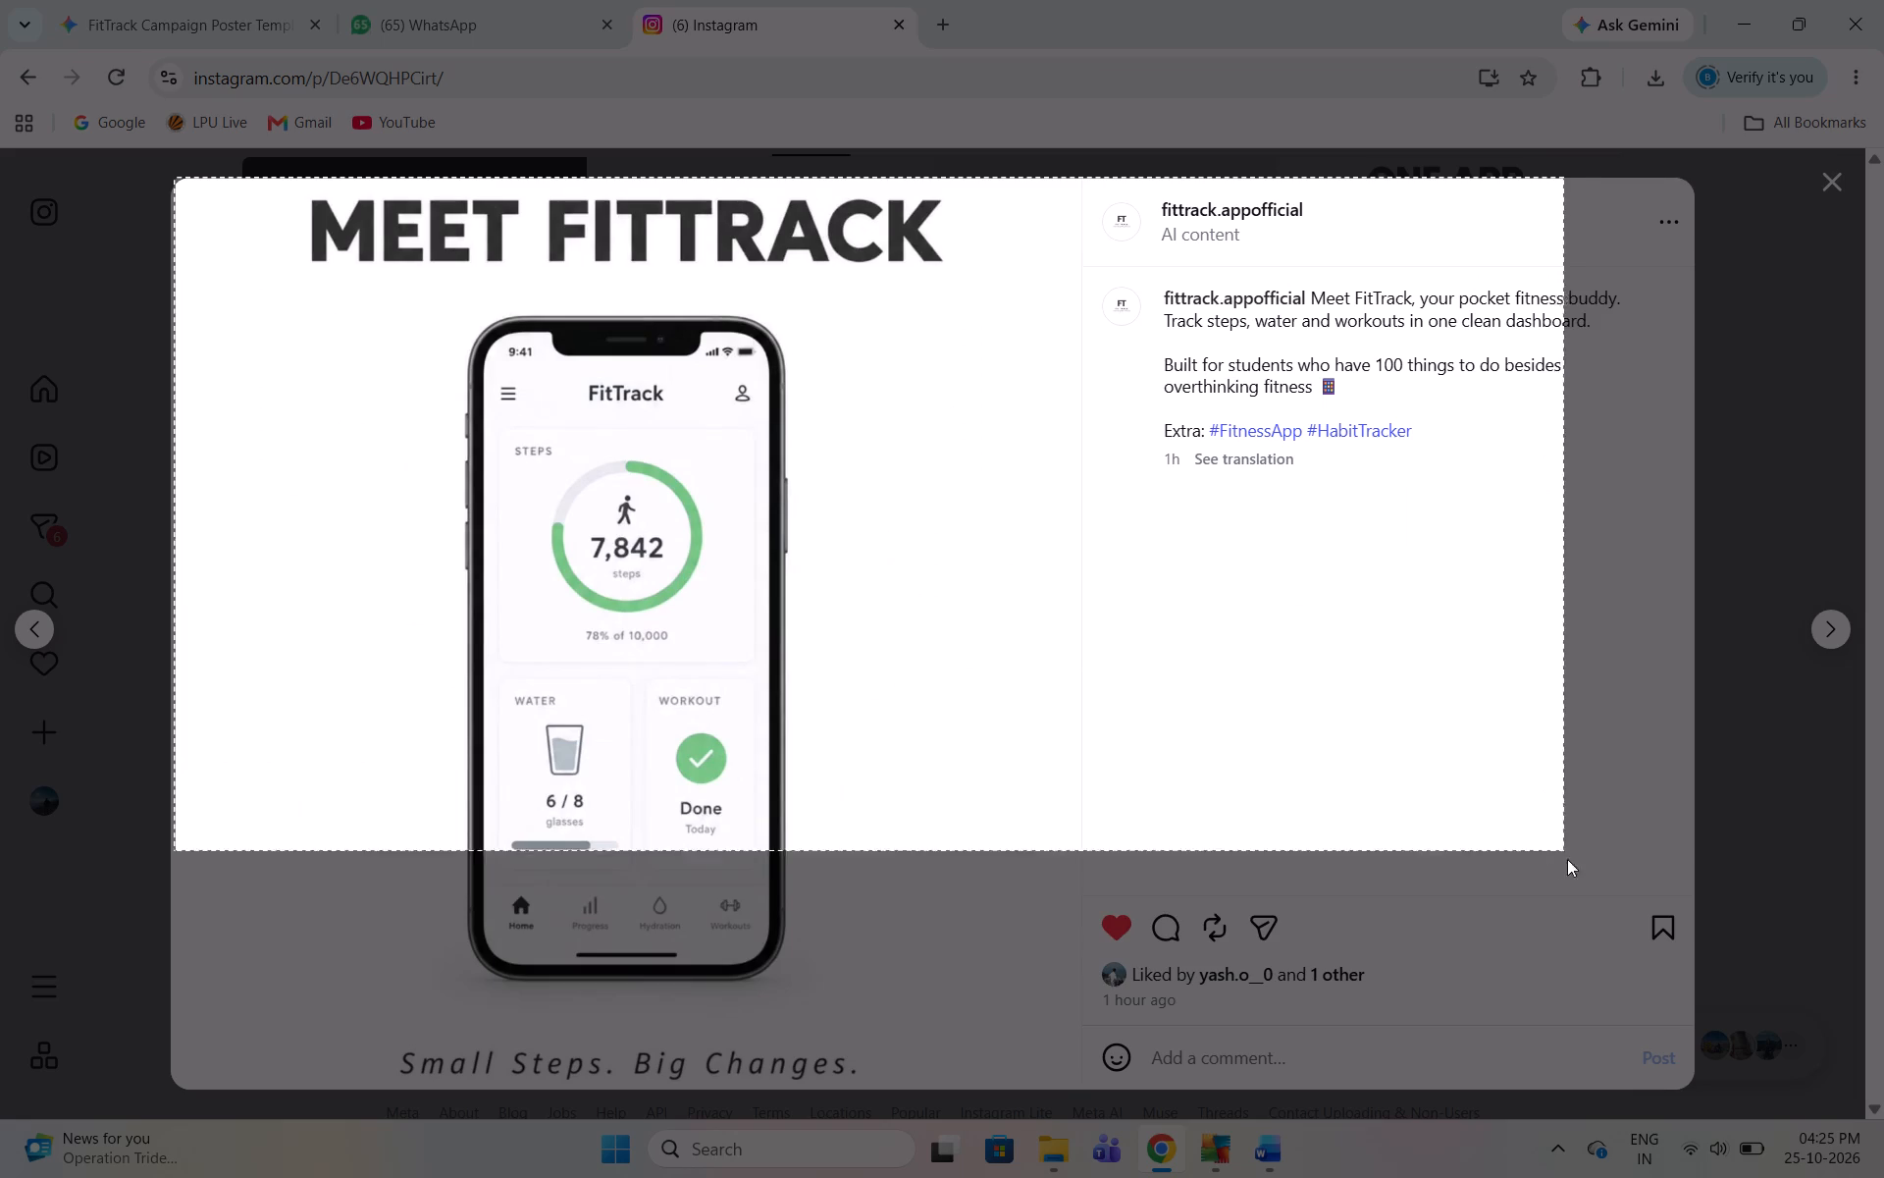
drag(1567, 859, 1689, 1082)
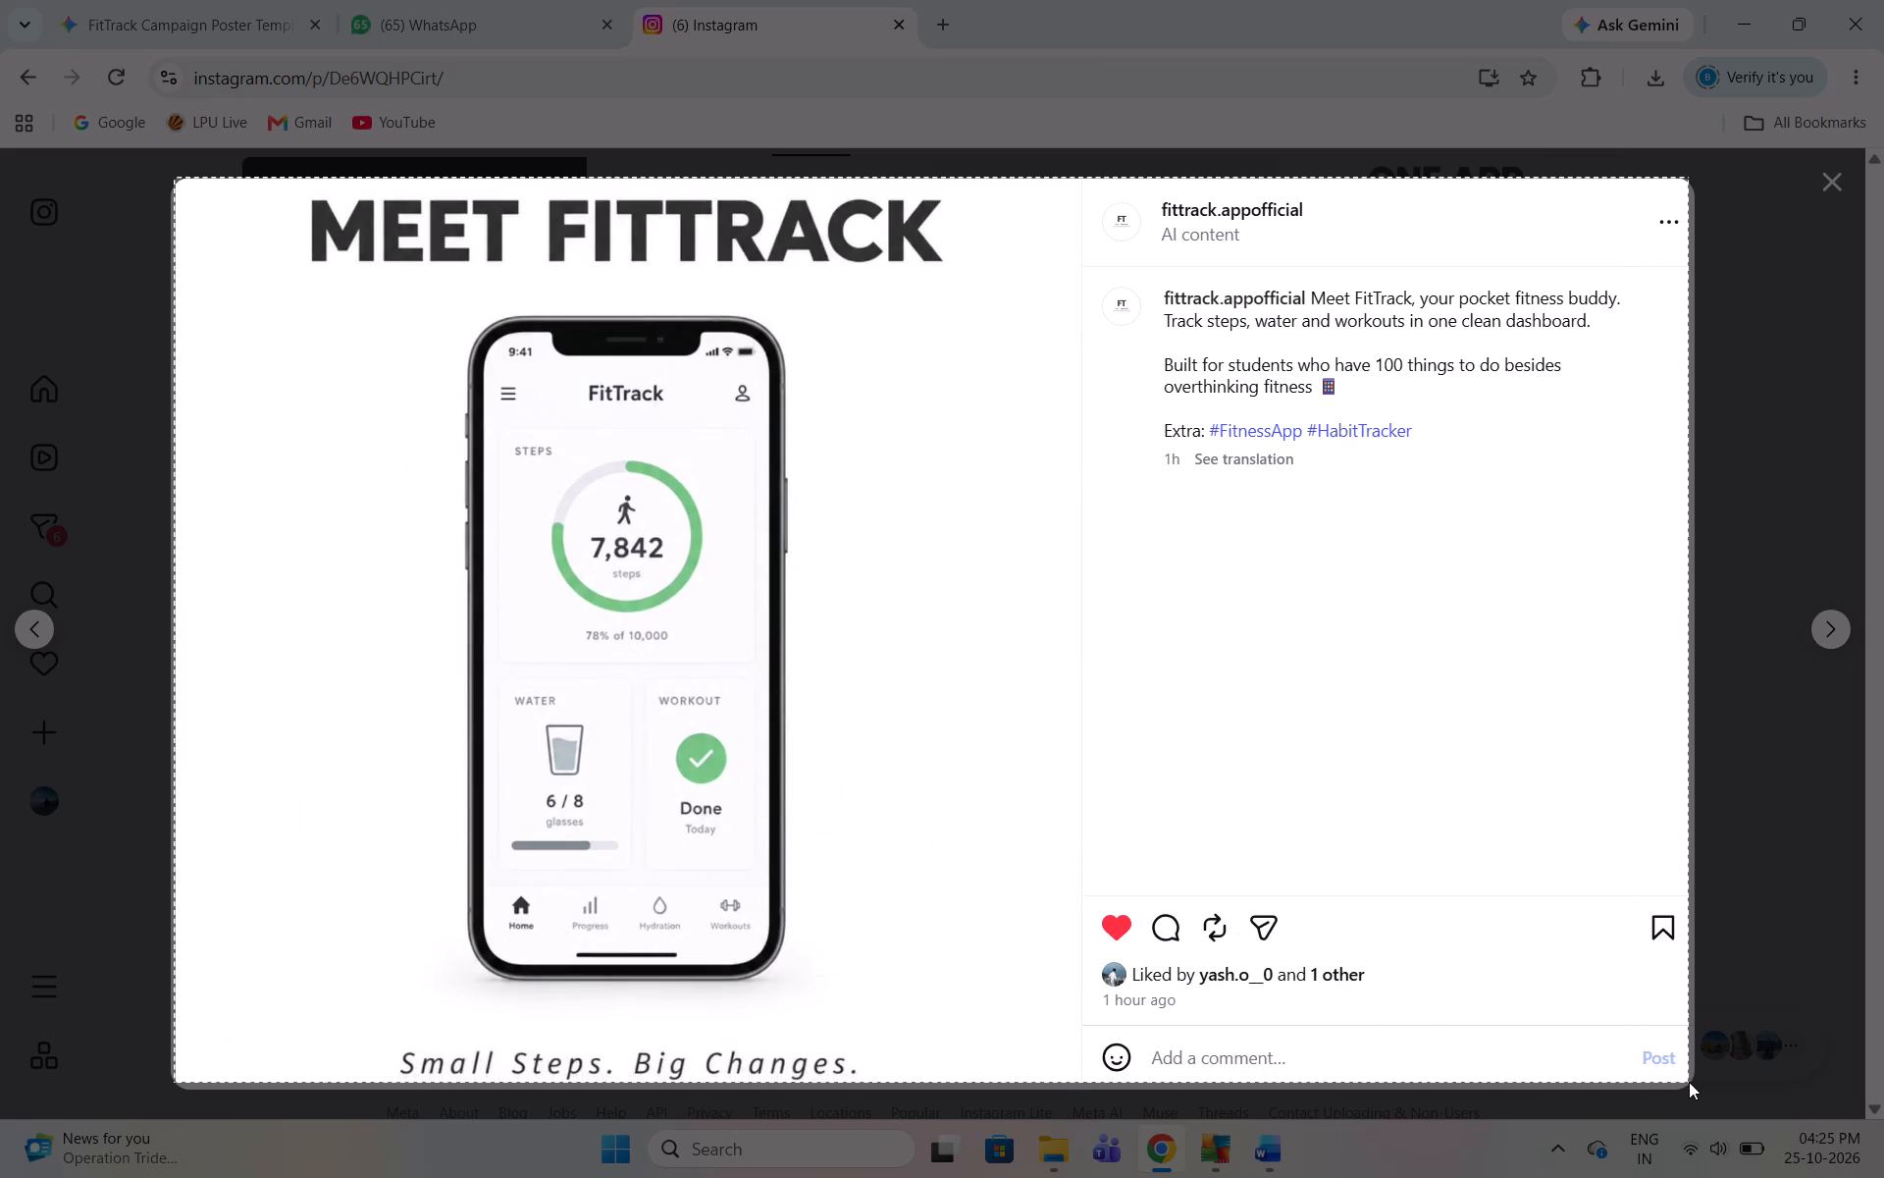
drag(1689, 1082, 1691, 1090)
click(665, 120)
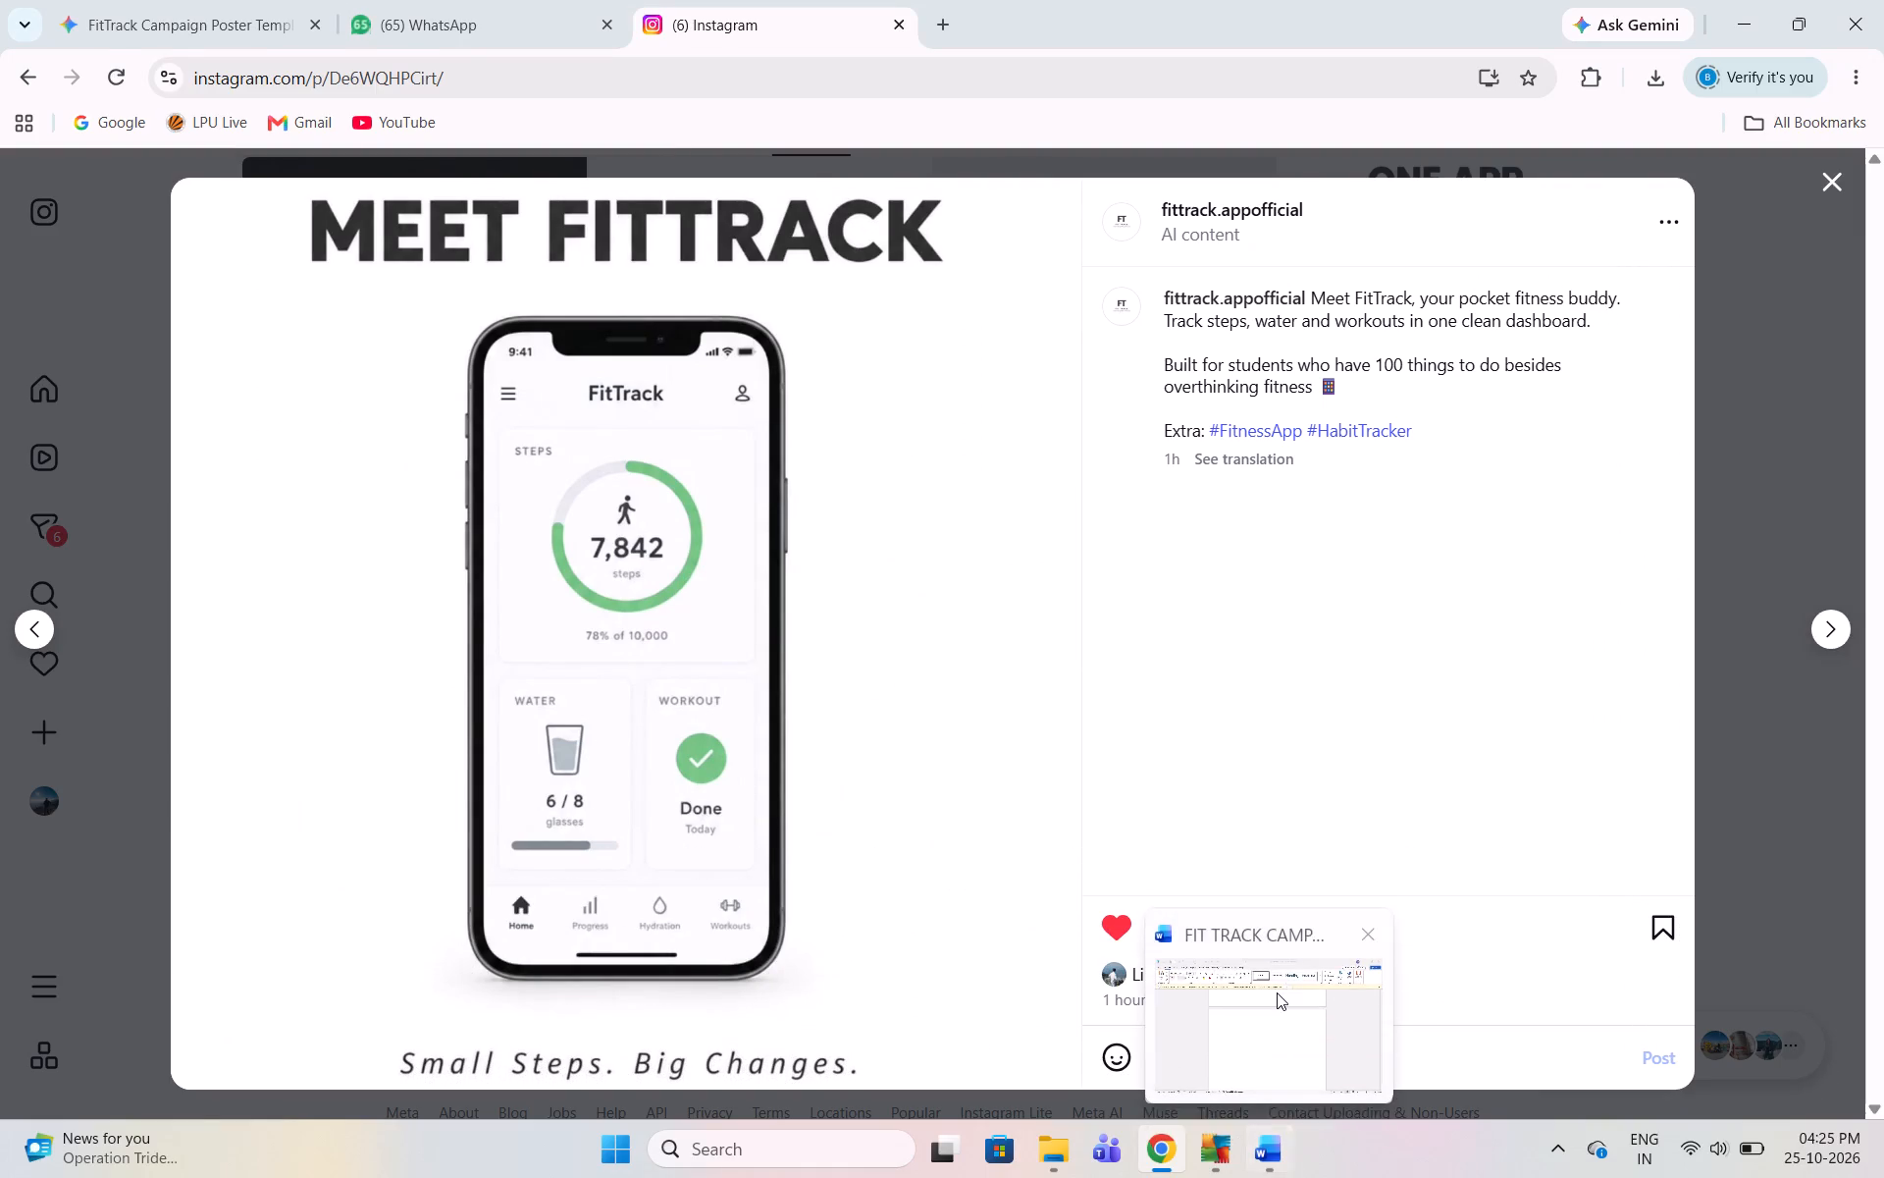
Switch back to the Word document and paste the post screenshot on the blank line above Engaging Promotional Content.
click(1277, 992)
key(ctrl+v)
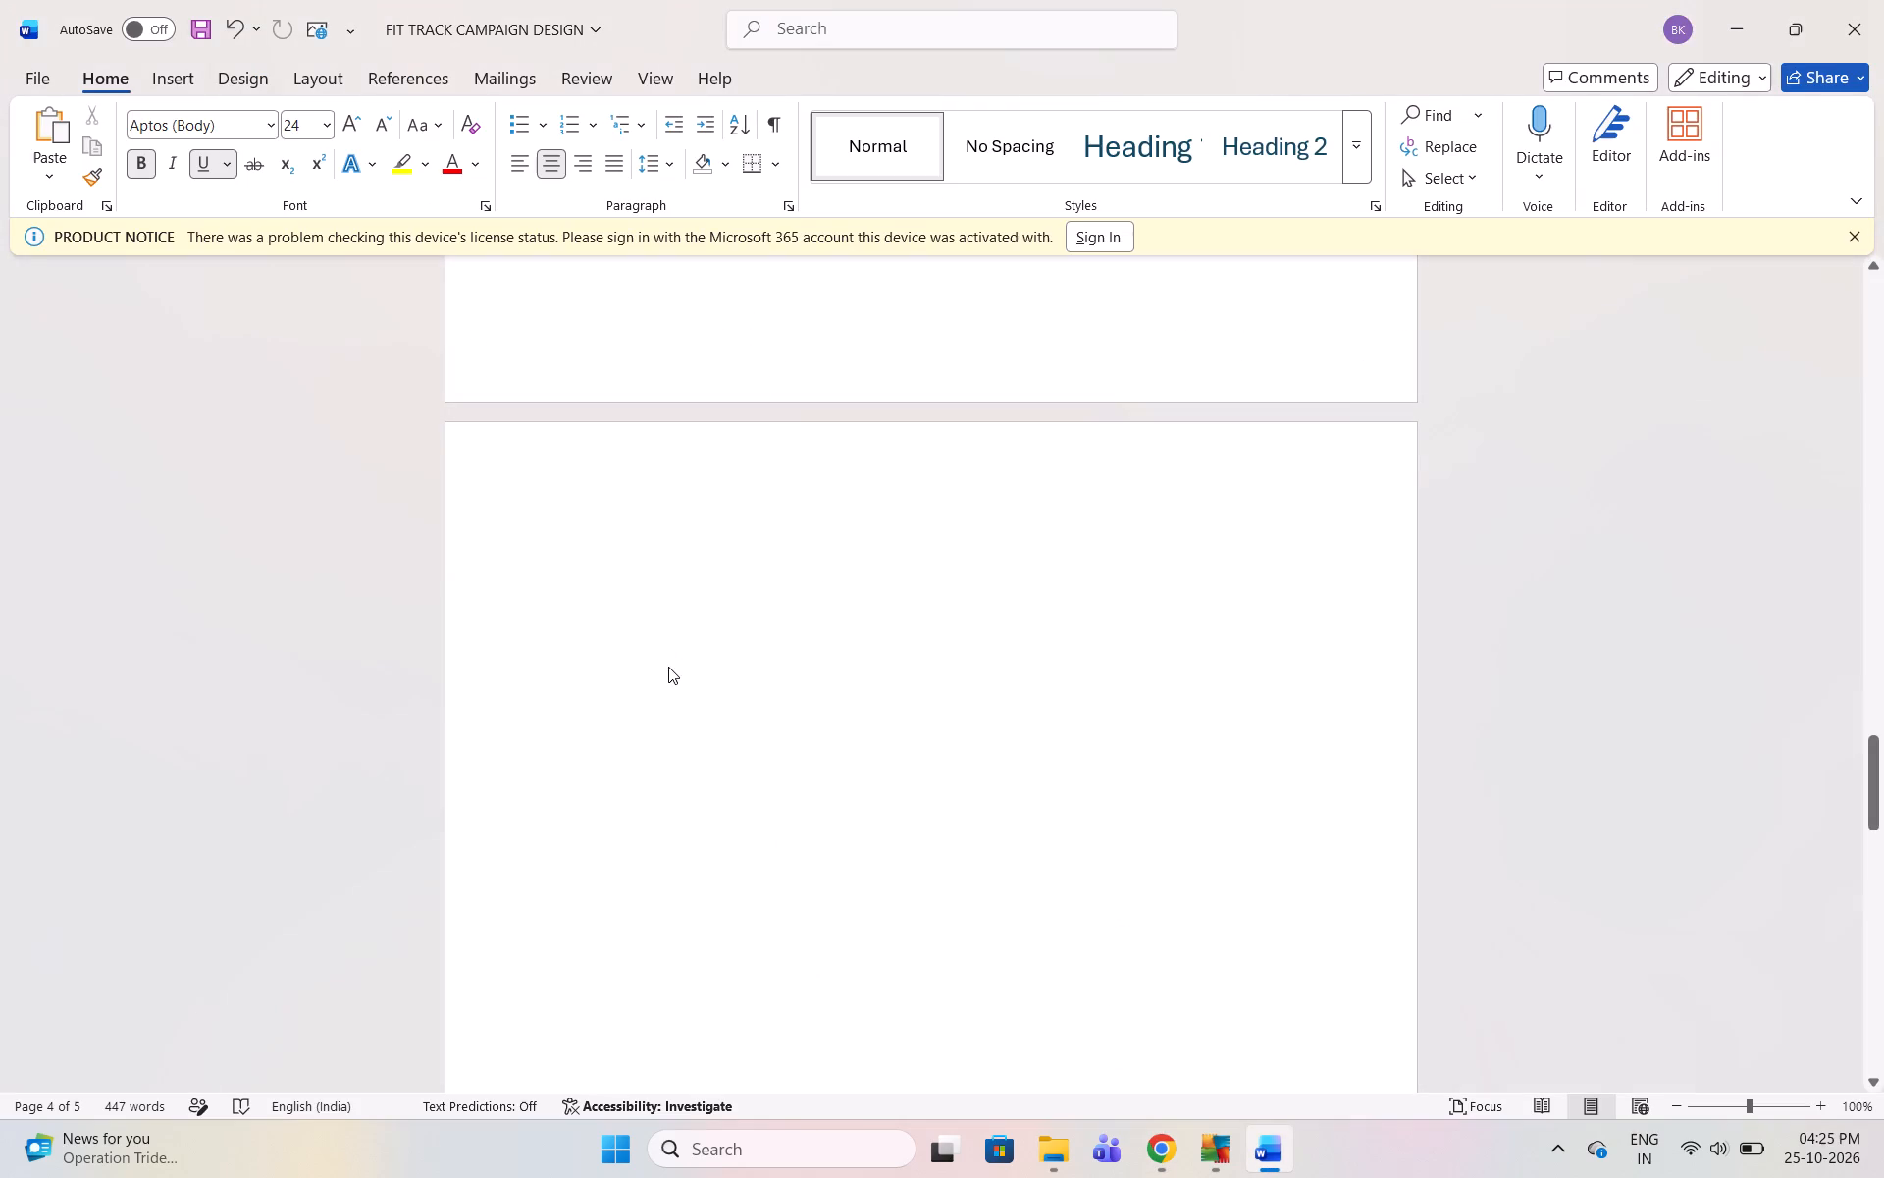
scroll(671, 659, down, 11)
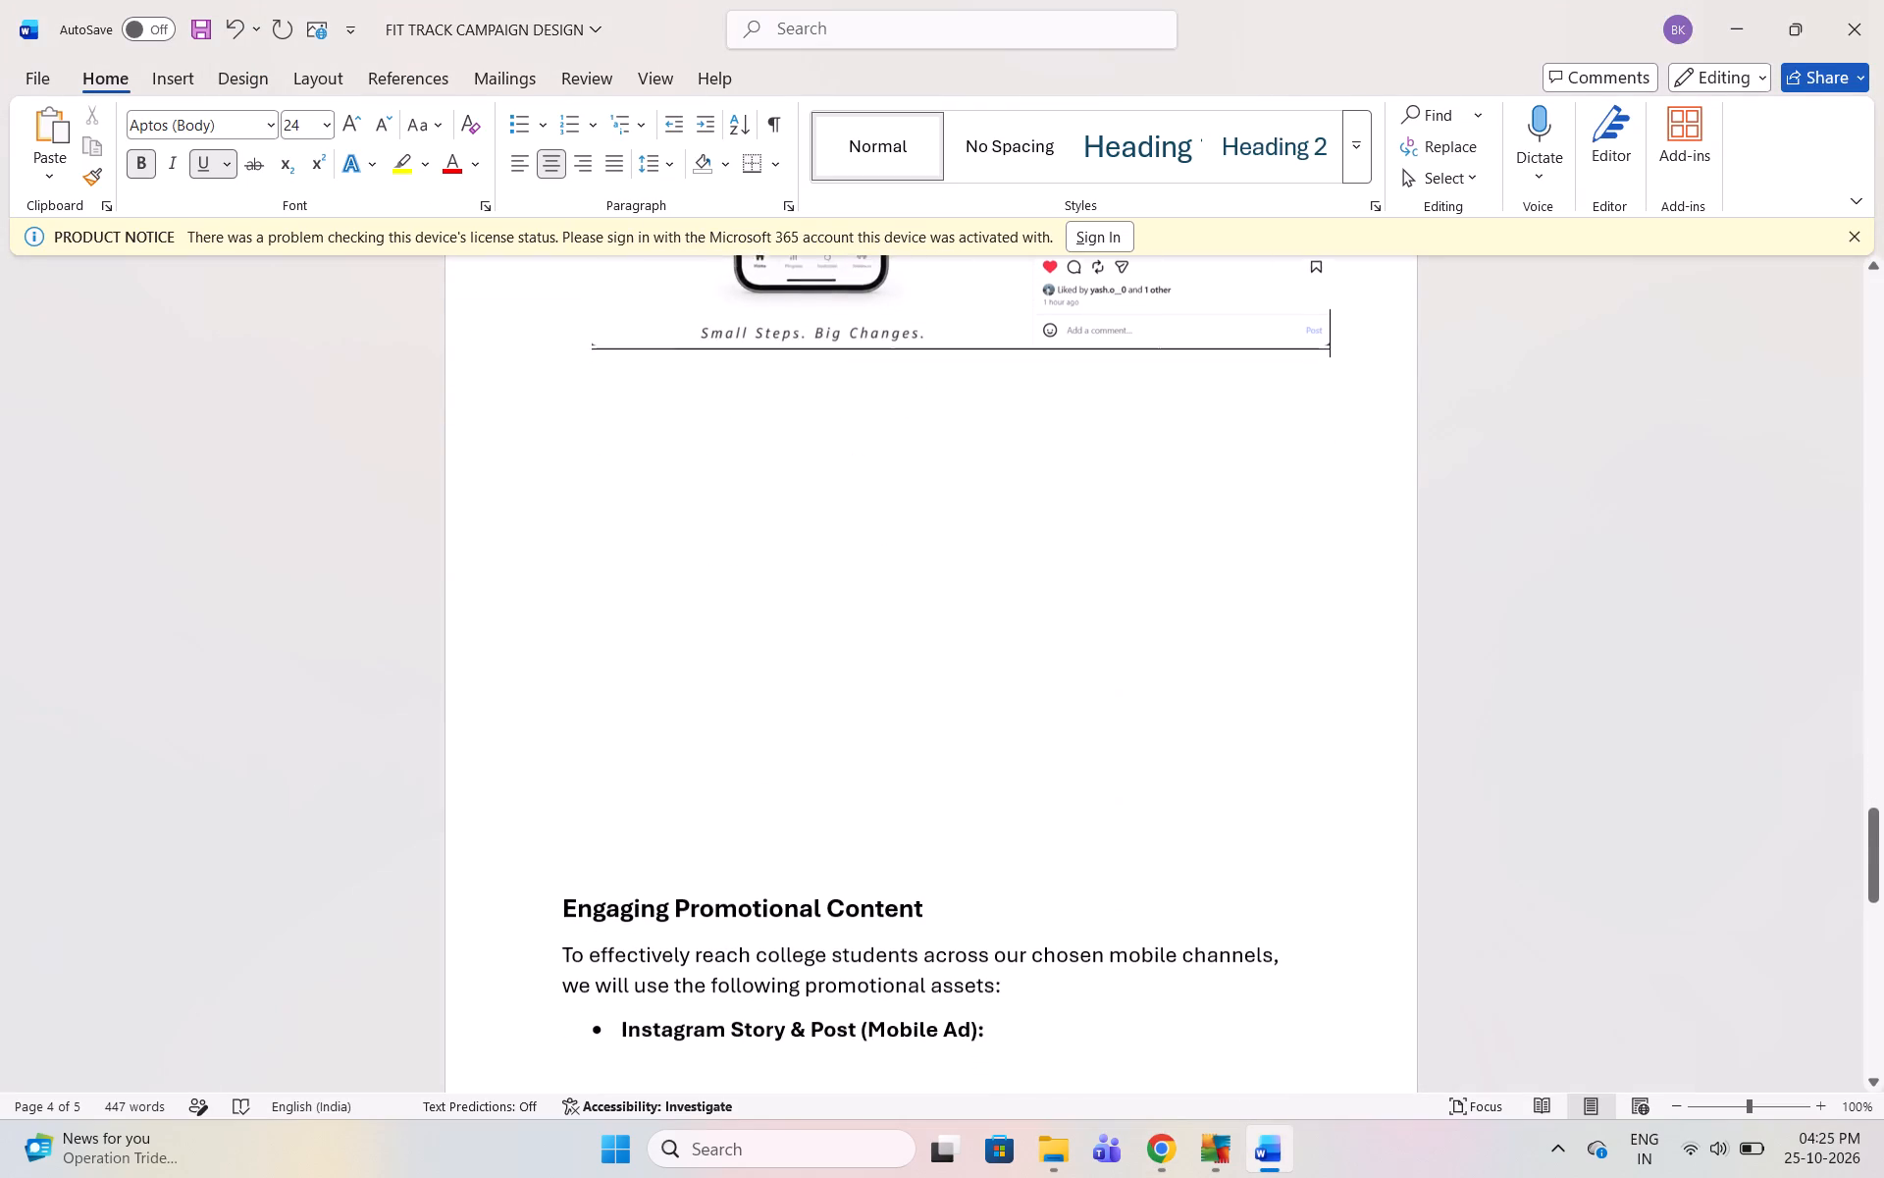
Set the pasted "Meet FitTrack" picture's text wrapping to Tight.
click(564, 892)
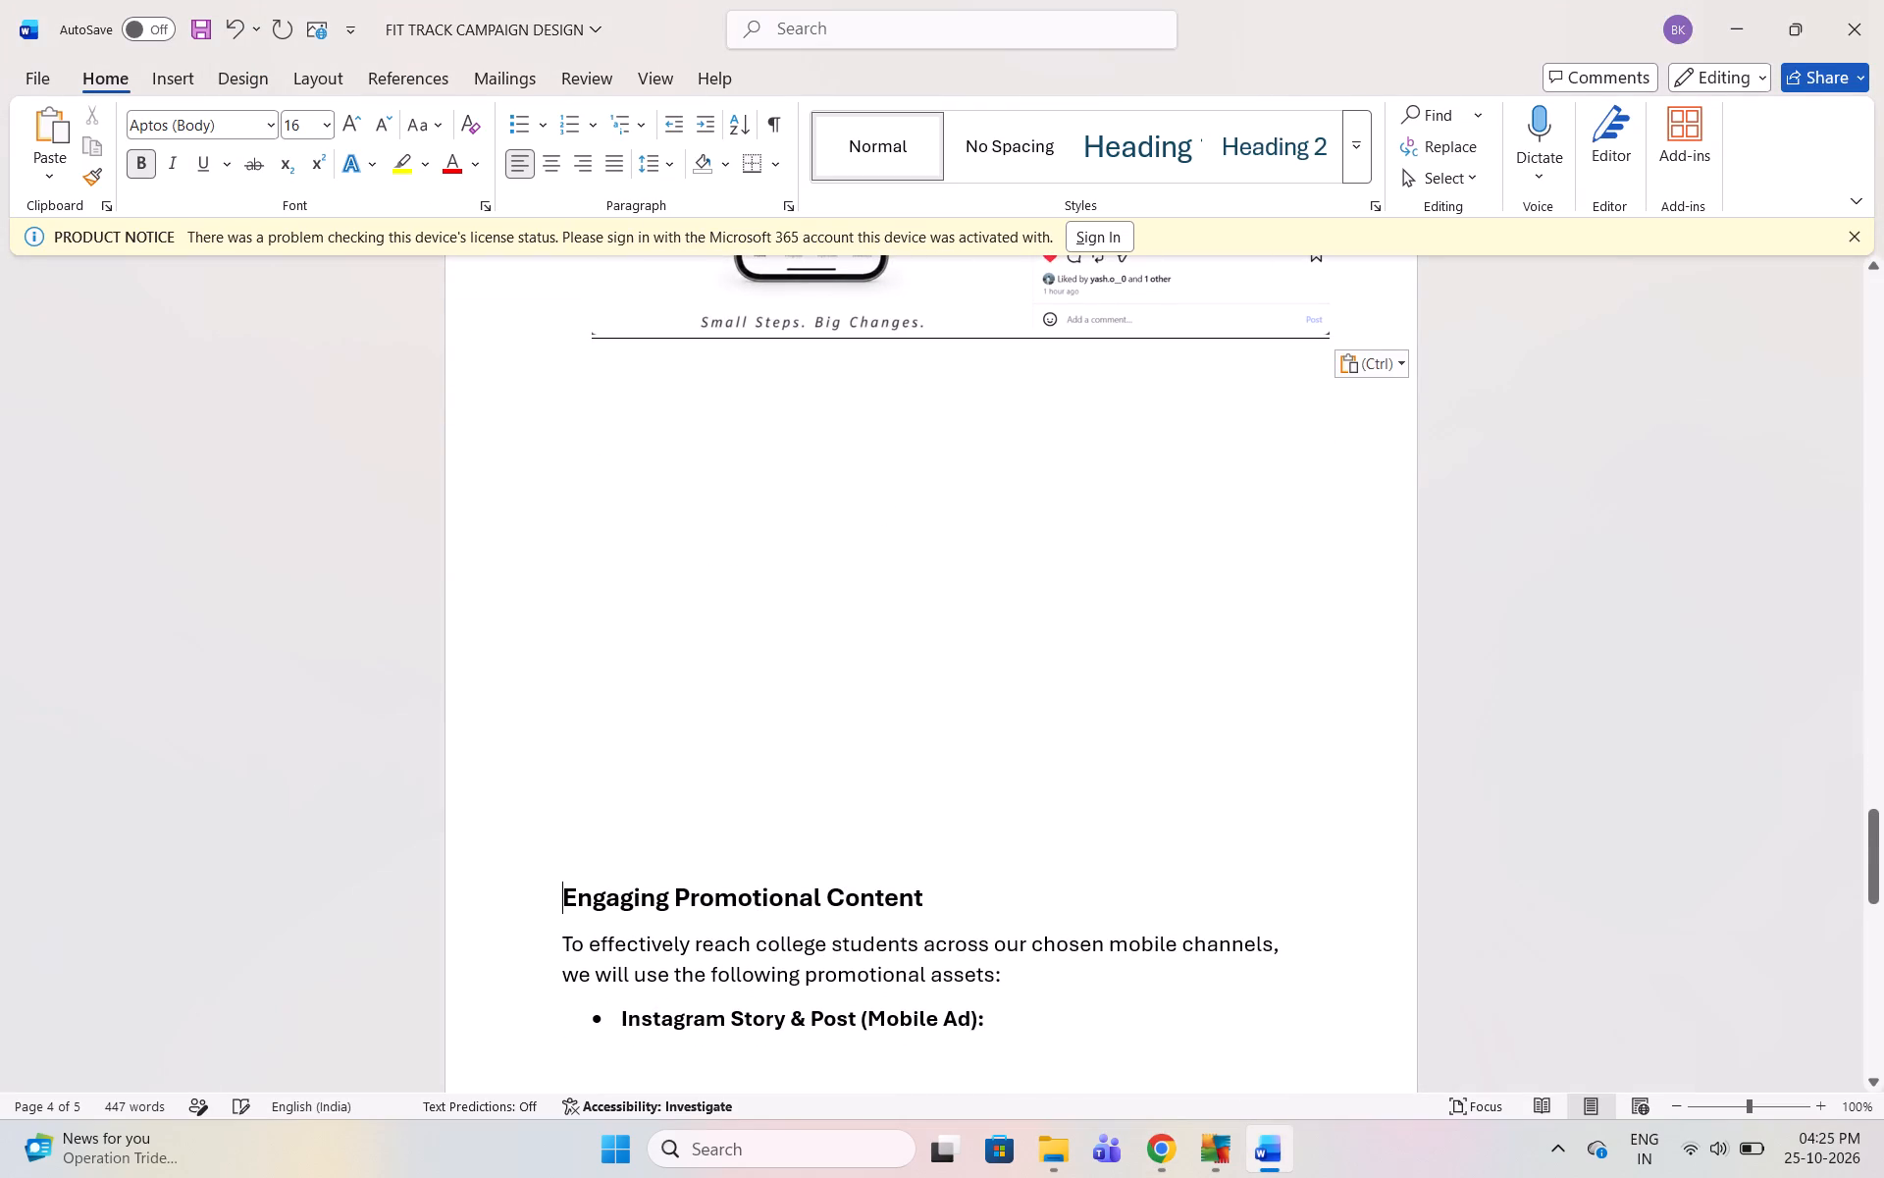
scroll(861, 597, up, 3)
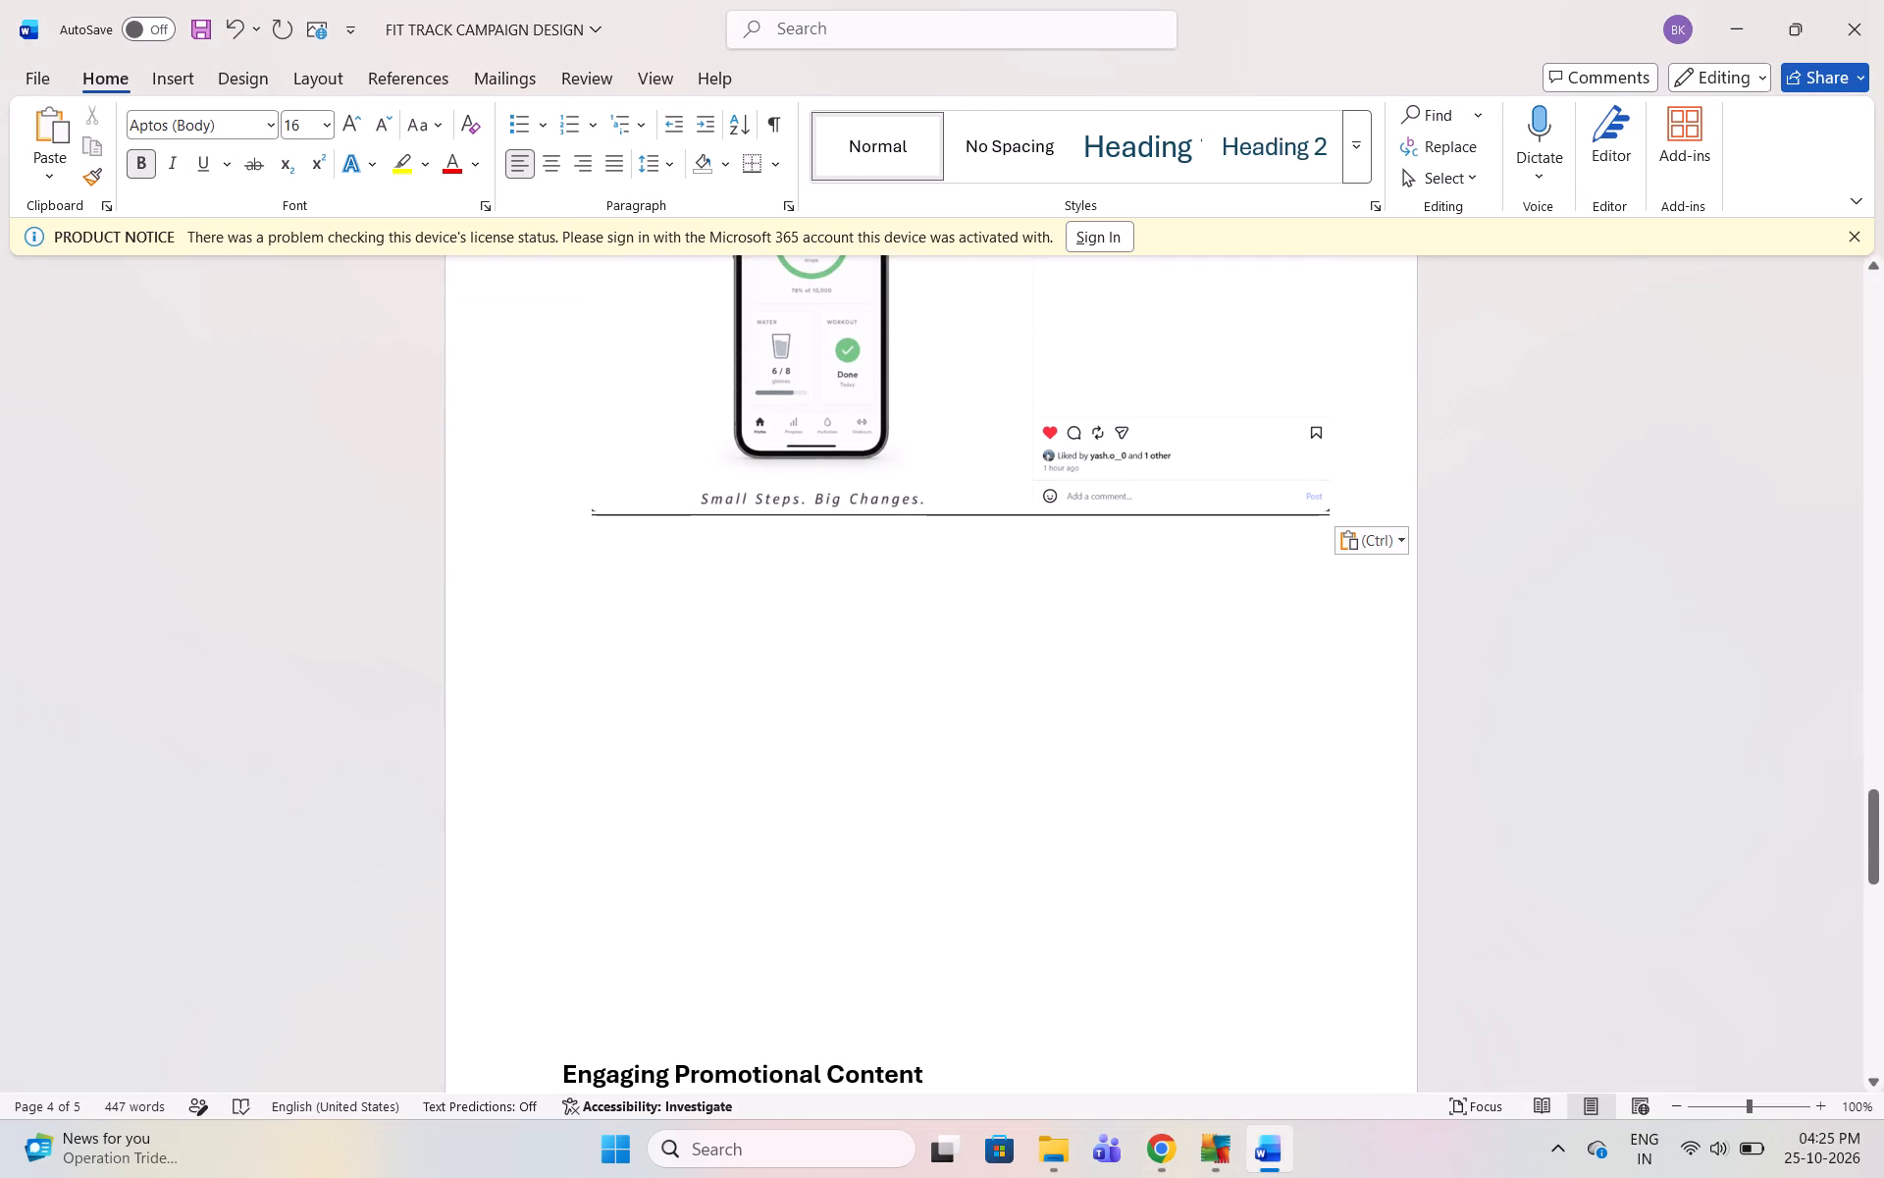
scroll(1280, 466, up, 4)
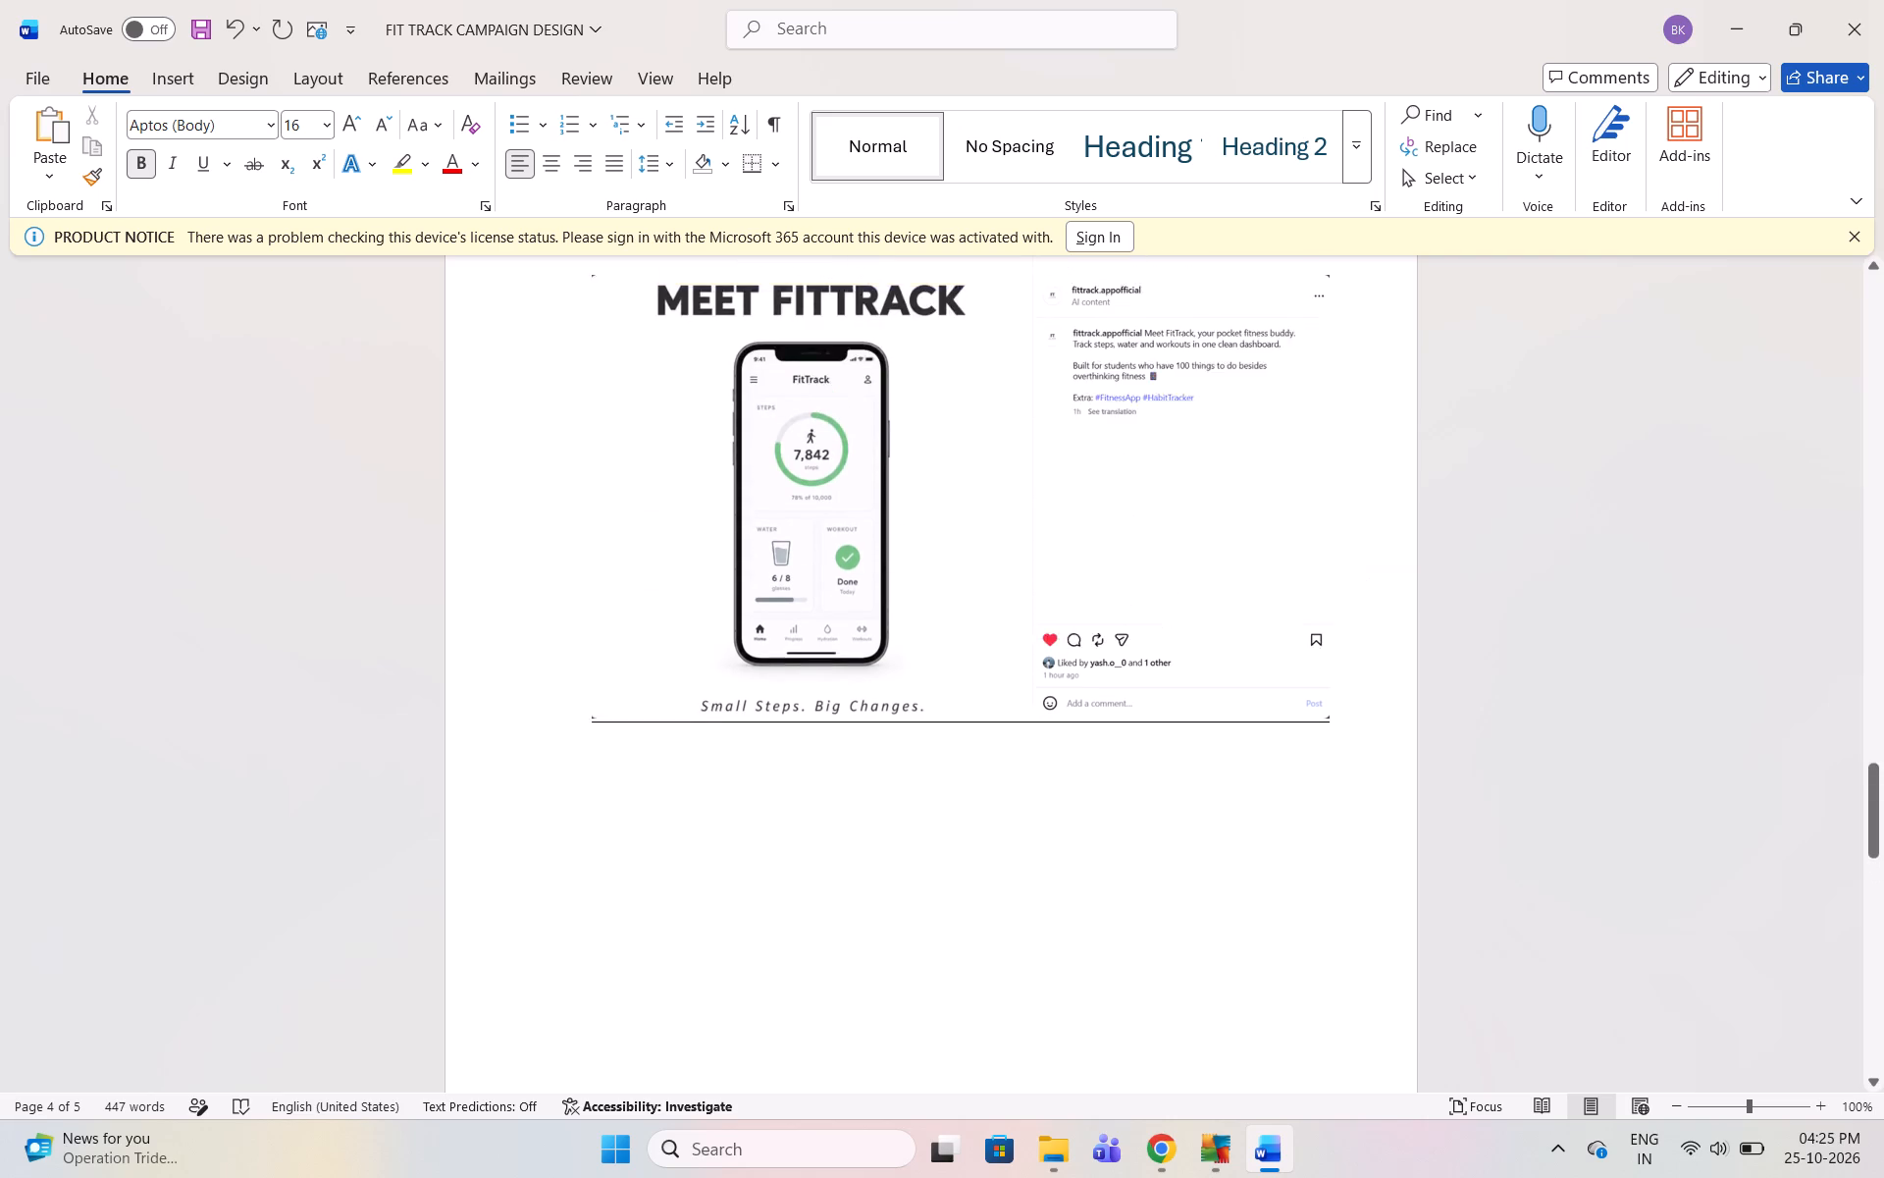
scroll(1282, 430, up, 4)
click(1276, 623)
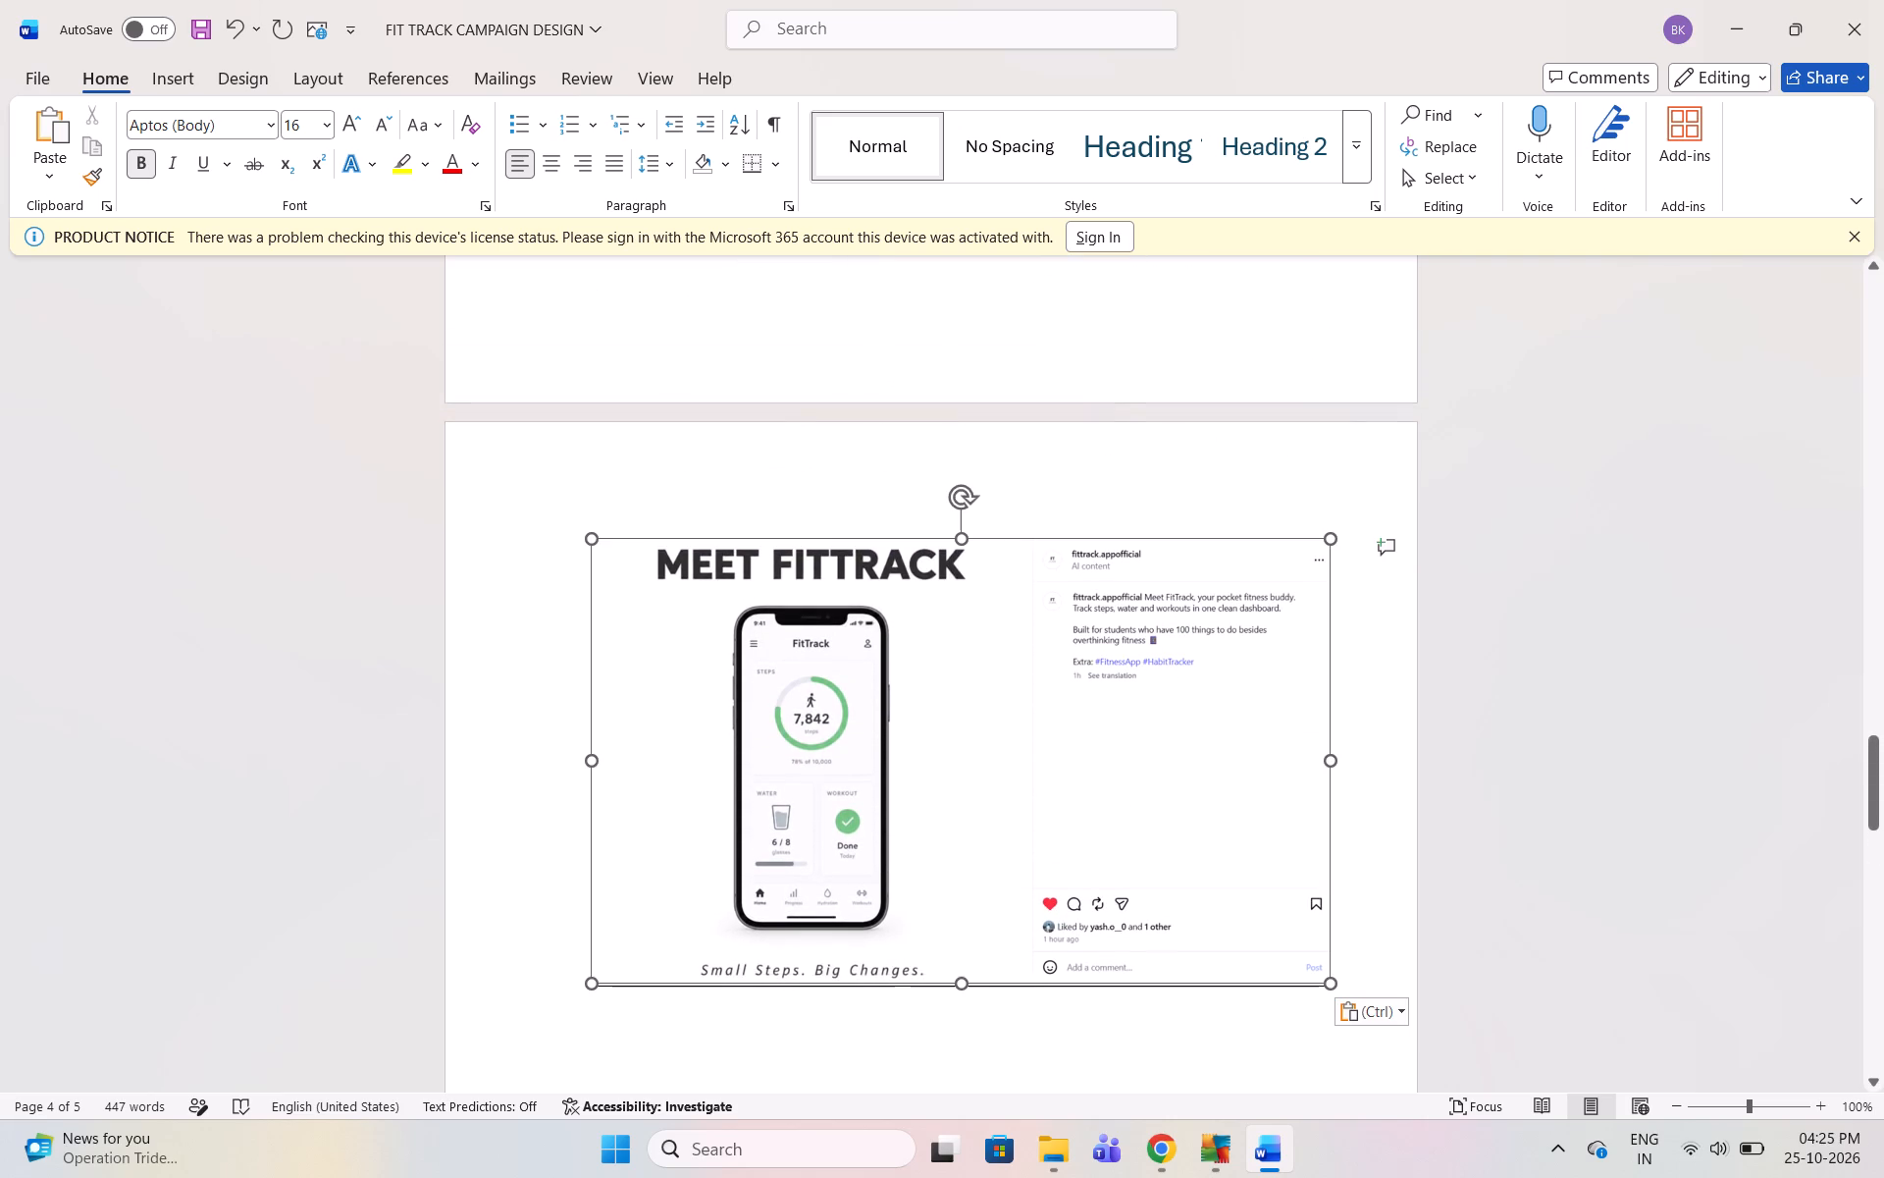
click(1360, 558)
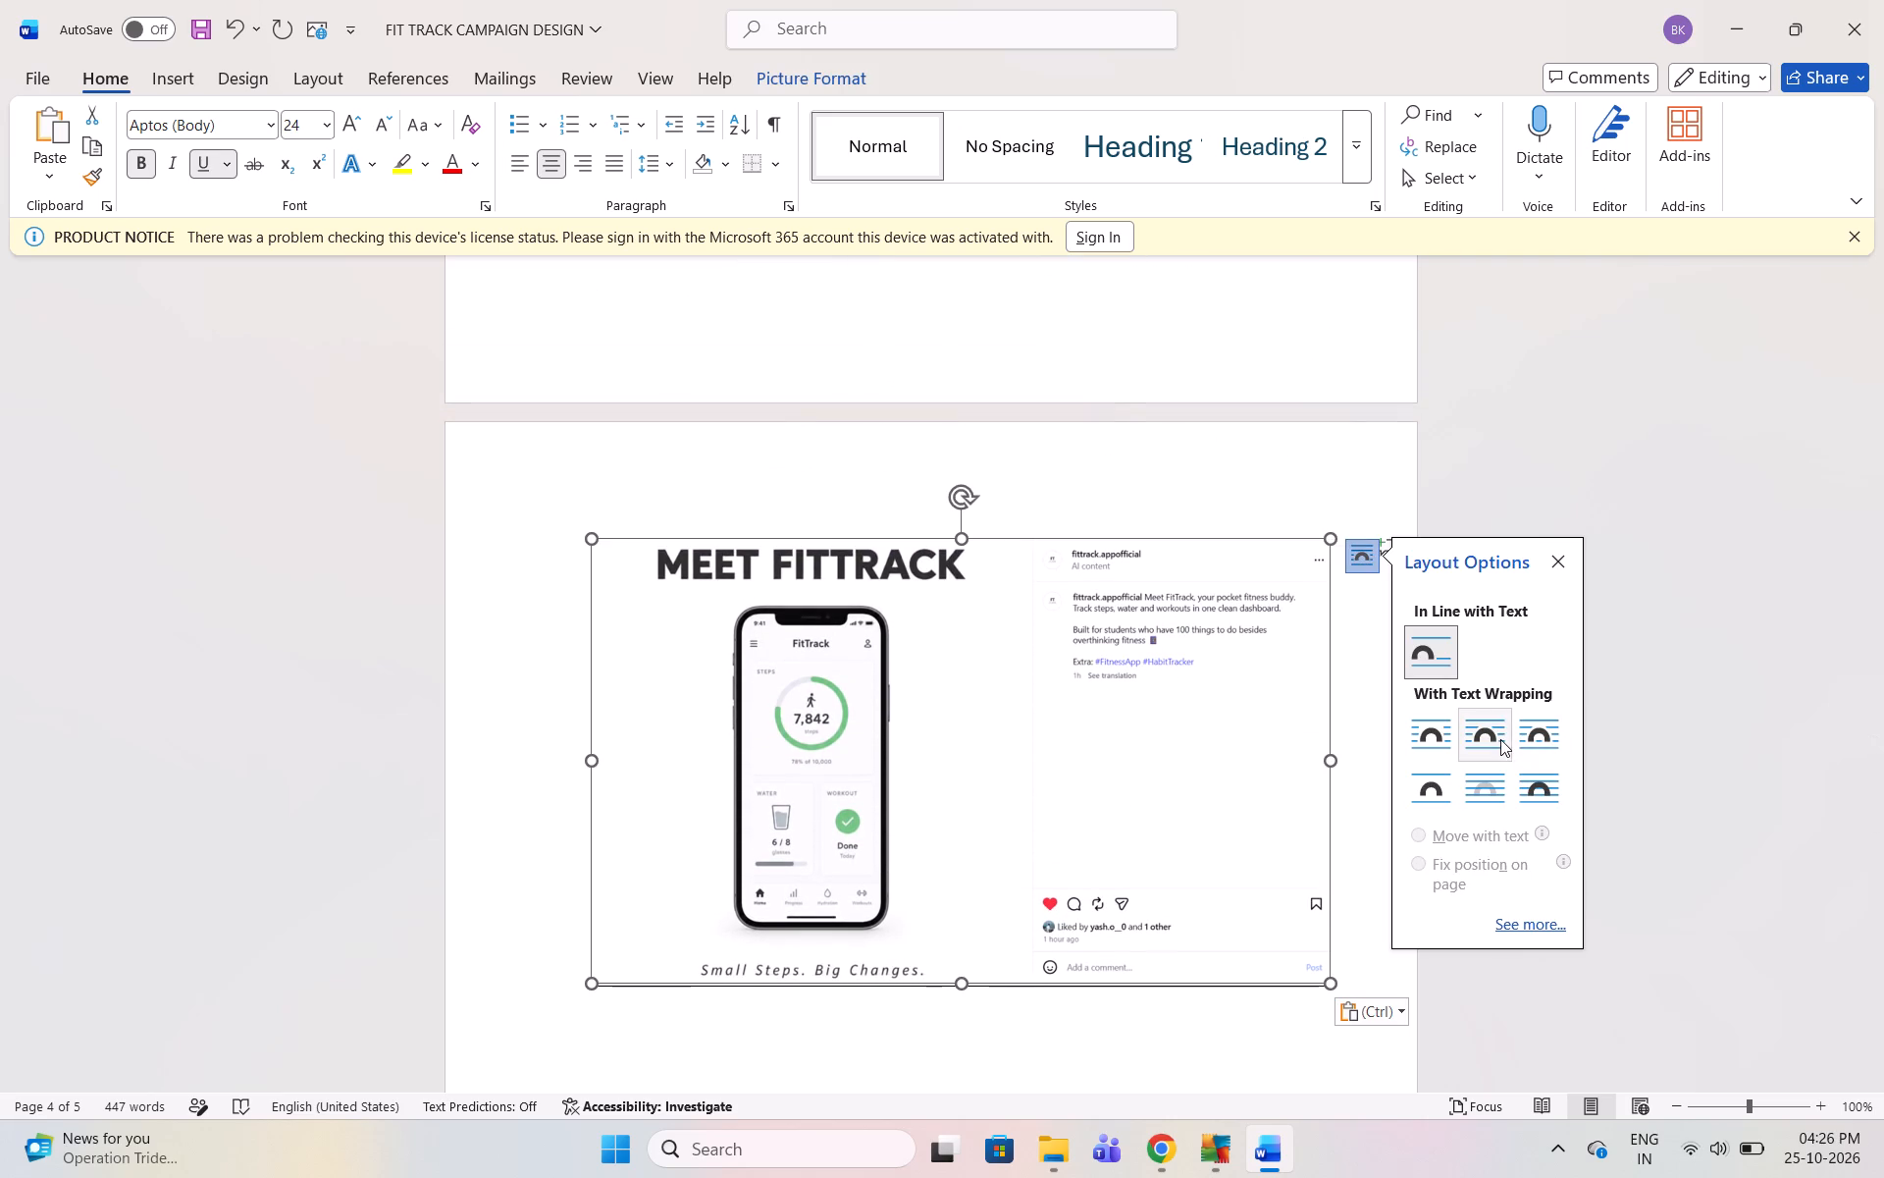
click(1499, 739)
Delete the blank lines before the Engaging Promotional Content heading so it sits just below the Instagram post picture.
scroll(925, 764, down, 12)
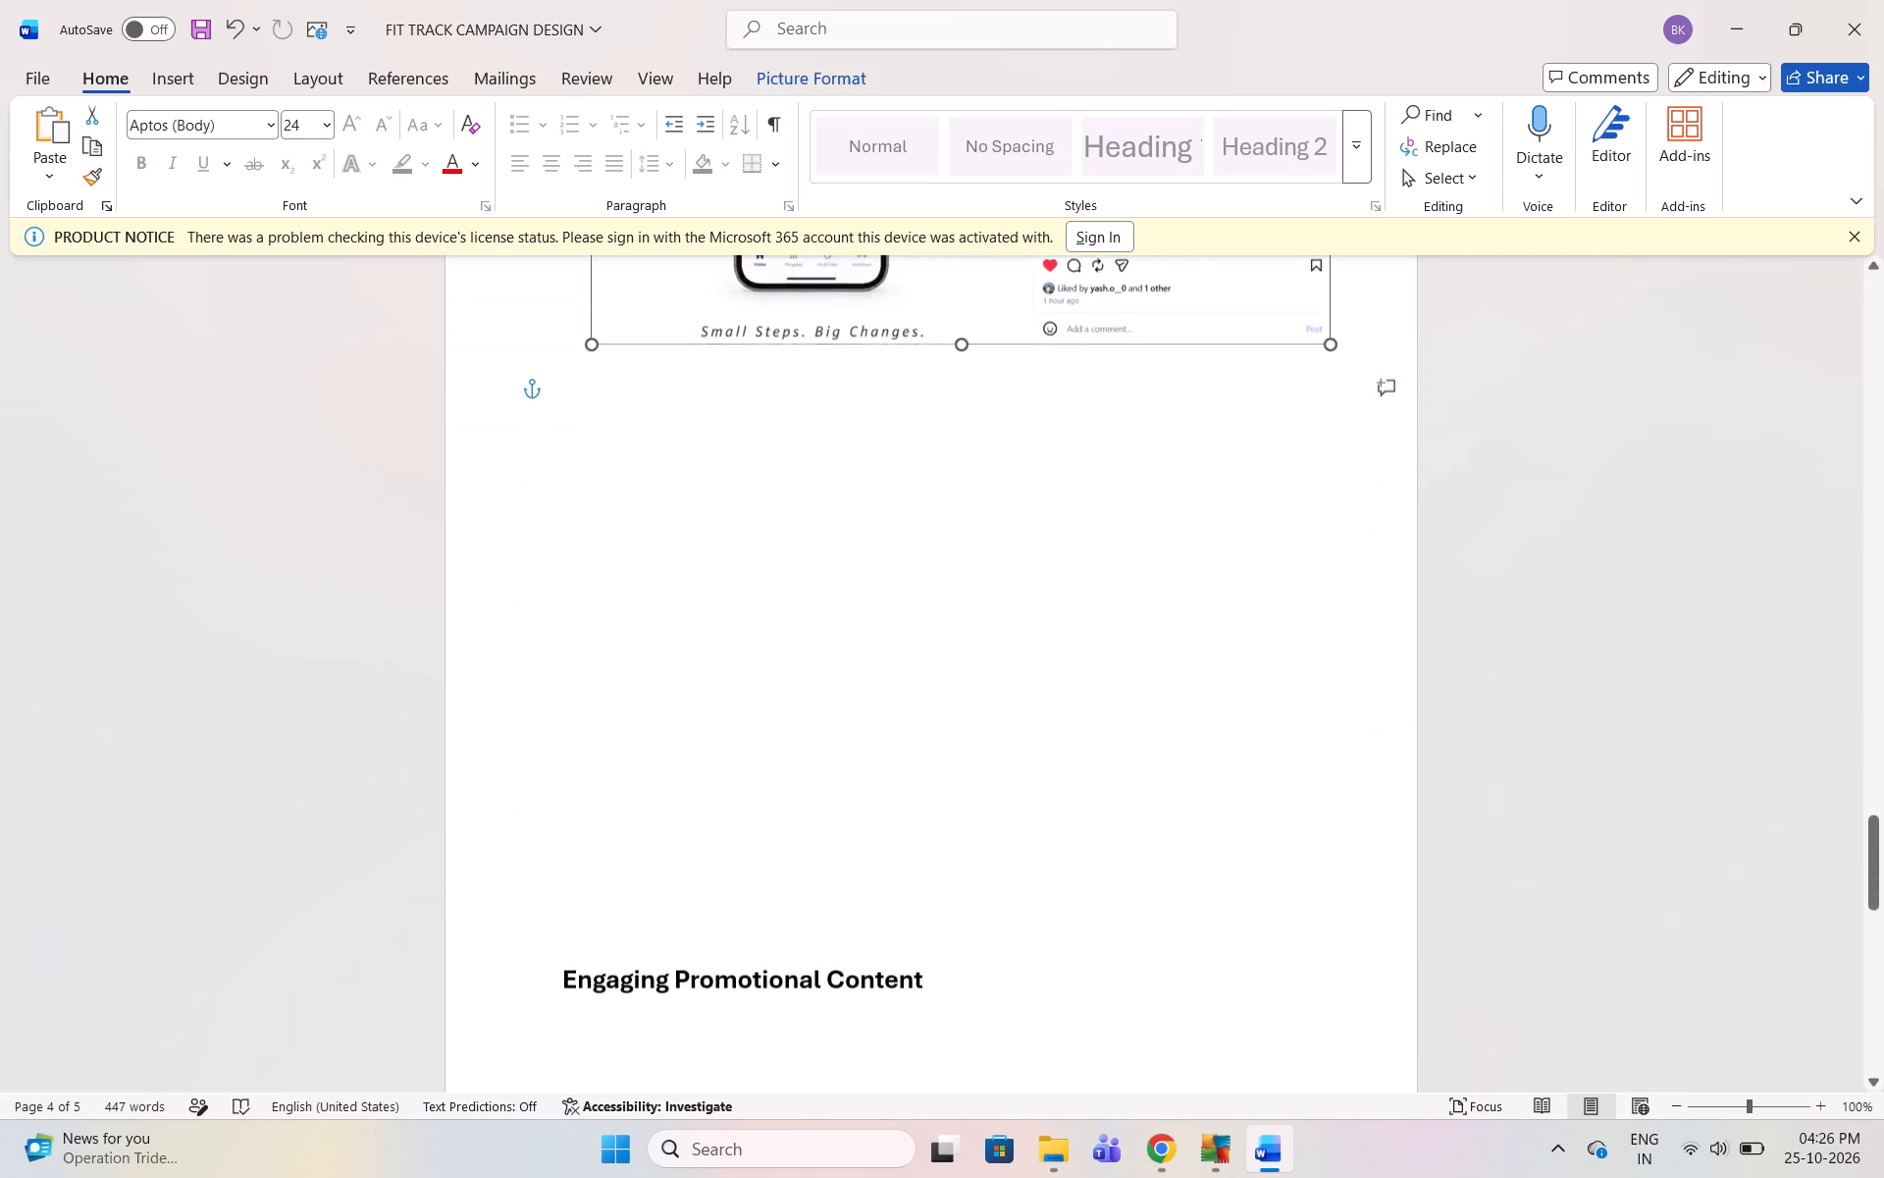
scroll(855, 797, down, 3)
click(563, 731)
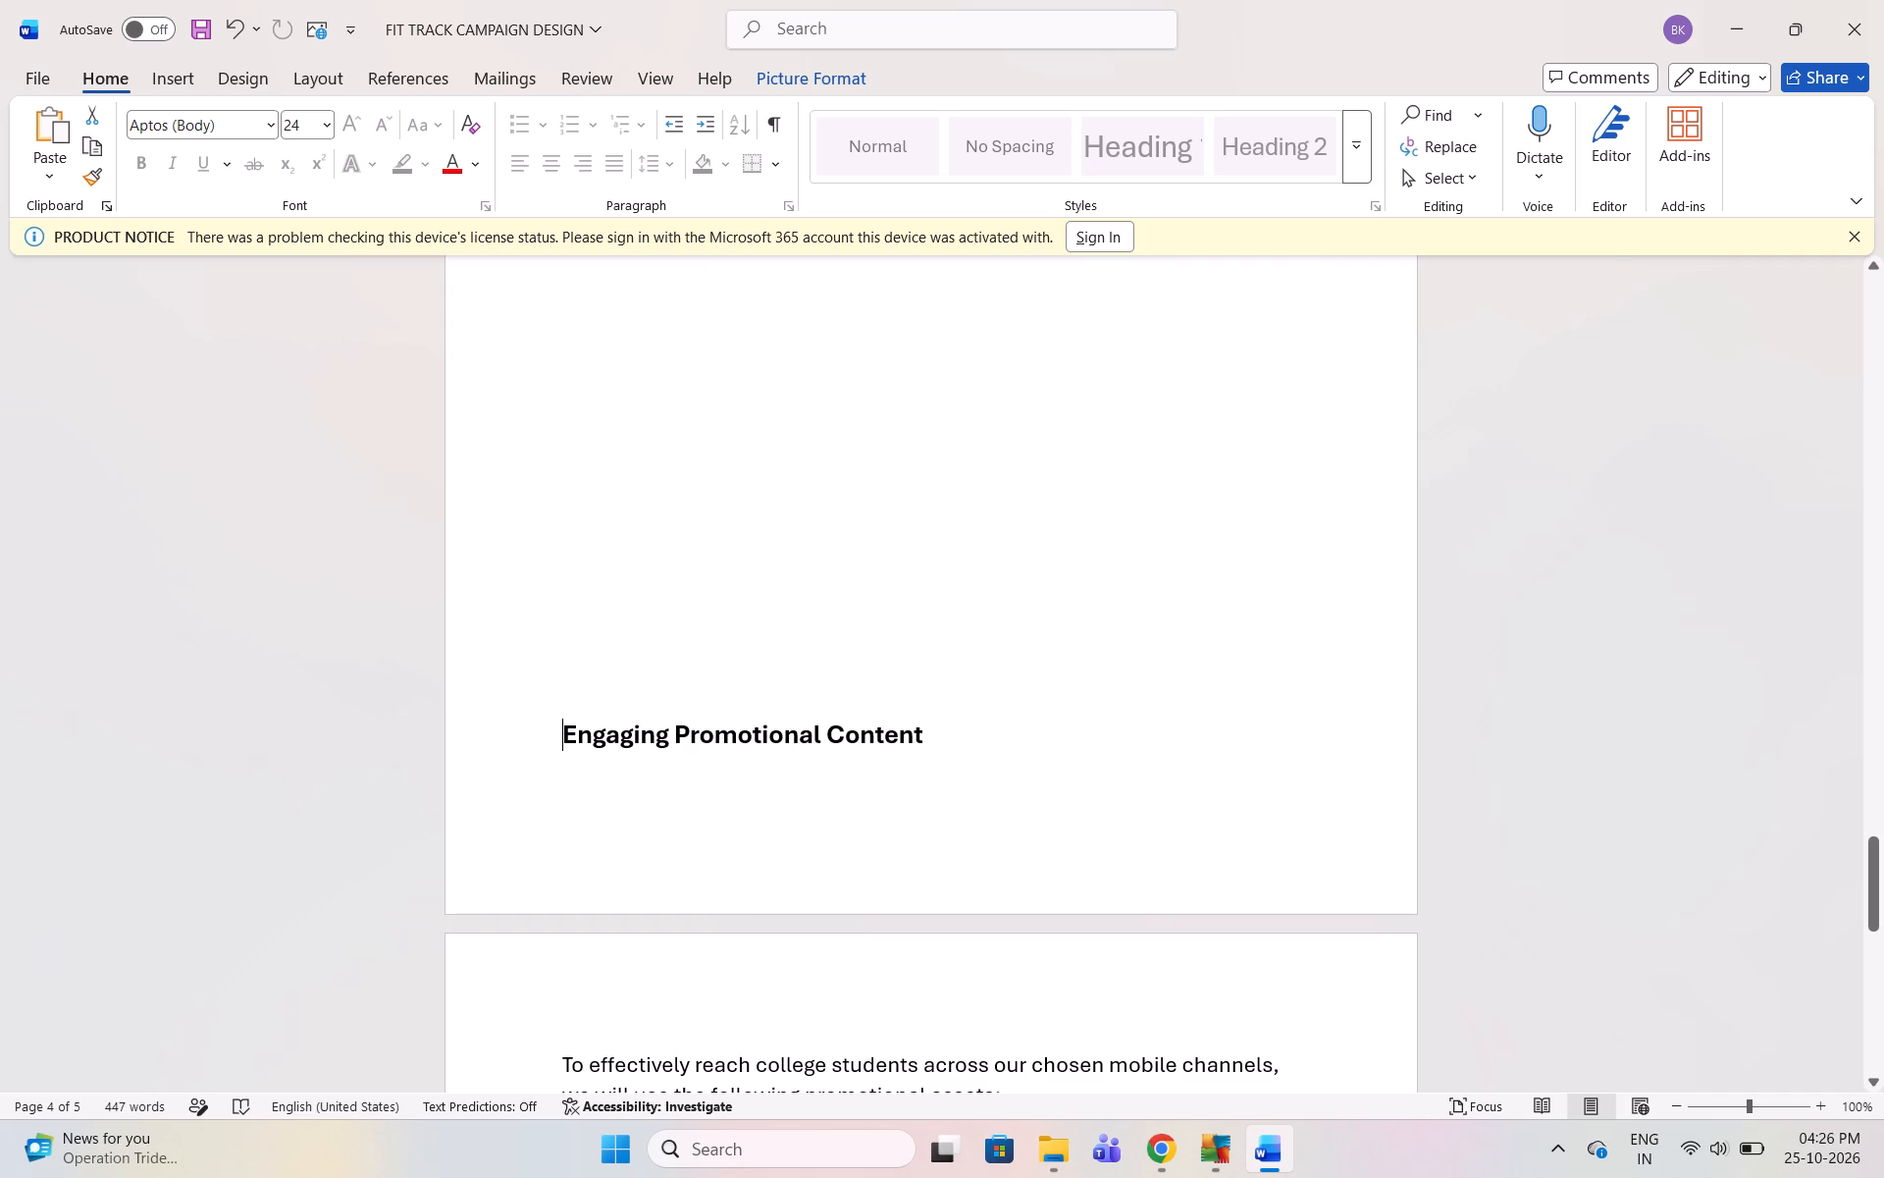
key(BackSpace)
key(BackSpace)
key(BackSpace)
key(BackSpace)
key(BackSpace)
scroll(567, 731, up, 1)
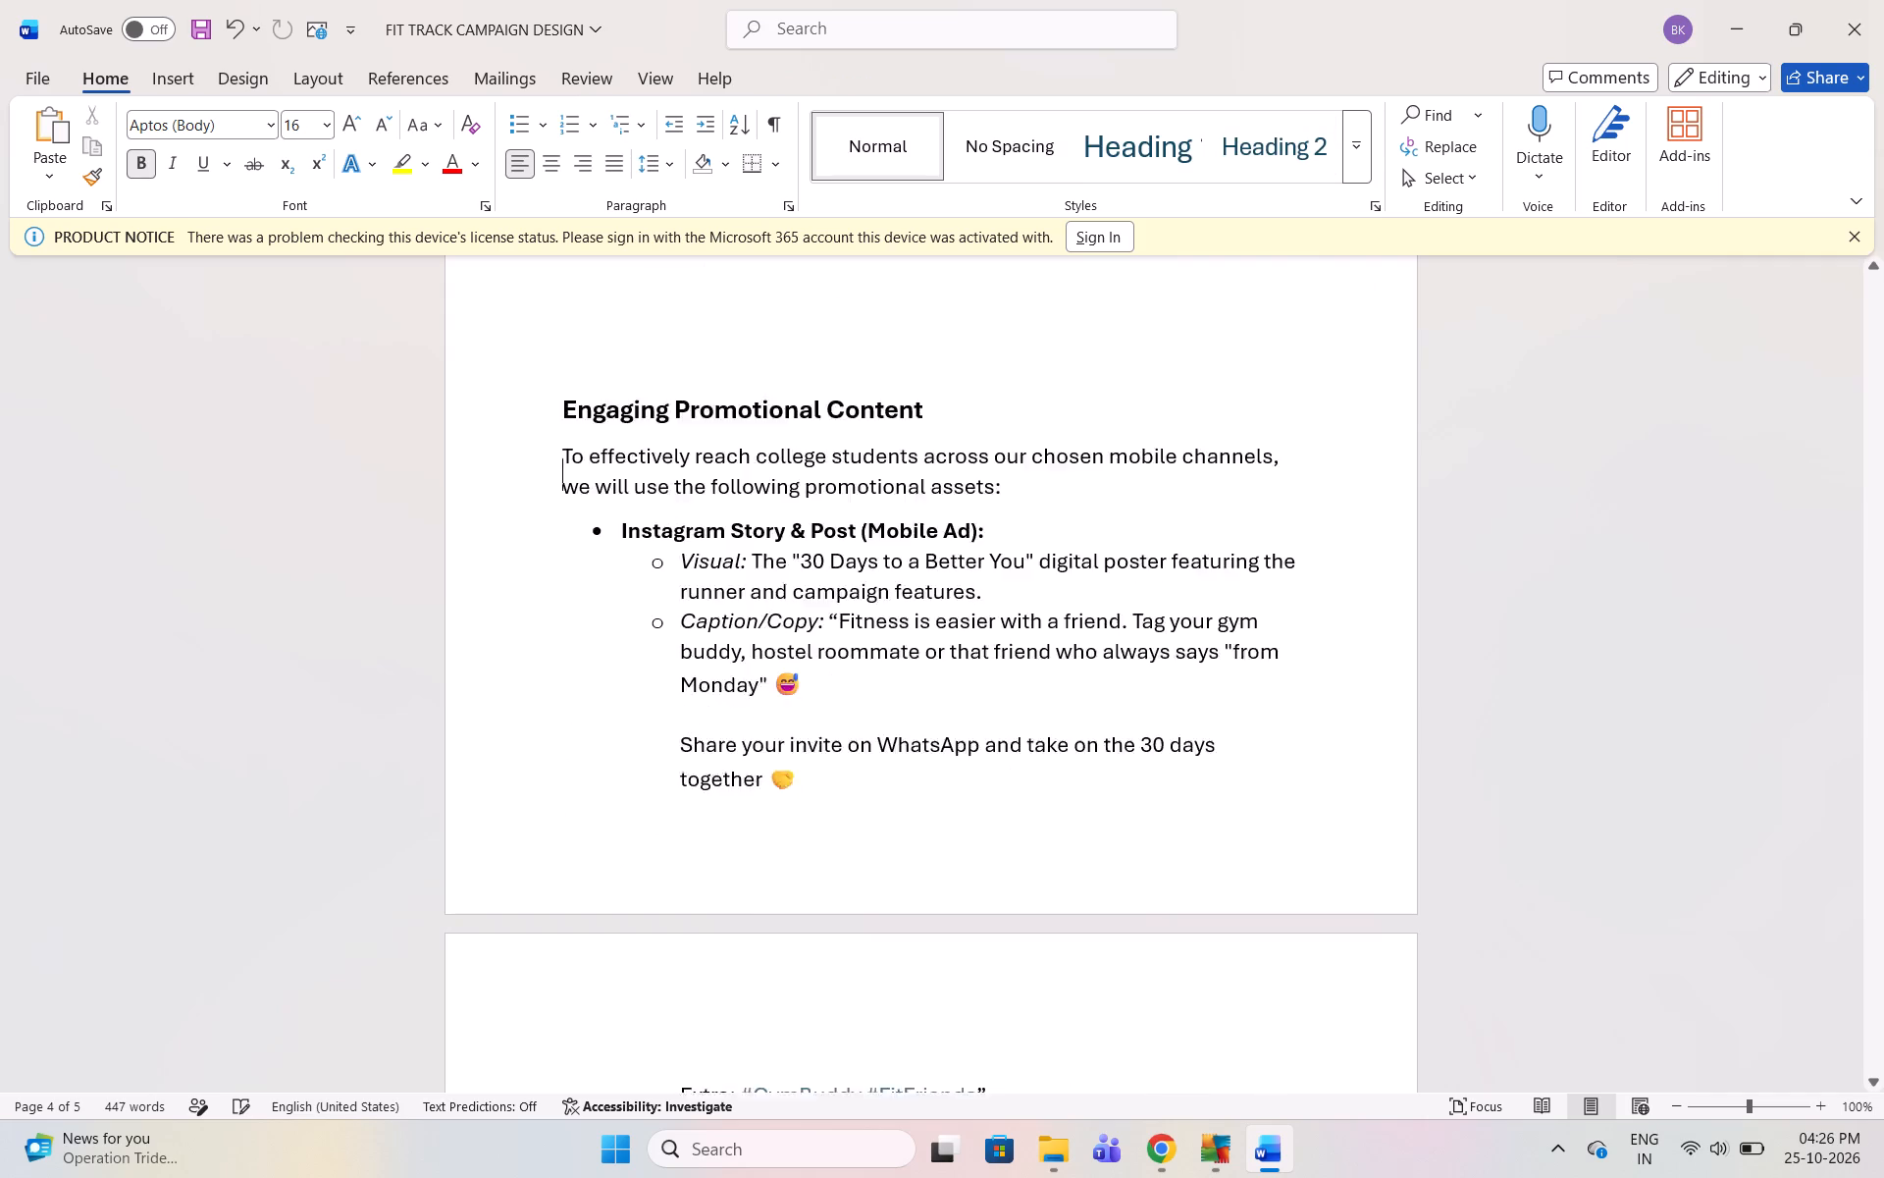
scroll(567, 731, up, 2)
key(BackSpace)
scroll(567, 731, up, 3)
key(BackSpace)
key(BackSpace)
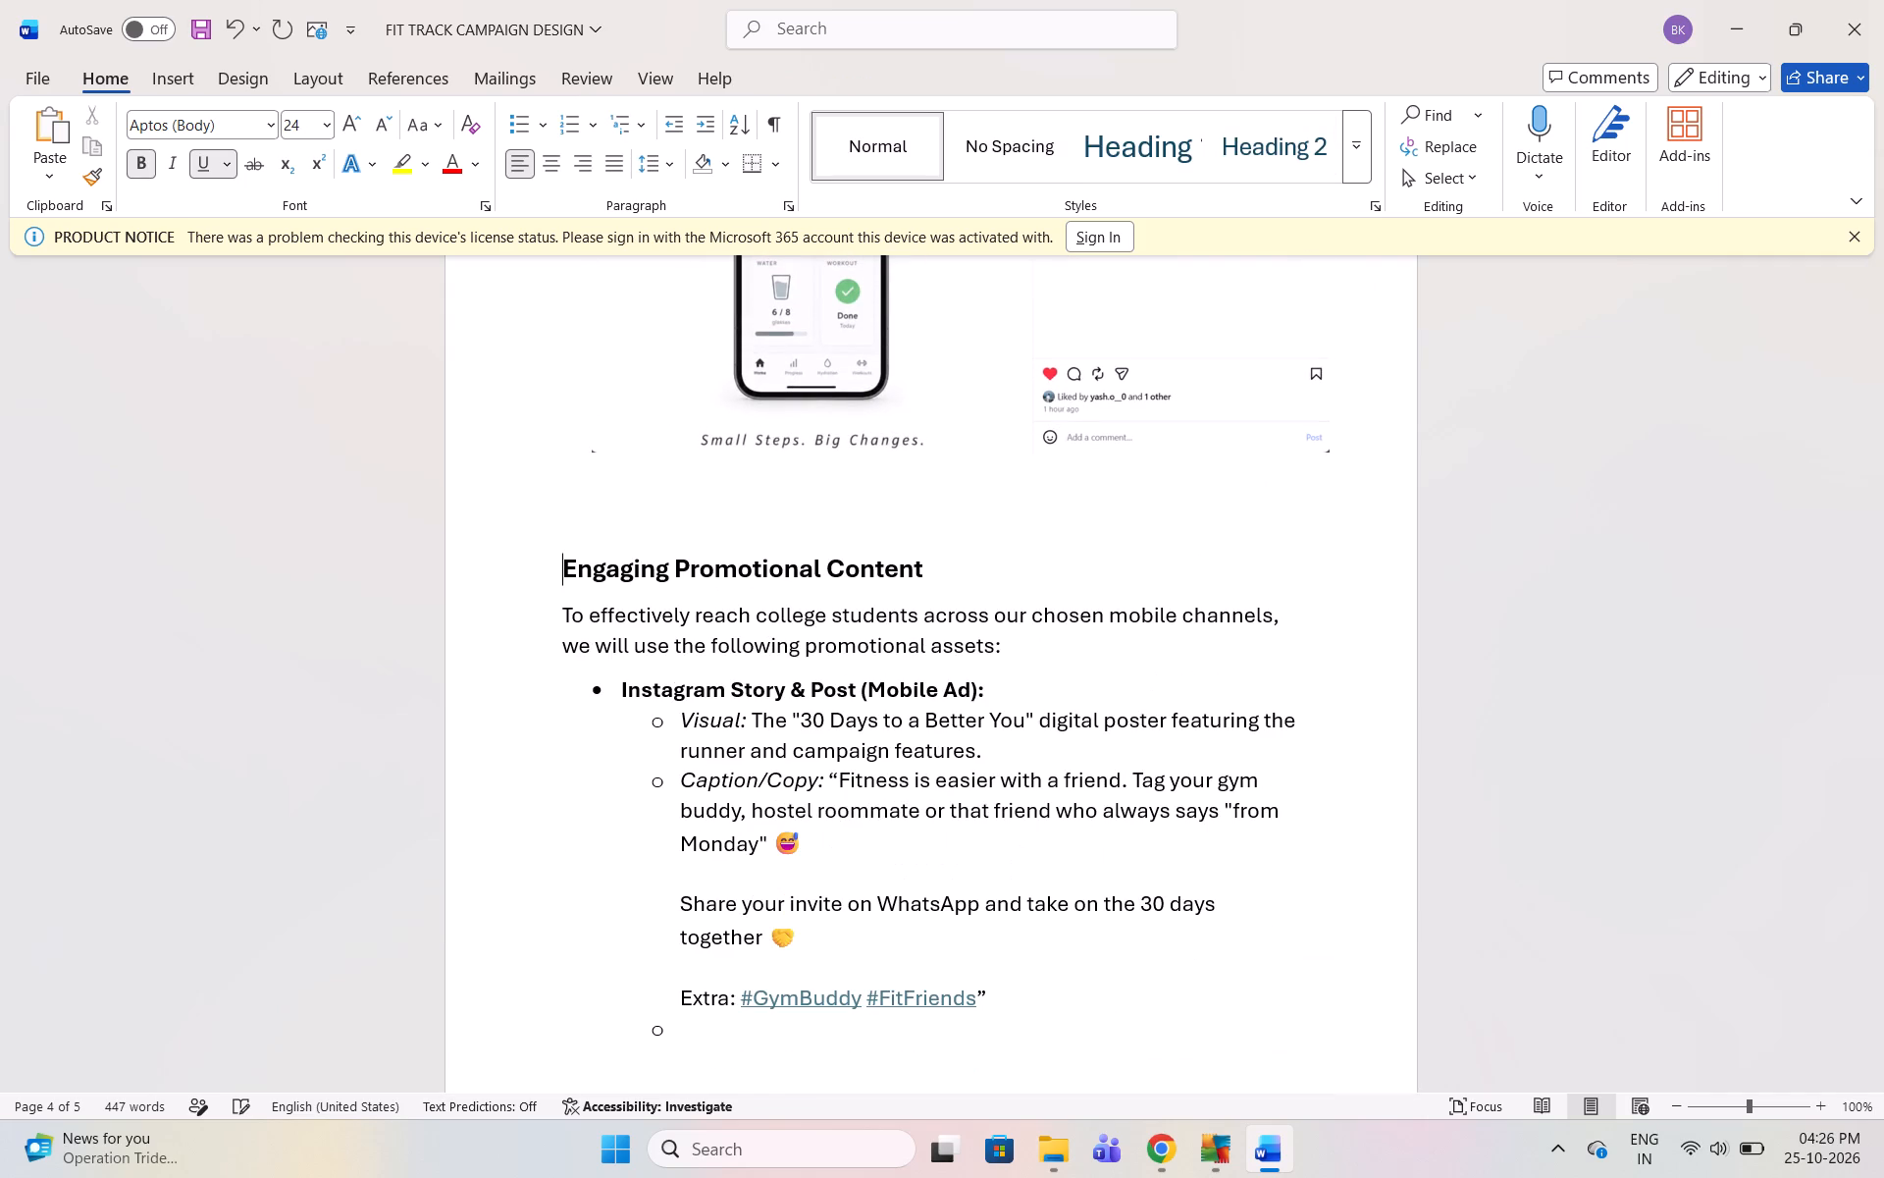
Remove the empty sub-bullet after the #GymBuddy #FitFriends caption and indent that blank line to the first bullet's text level.
scroll(567, 730, down, 13)
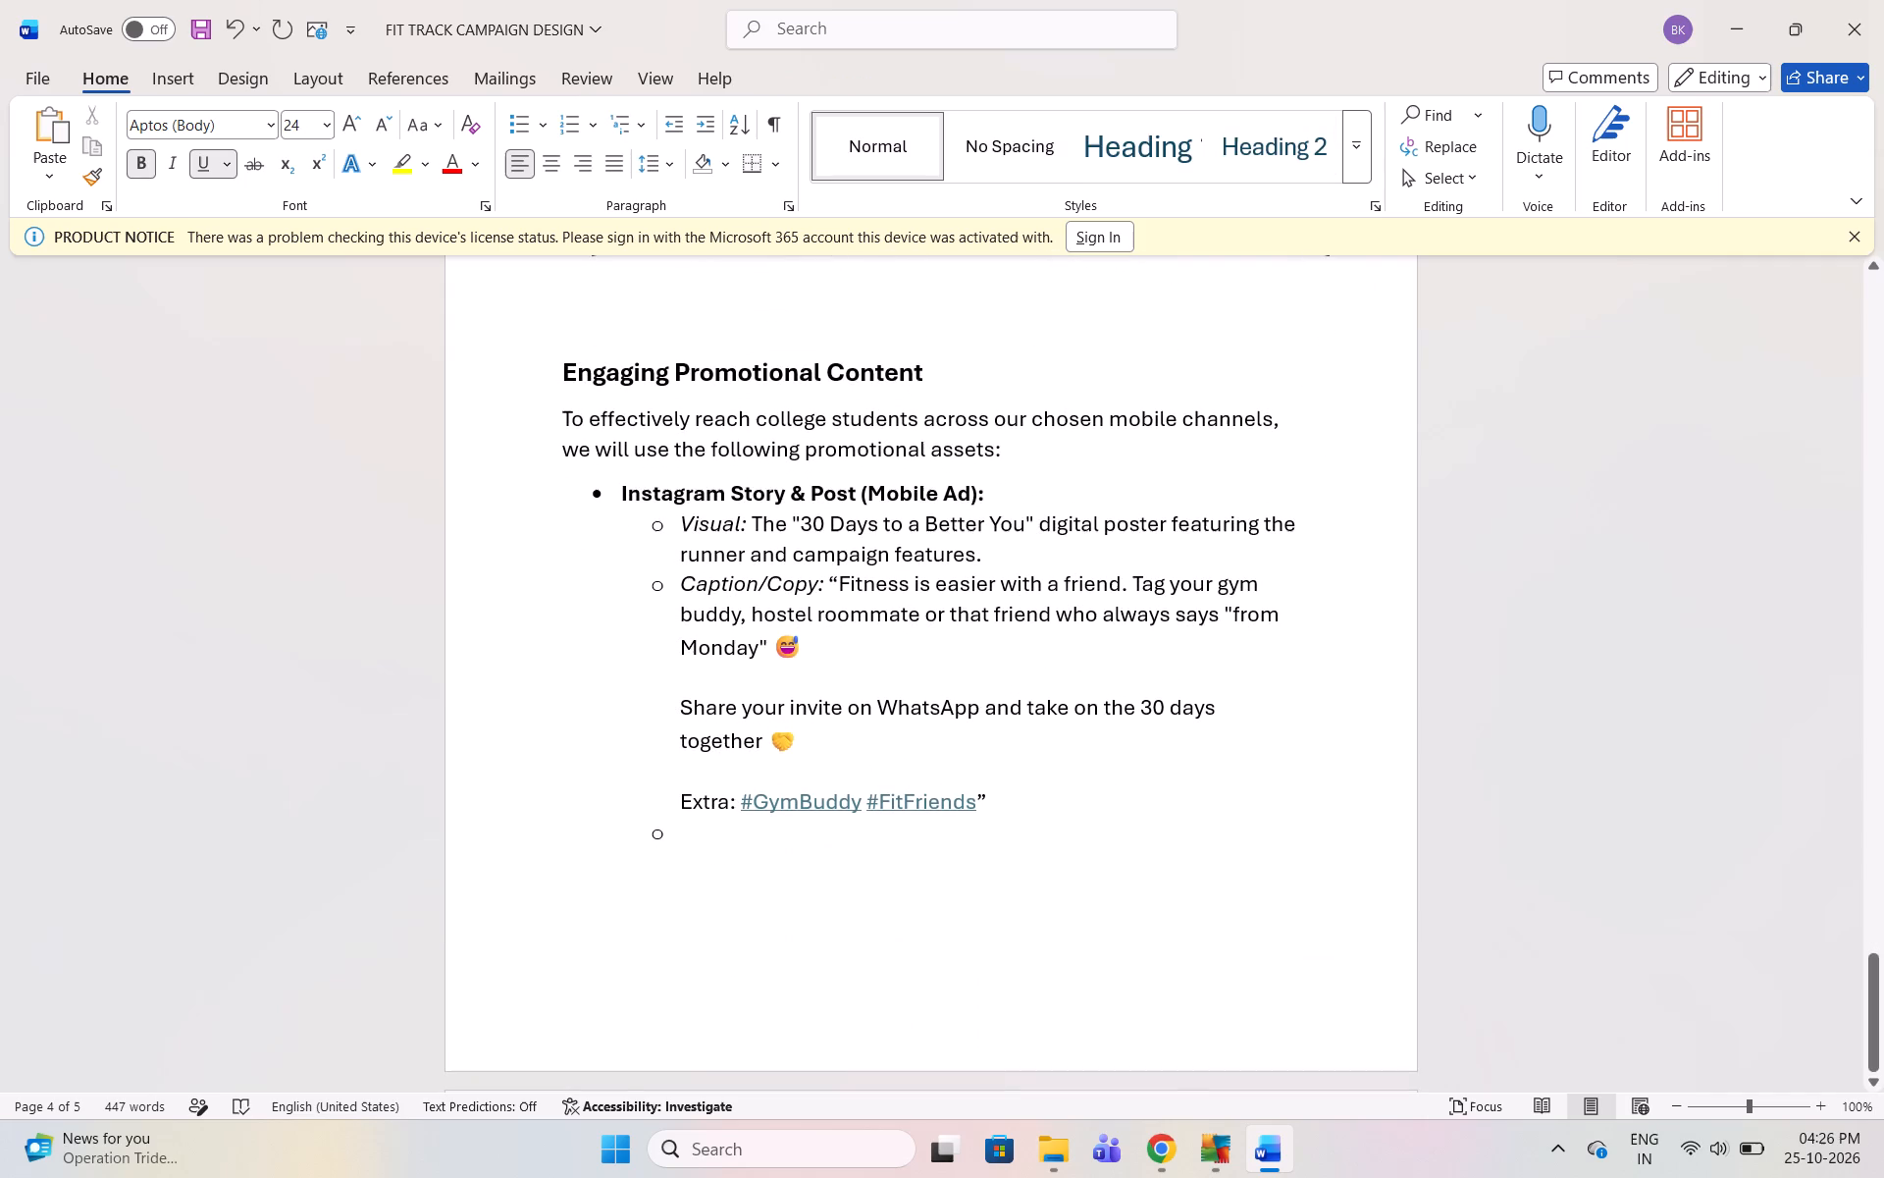
scroll(567, 725, down, 4)
scroll(816, 743, down, 3)
click(689, 846)
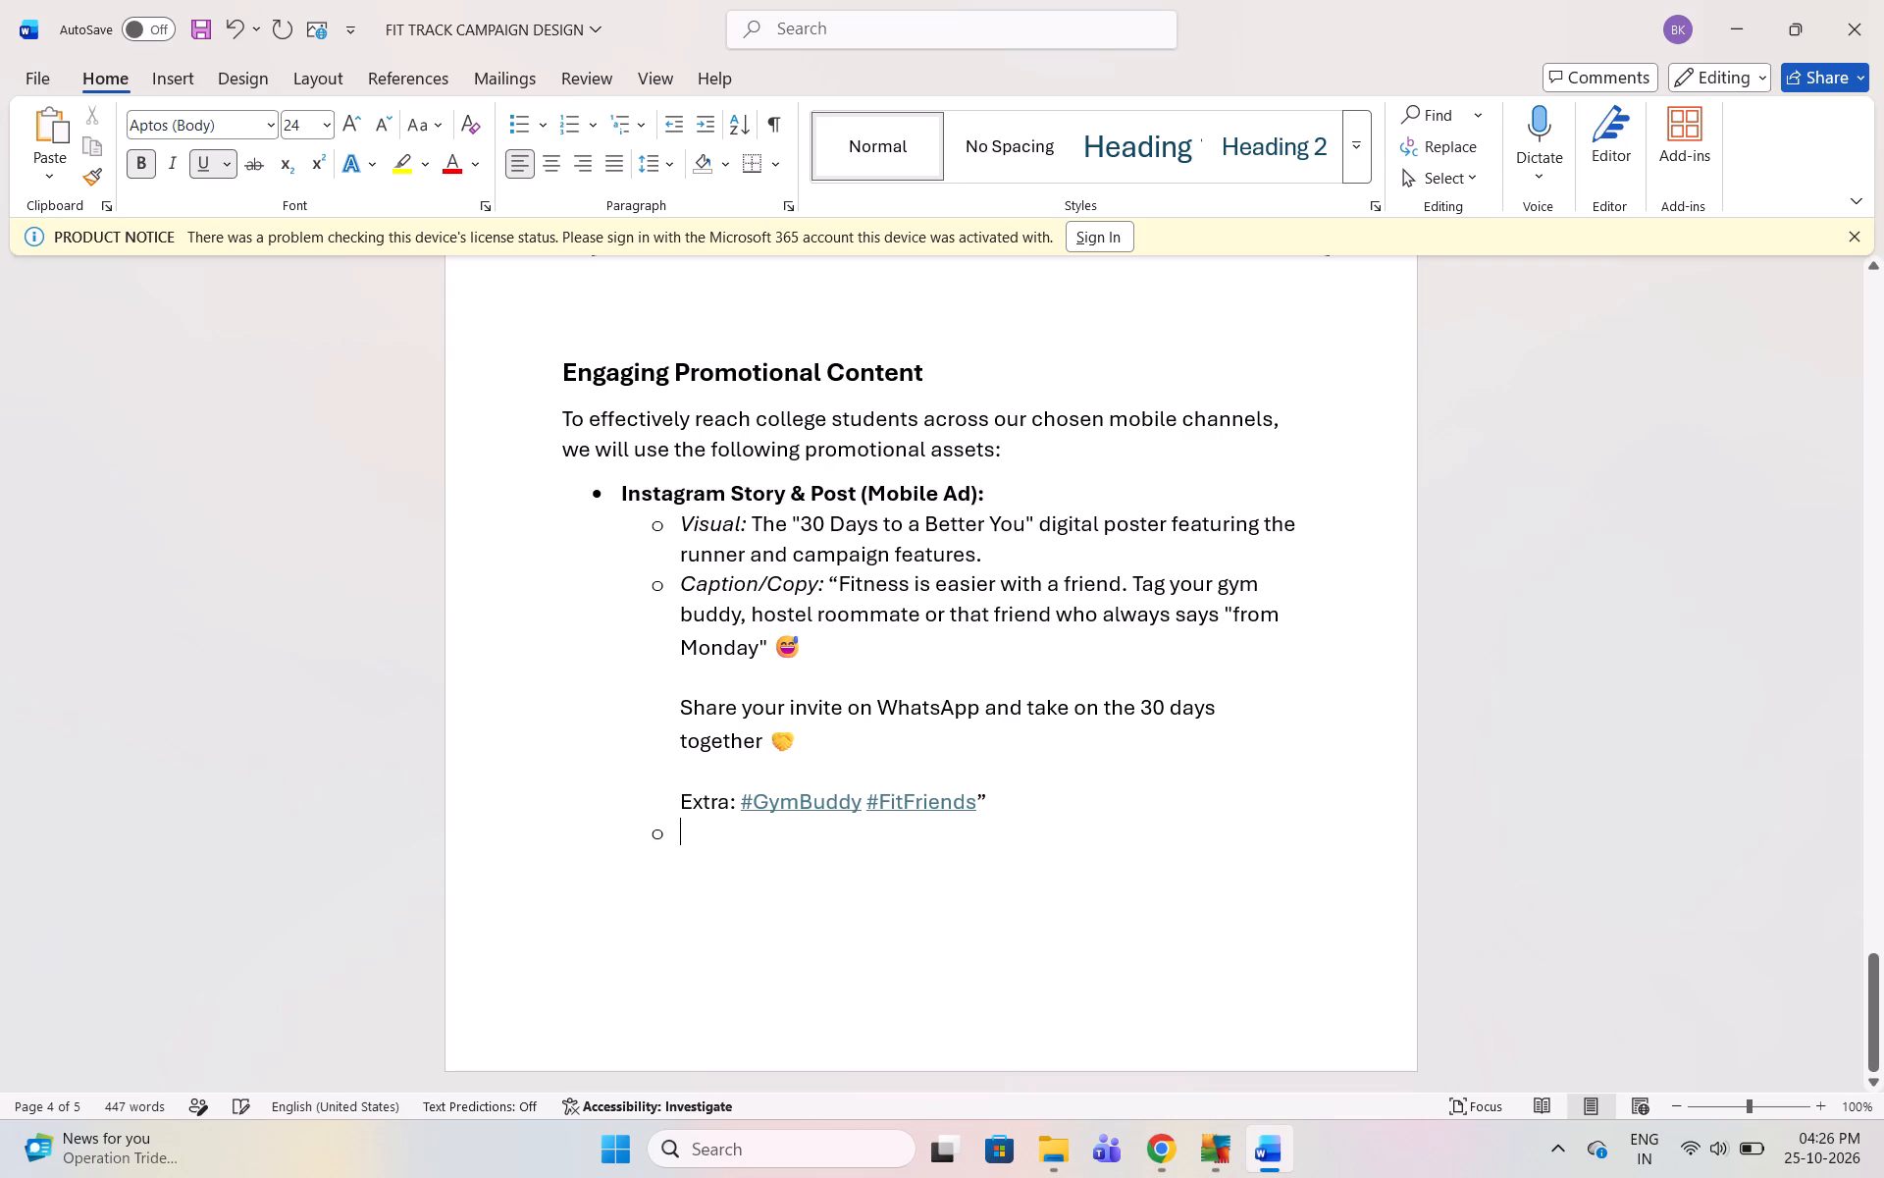
key(BackSpace)
key(BackSpace)
key(BackSpace)
key(Tab)
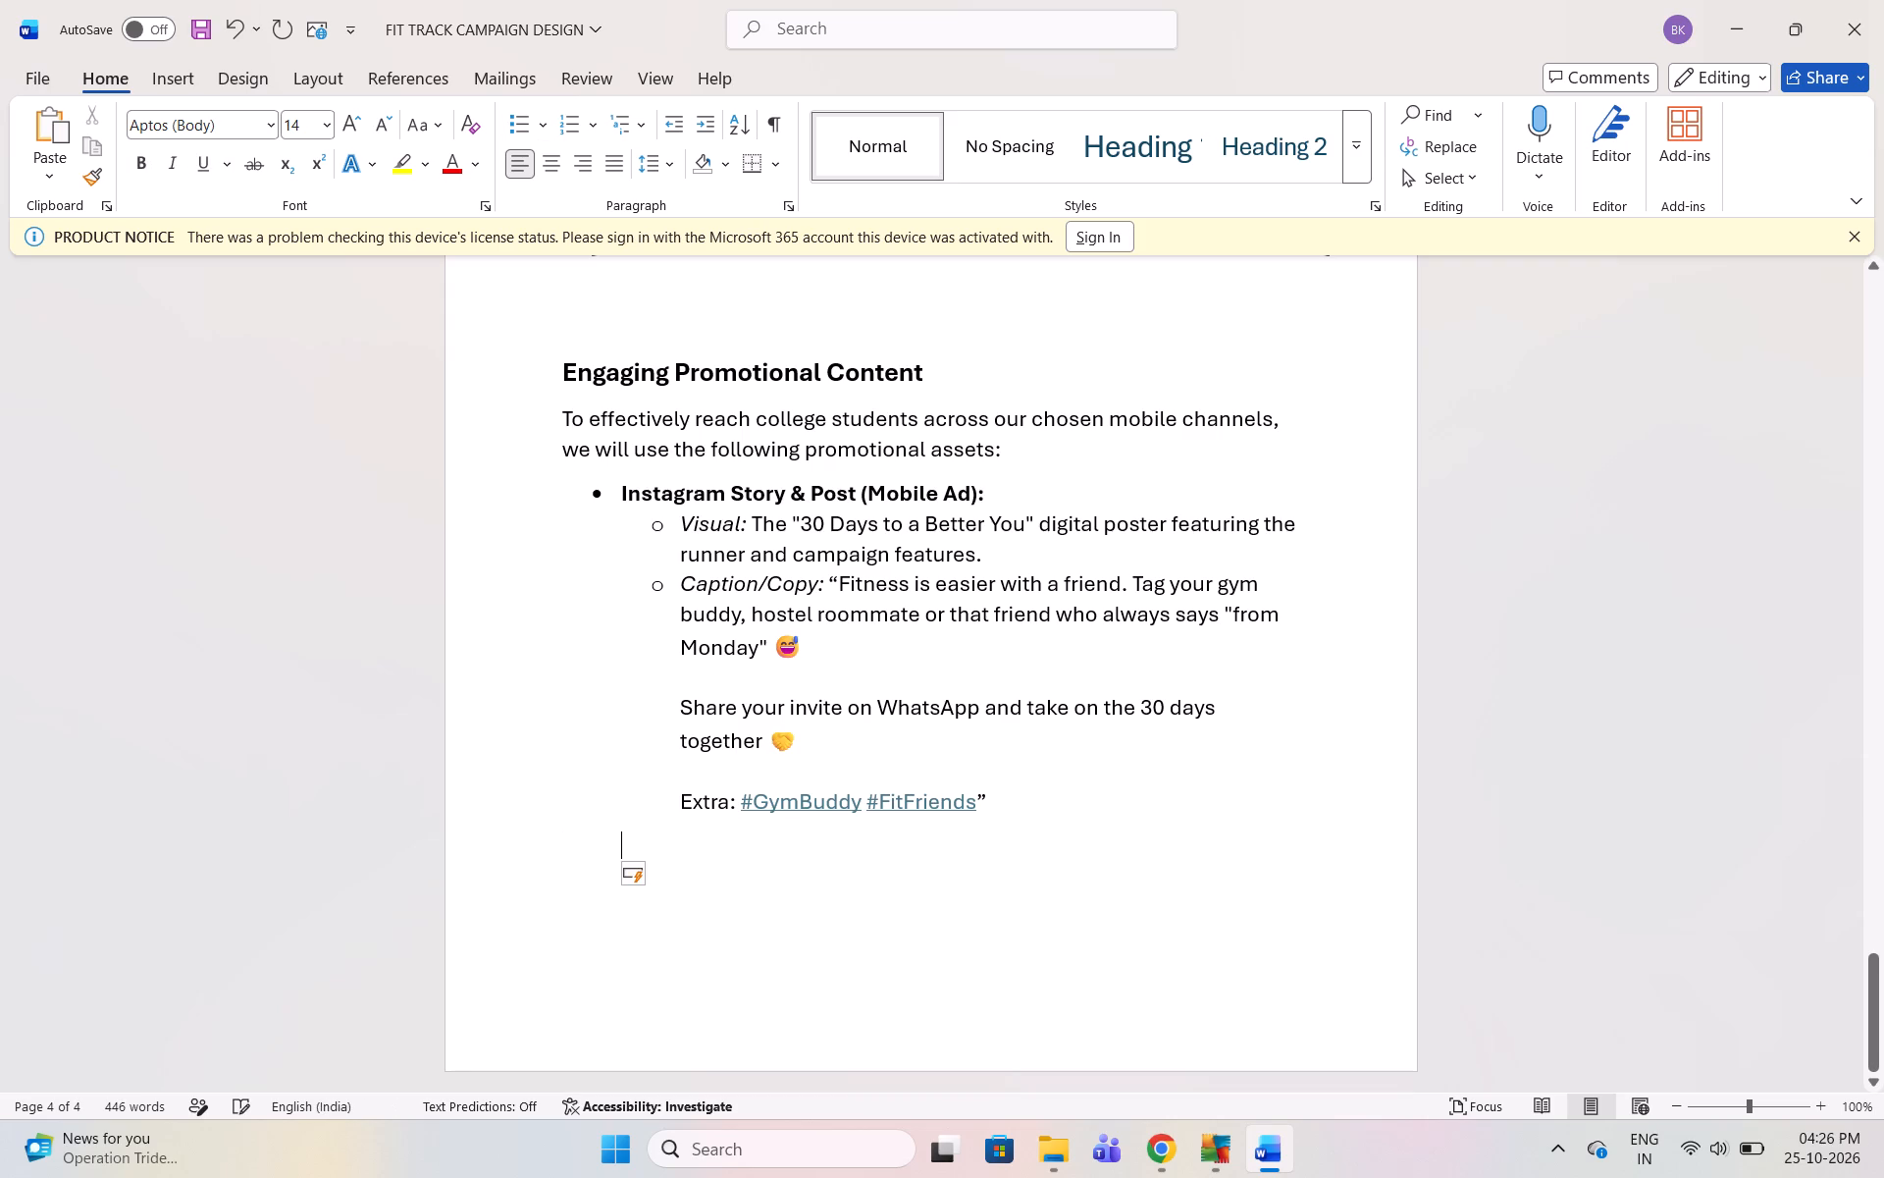
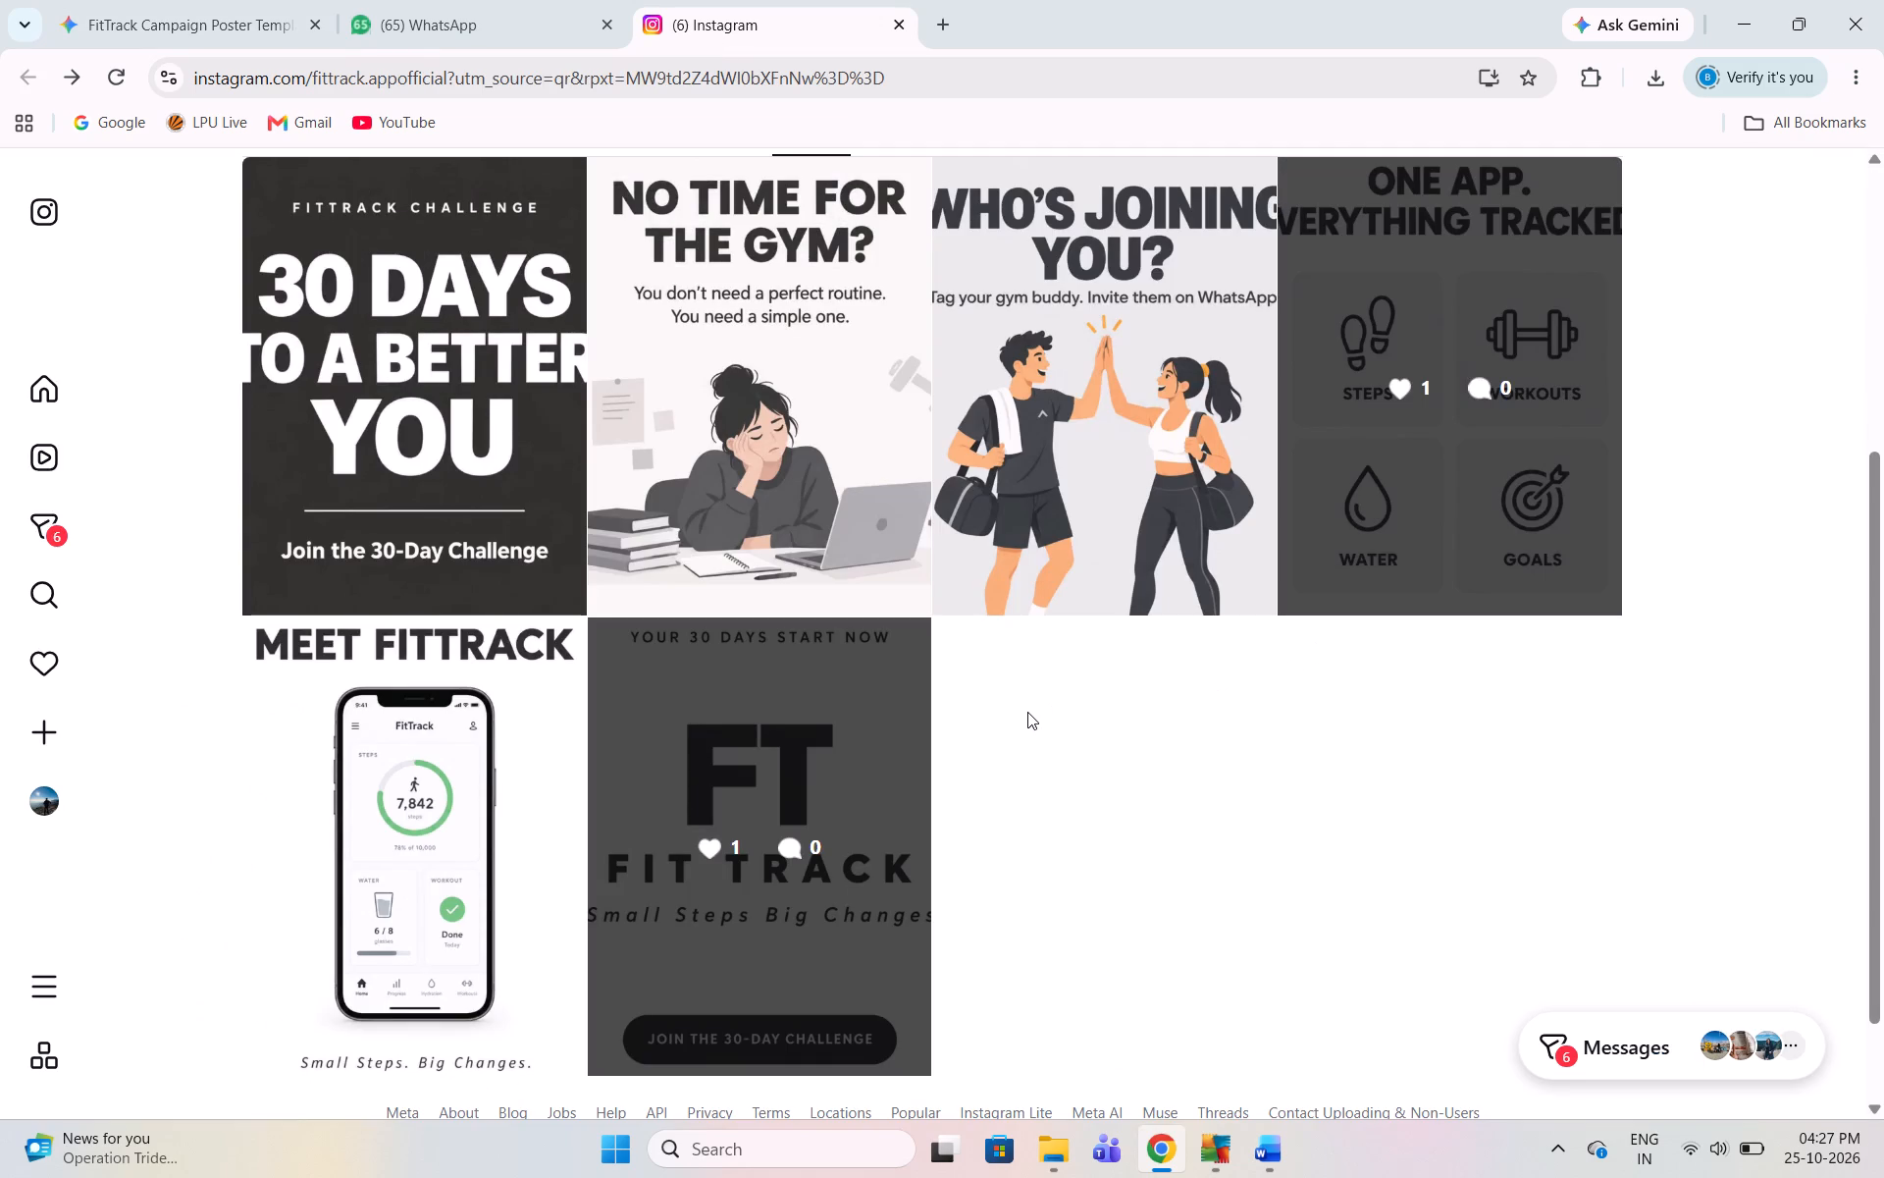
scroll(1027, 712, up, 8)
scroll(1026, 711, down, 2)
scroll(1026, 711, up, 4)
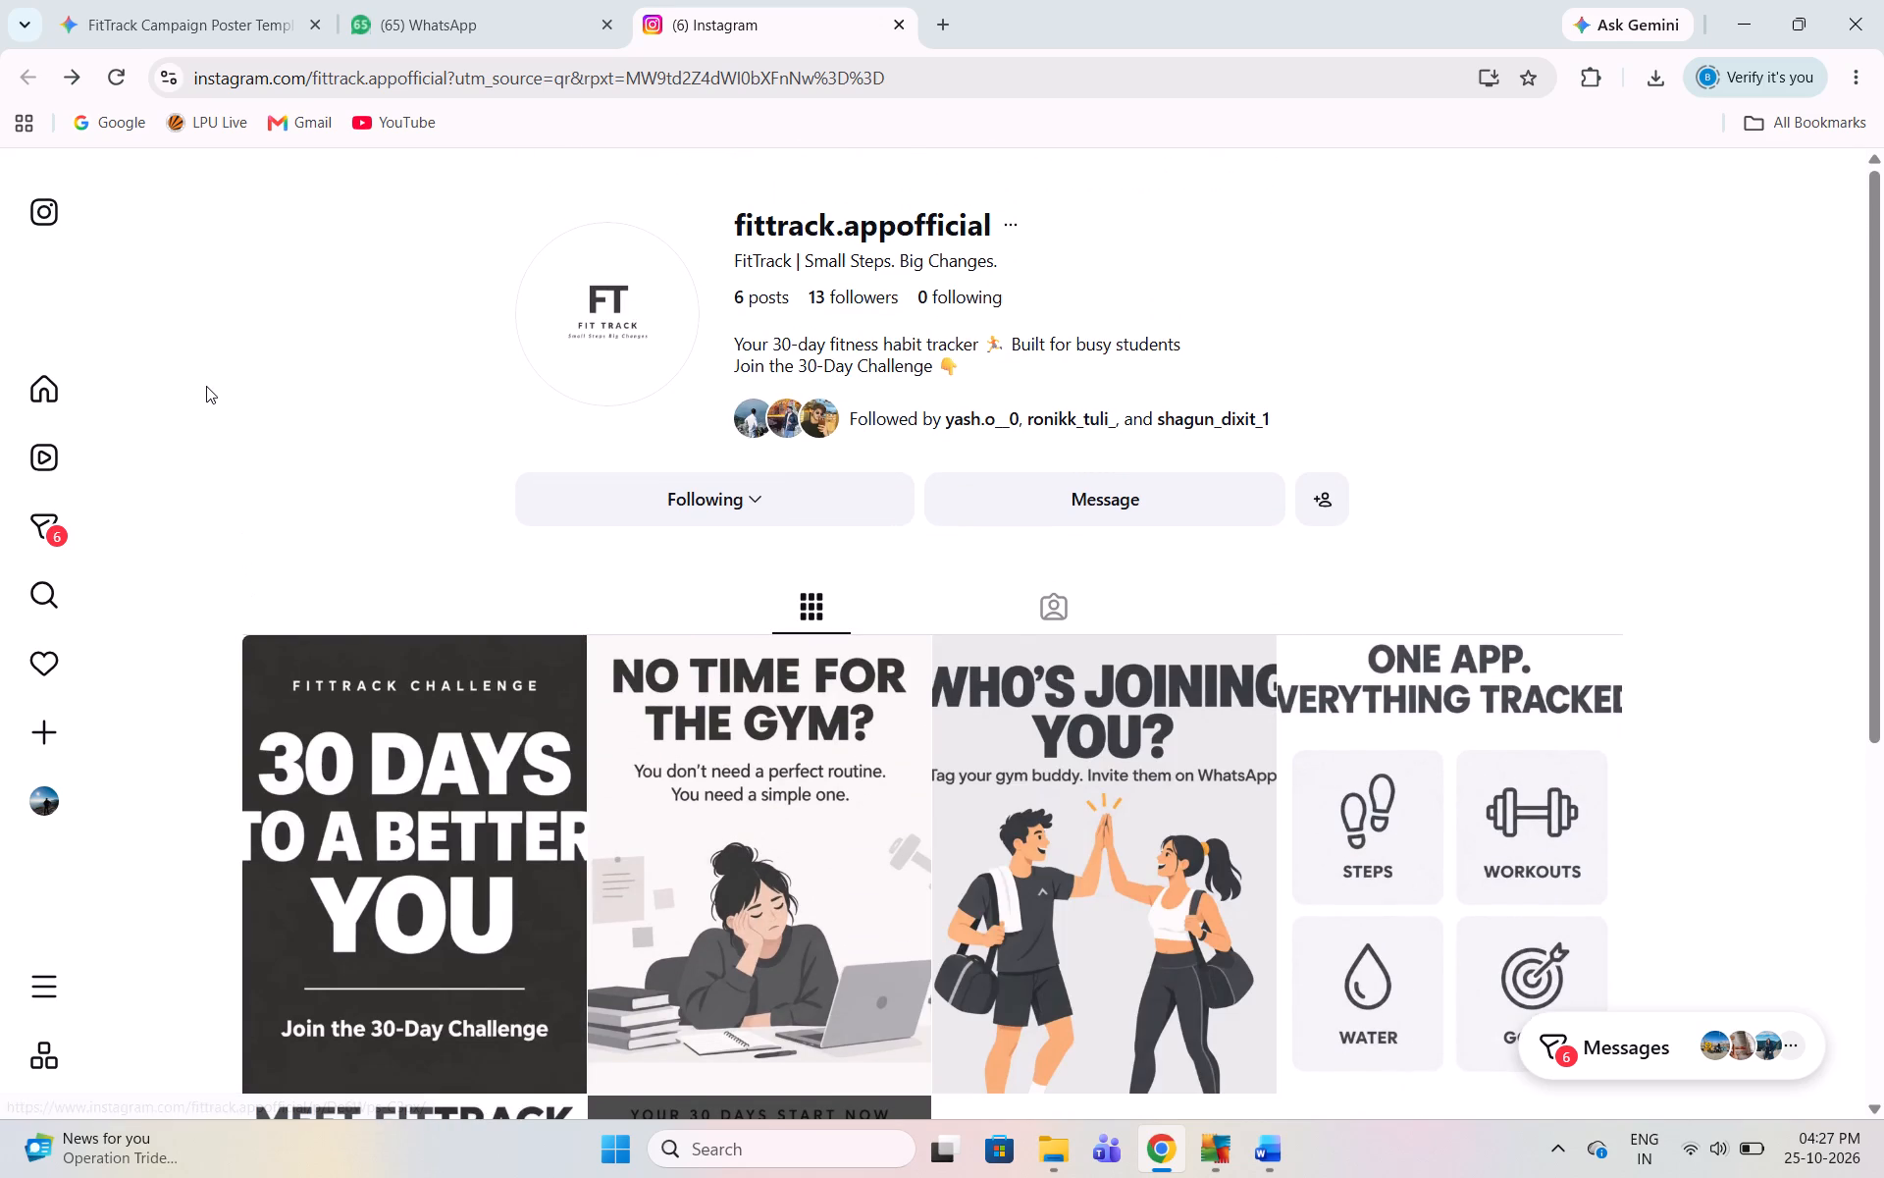
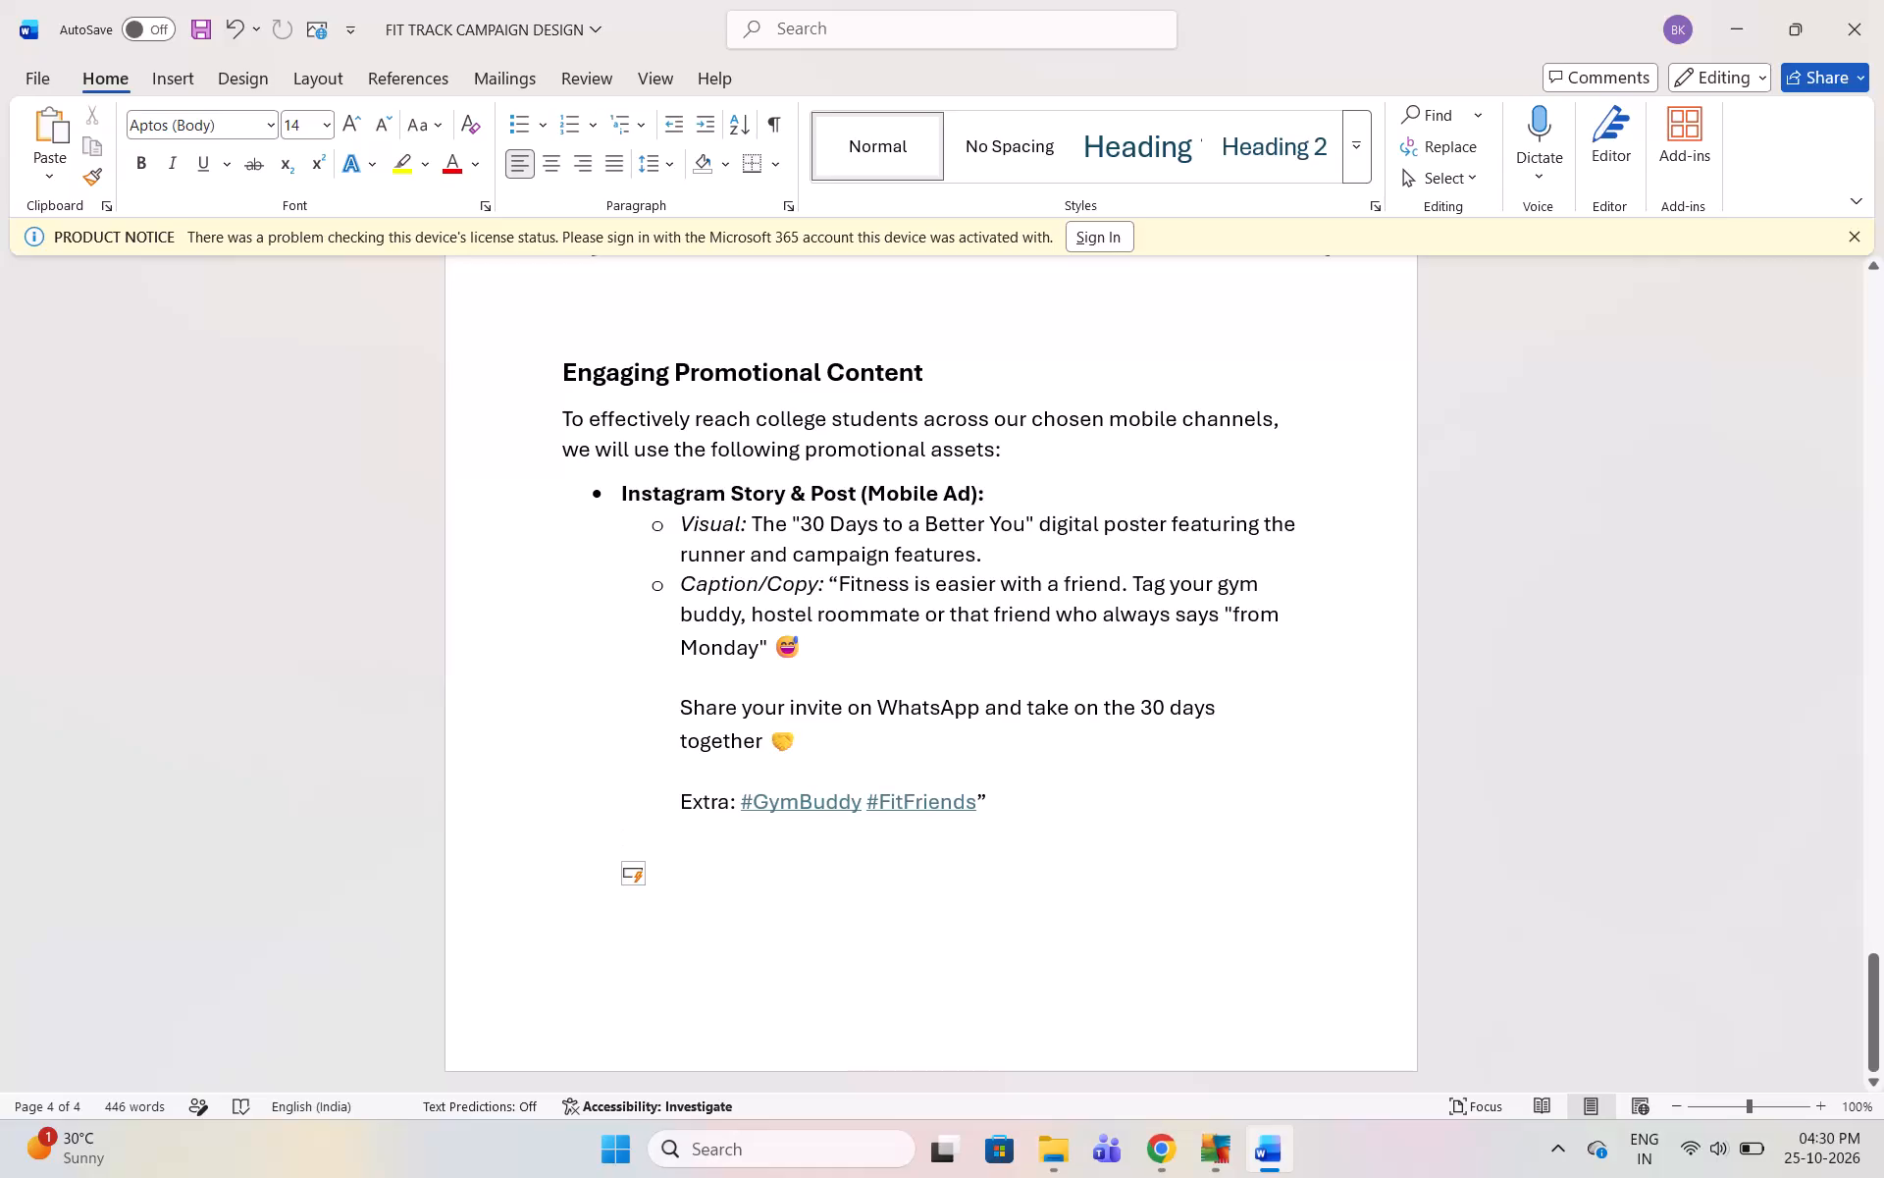
Clear the leftover blank entry directly below the #GymBuddy #FitFriends line of the Instagram caption.
key(BackSpace)
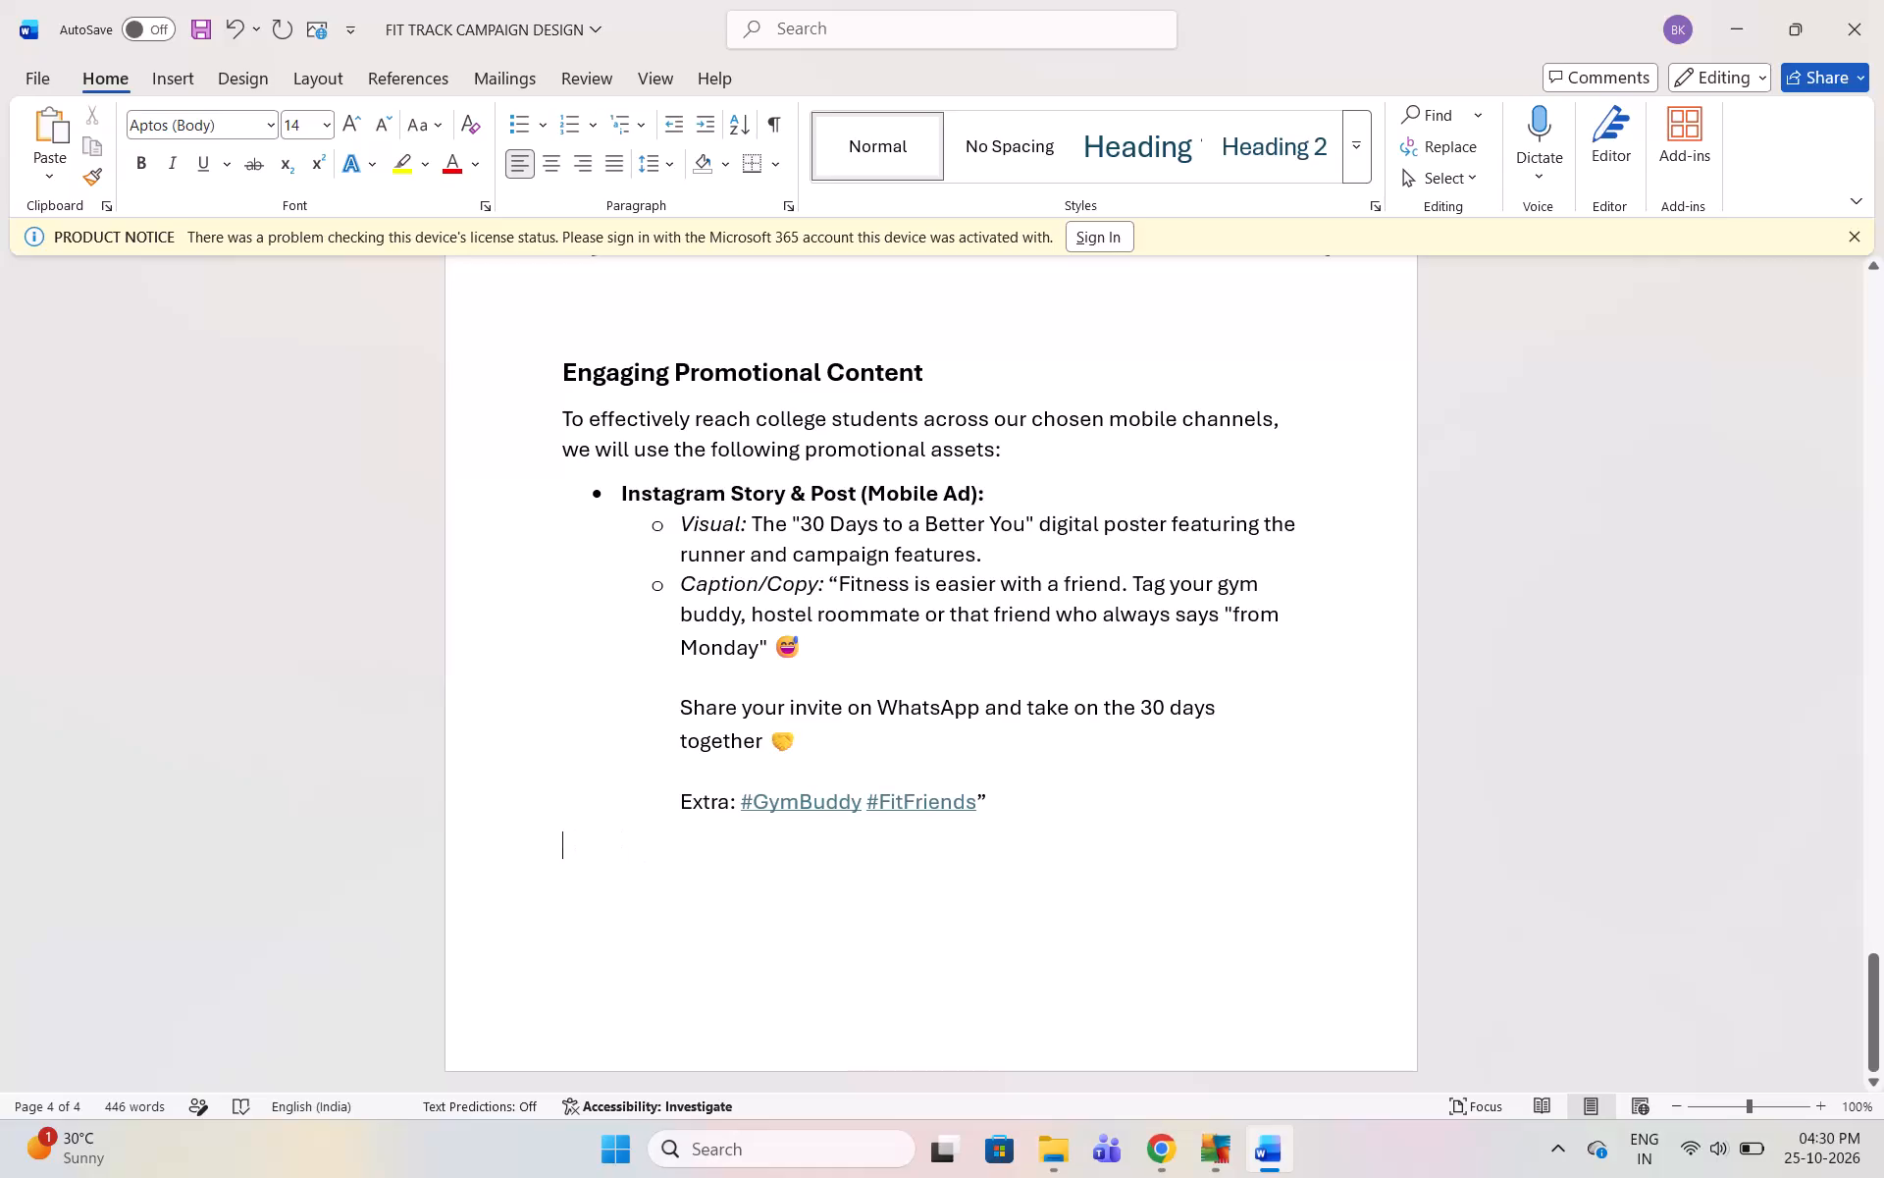
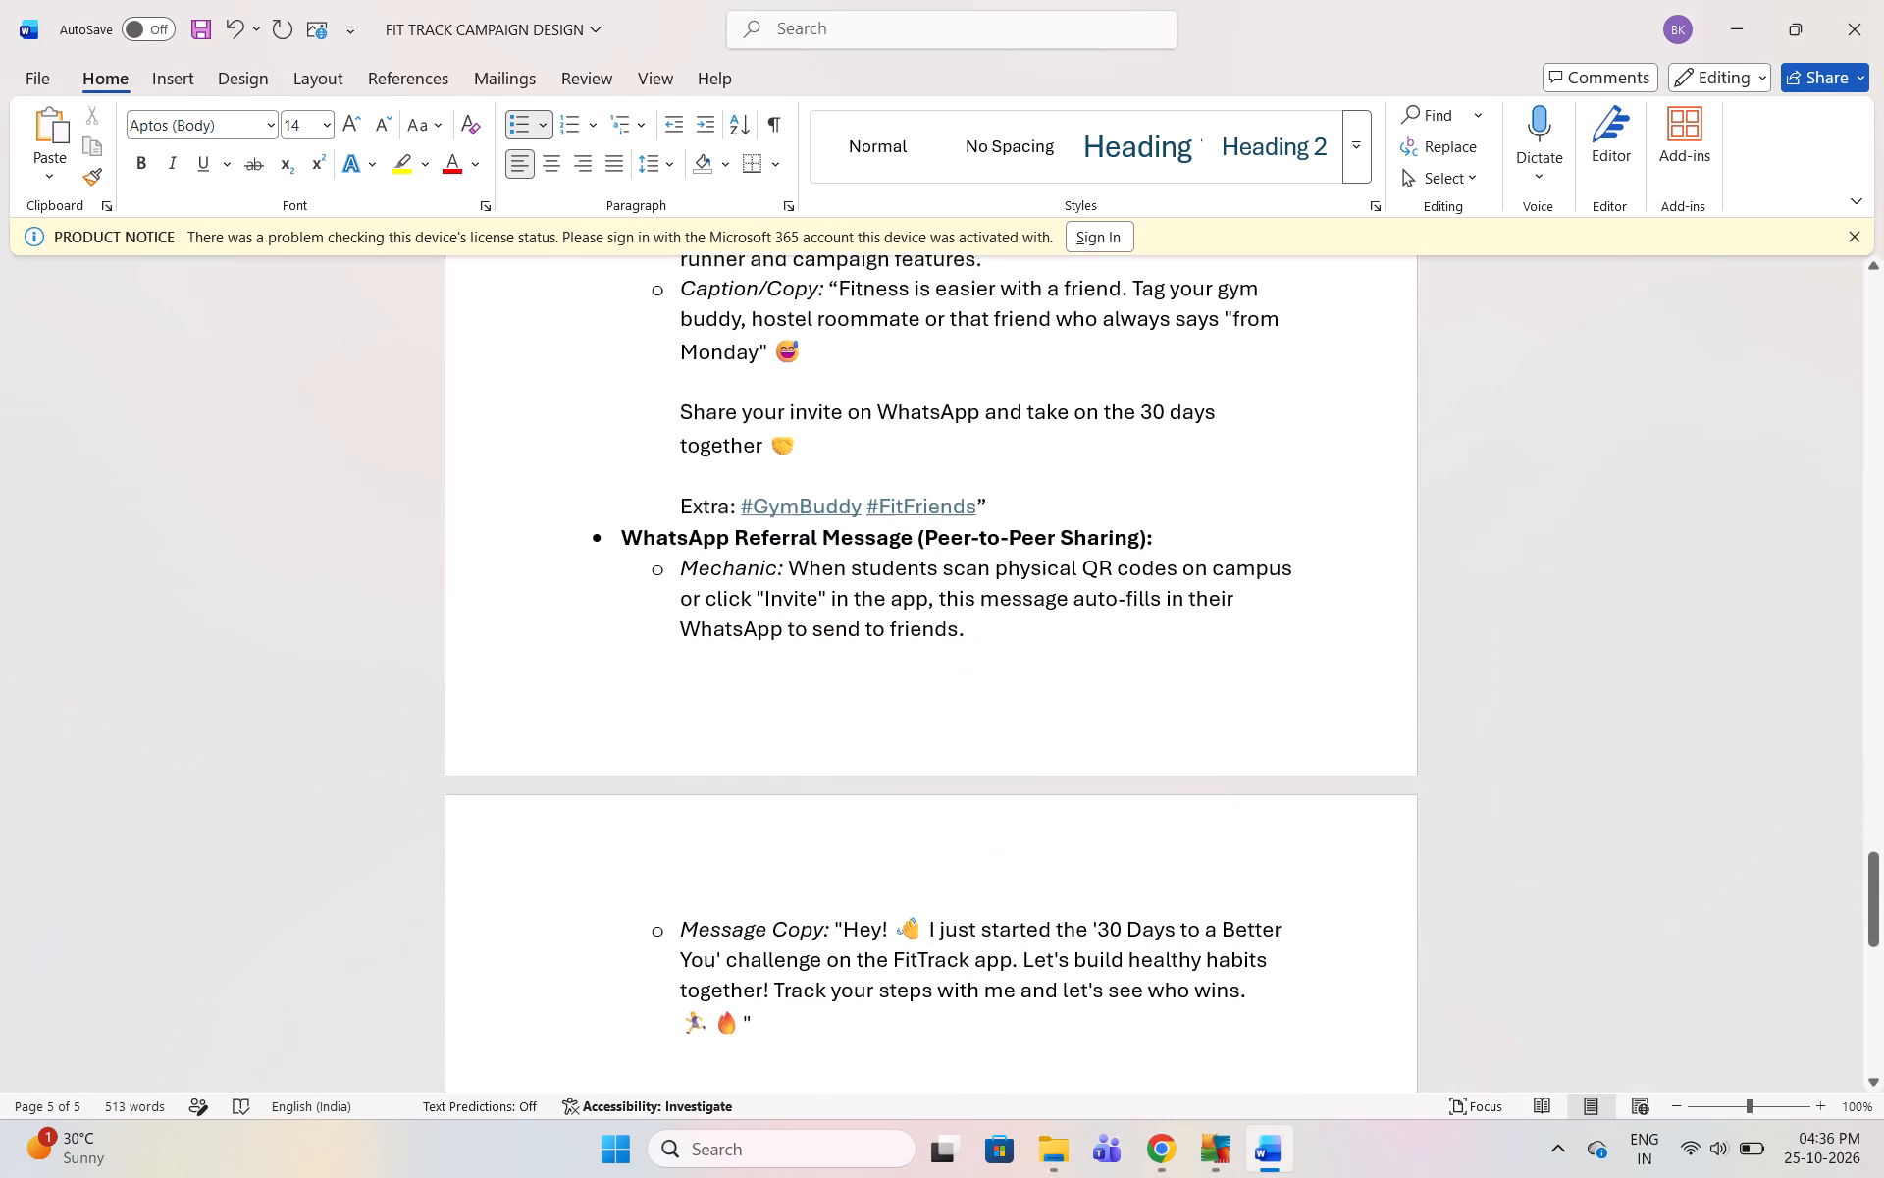
scroll(1061, 874, down, 1)
scroll(1061, 874, up, 11)
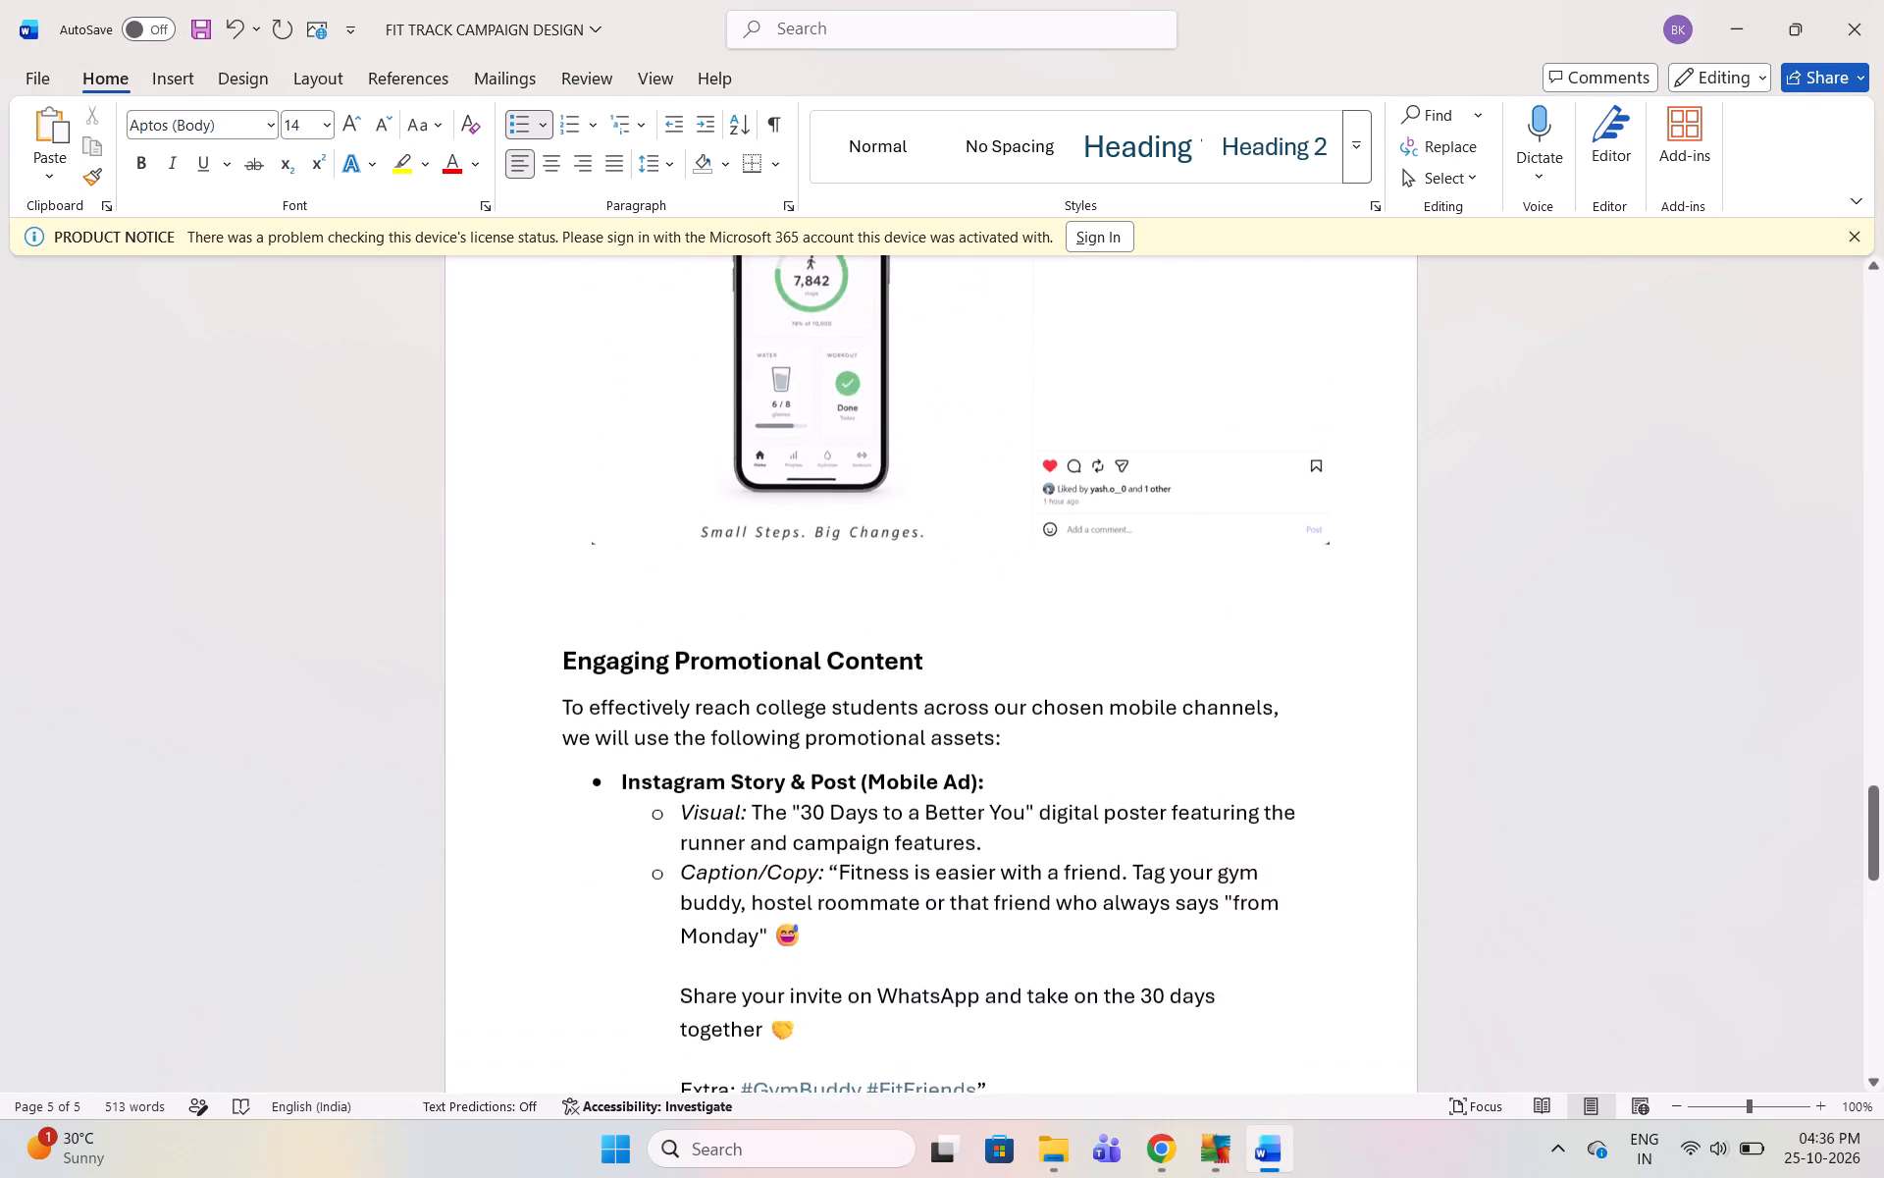
scroll(1061, 874, up, 8)
scroll(1061, 874, down, 5)
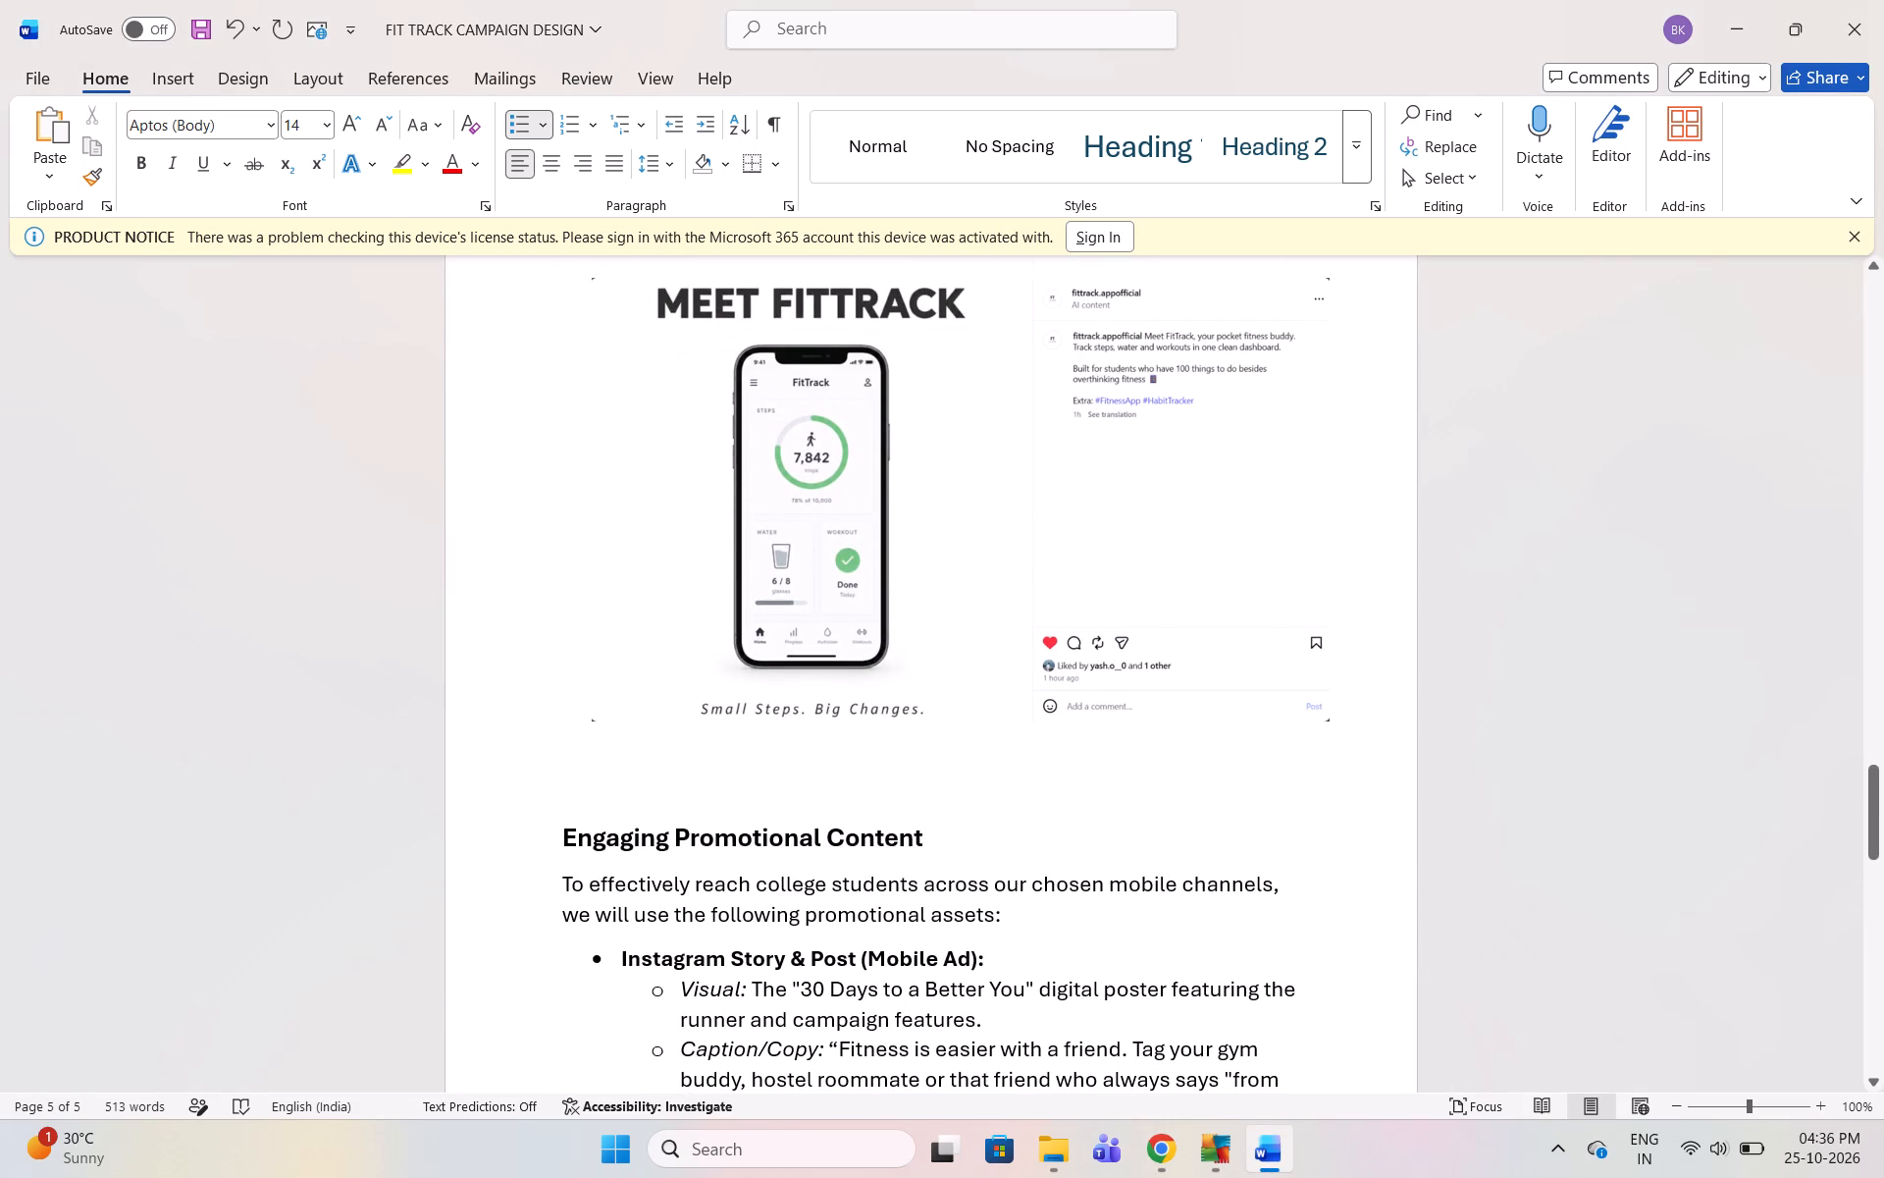
Insert seven blank lines before the Engaging Promotional Content heading to push the section onto the next page.
click(560, 835)
key(Return)
key(Return)
key(Return)
key(Return)
key(Return)
key(Return)
key(Return)
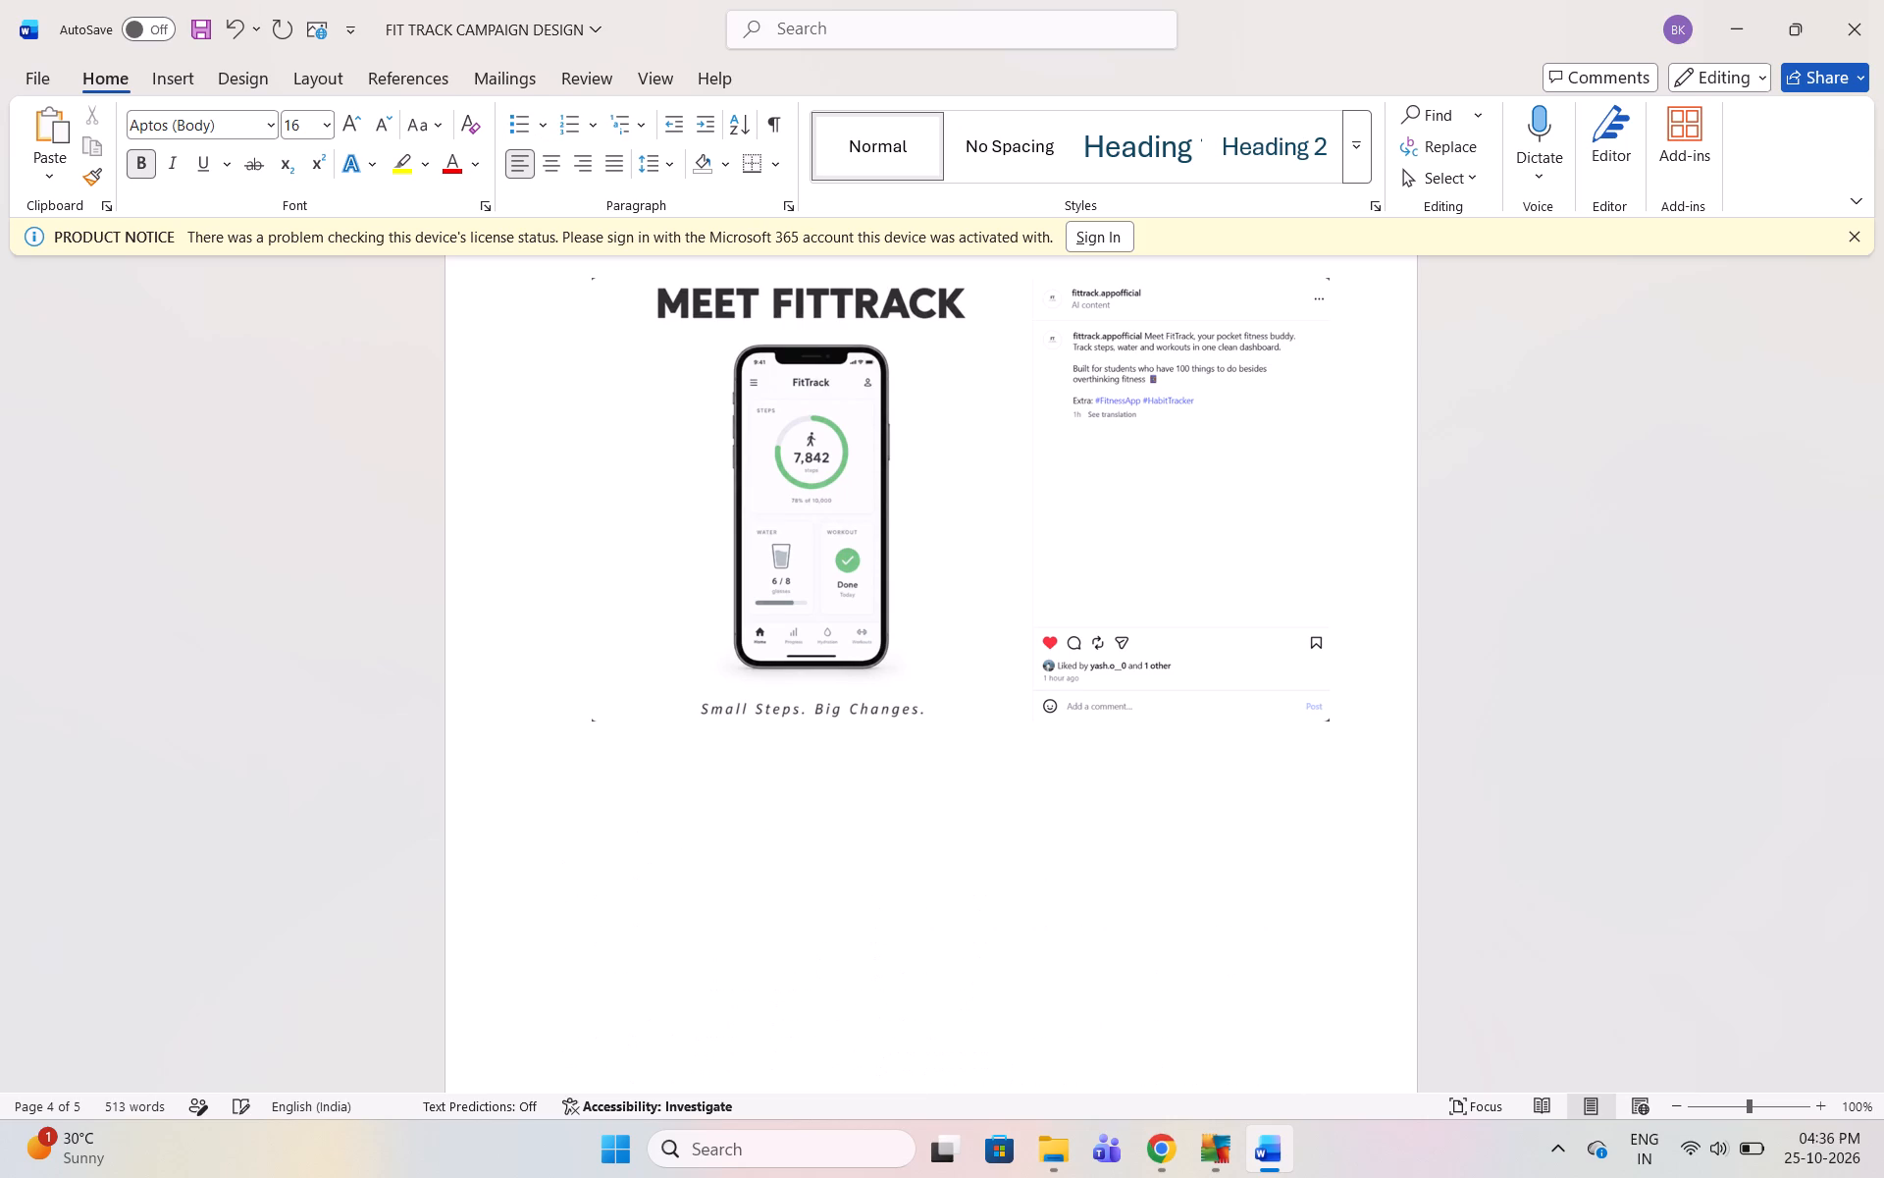
scroll(557, 802, down, 7)
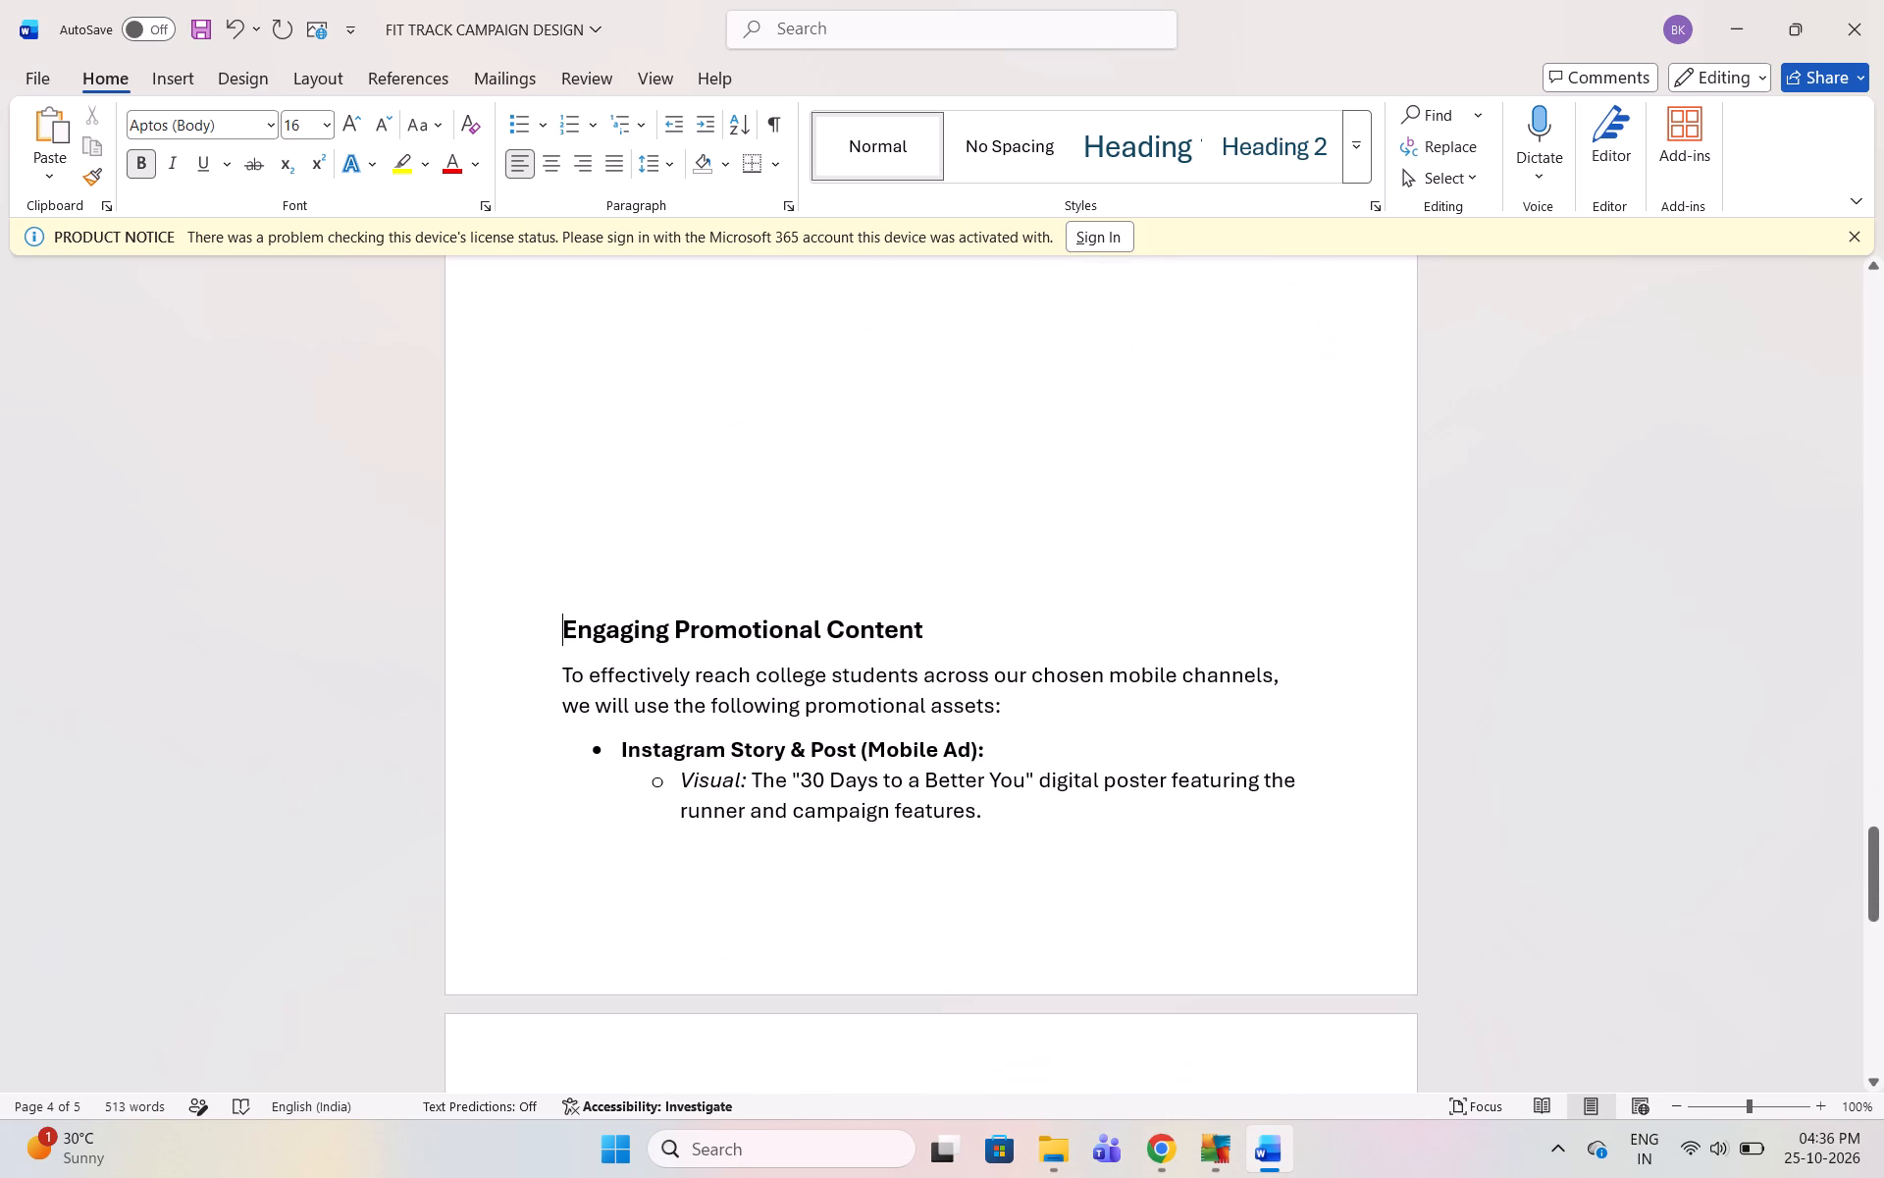
Insert five more blank lines before the Engaging Promotional Content heading to push it onto the next page.
key(Return)
key(Return)
key(Return)
key(Return)
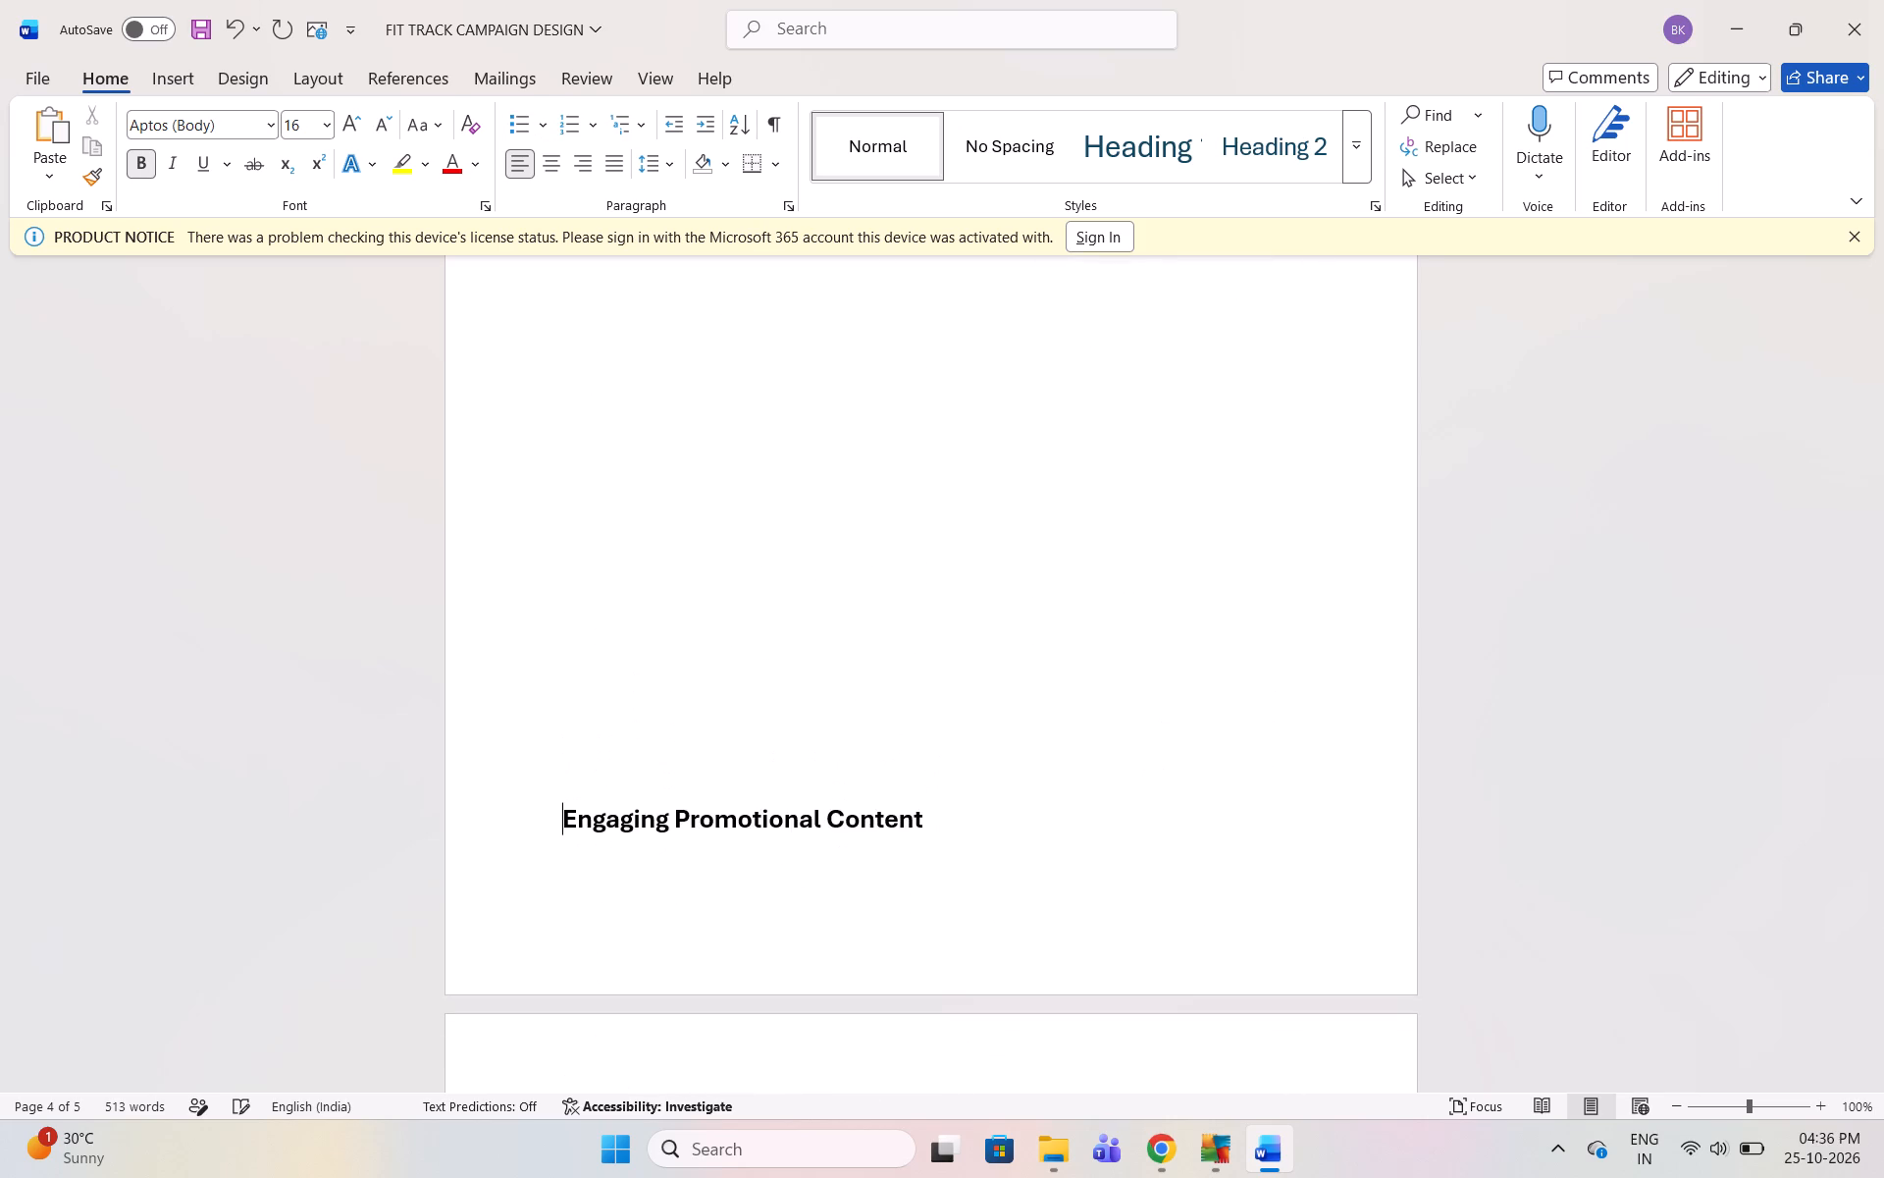
key(Return)
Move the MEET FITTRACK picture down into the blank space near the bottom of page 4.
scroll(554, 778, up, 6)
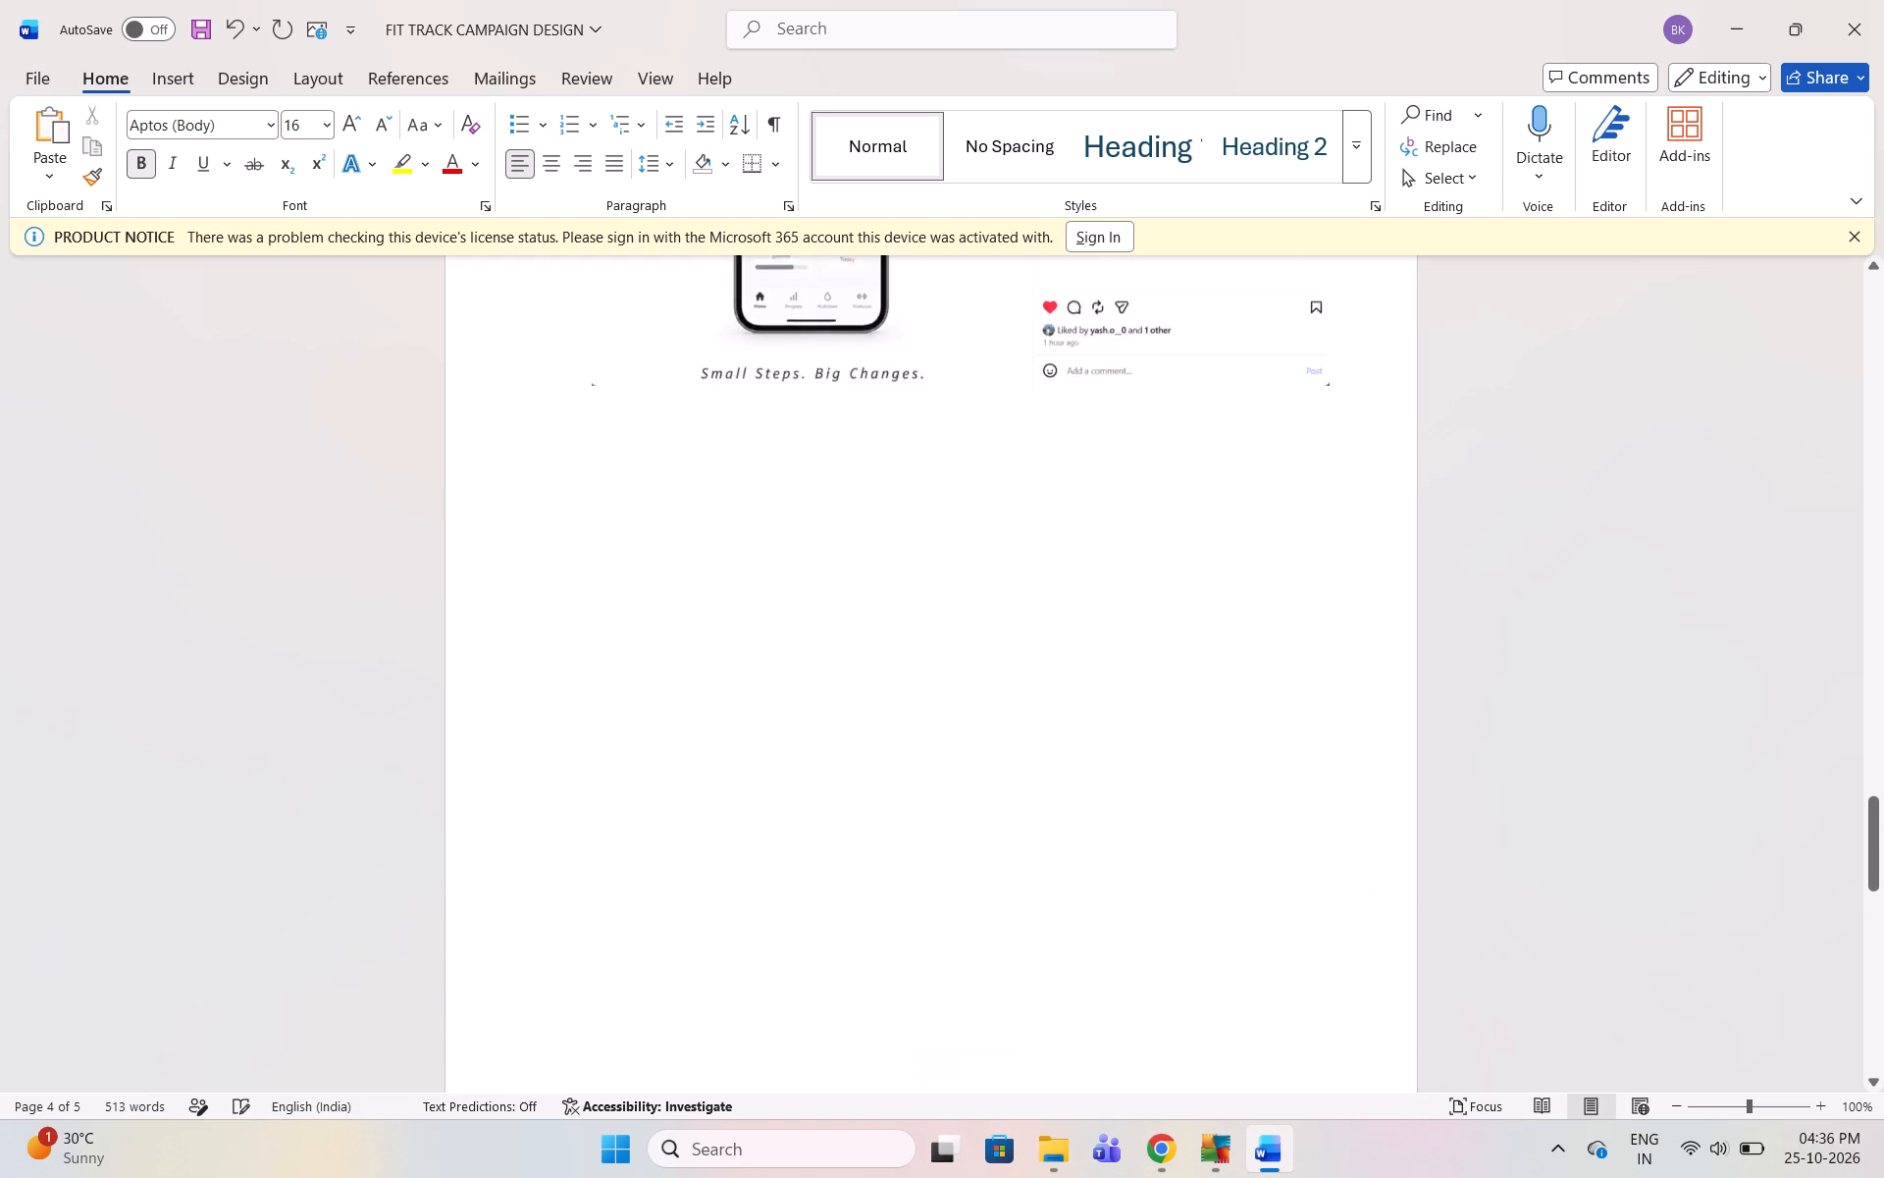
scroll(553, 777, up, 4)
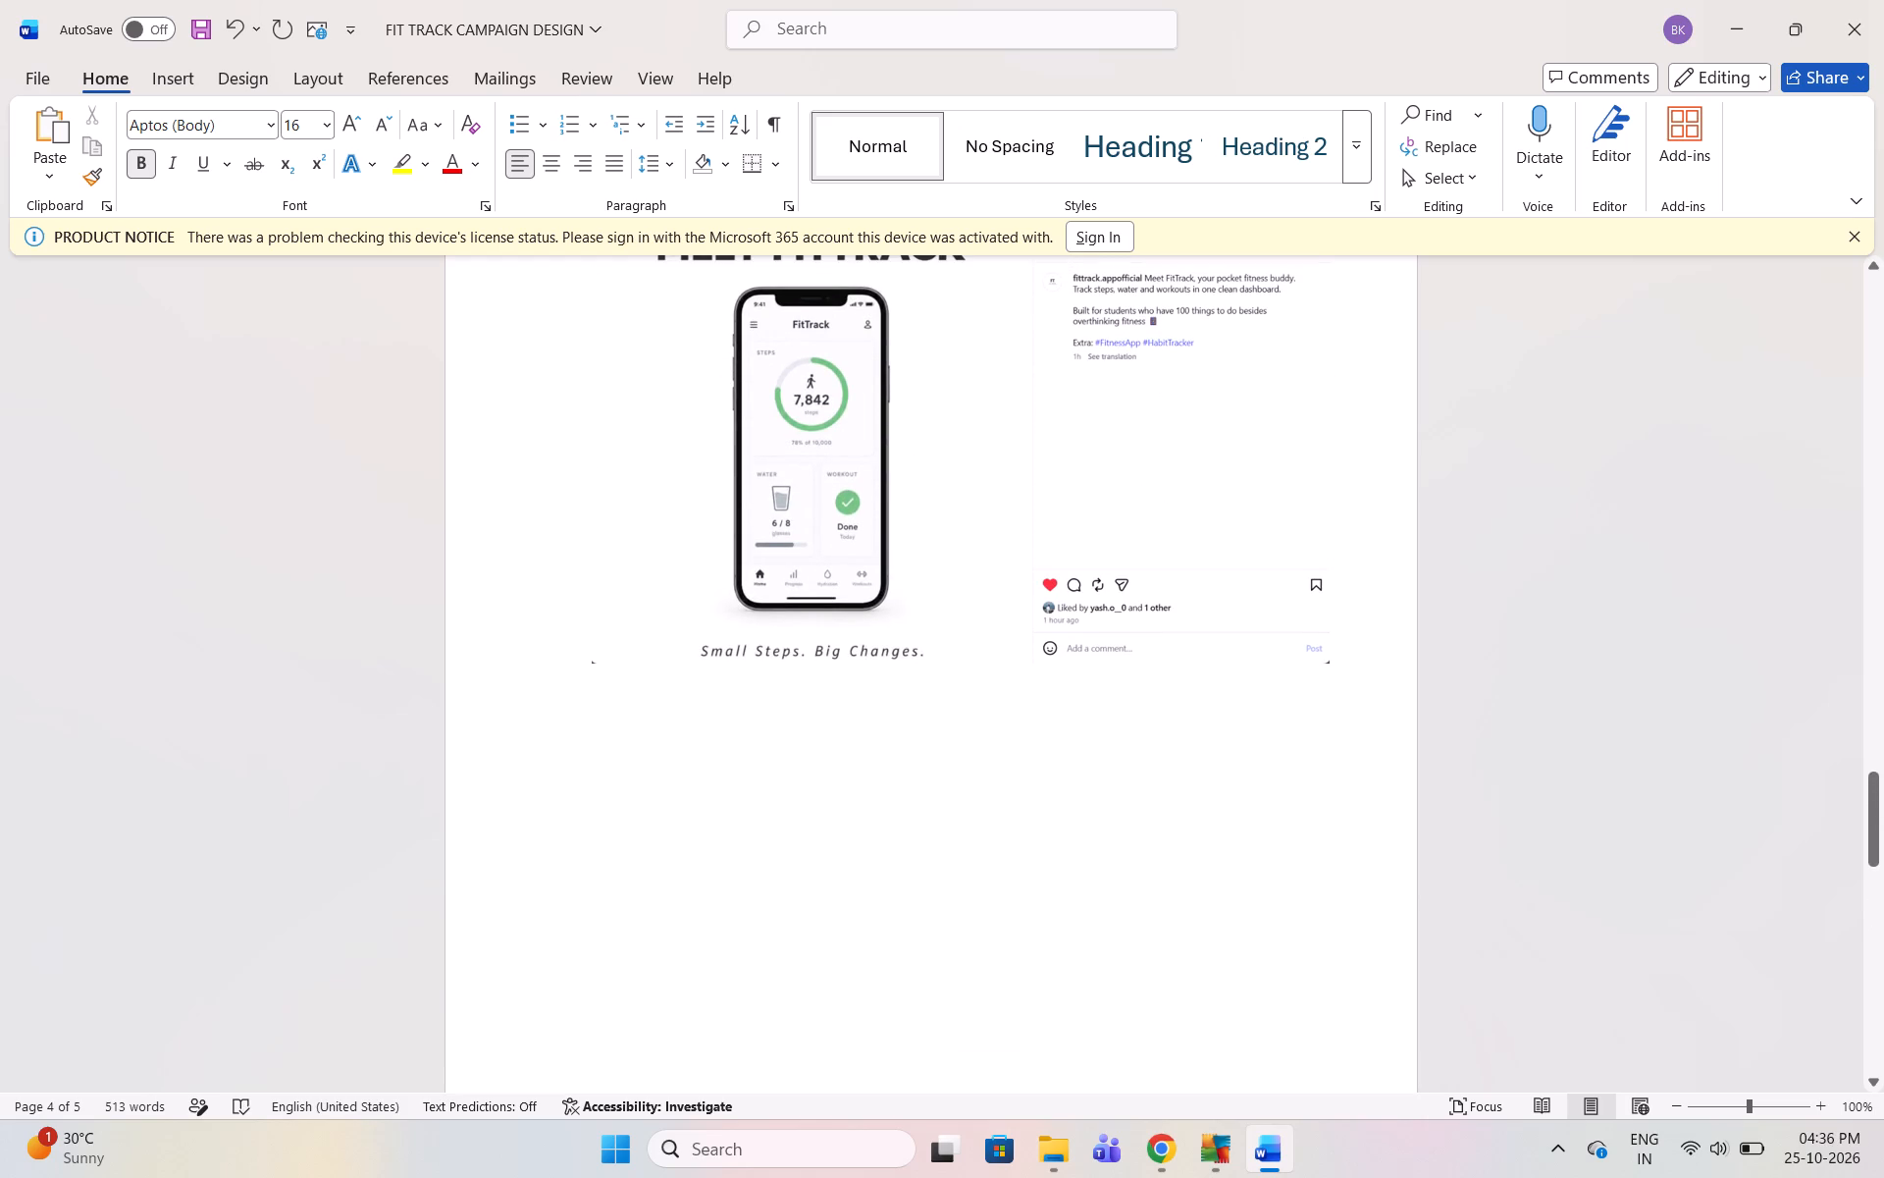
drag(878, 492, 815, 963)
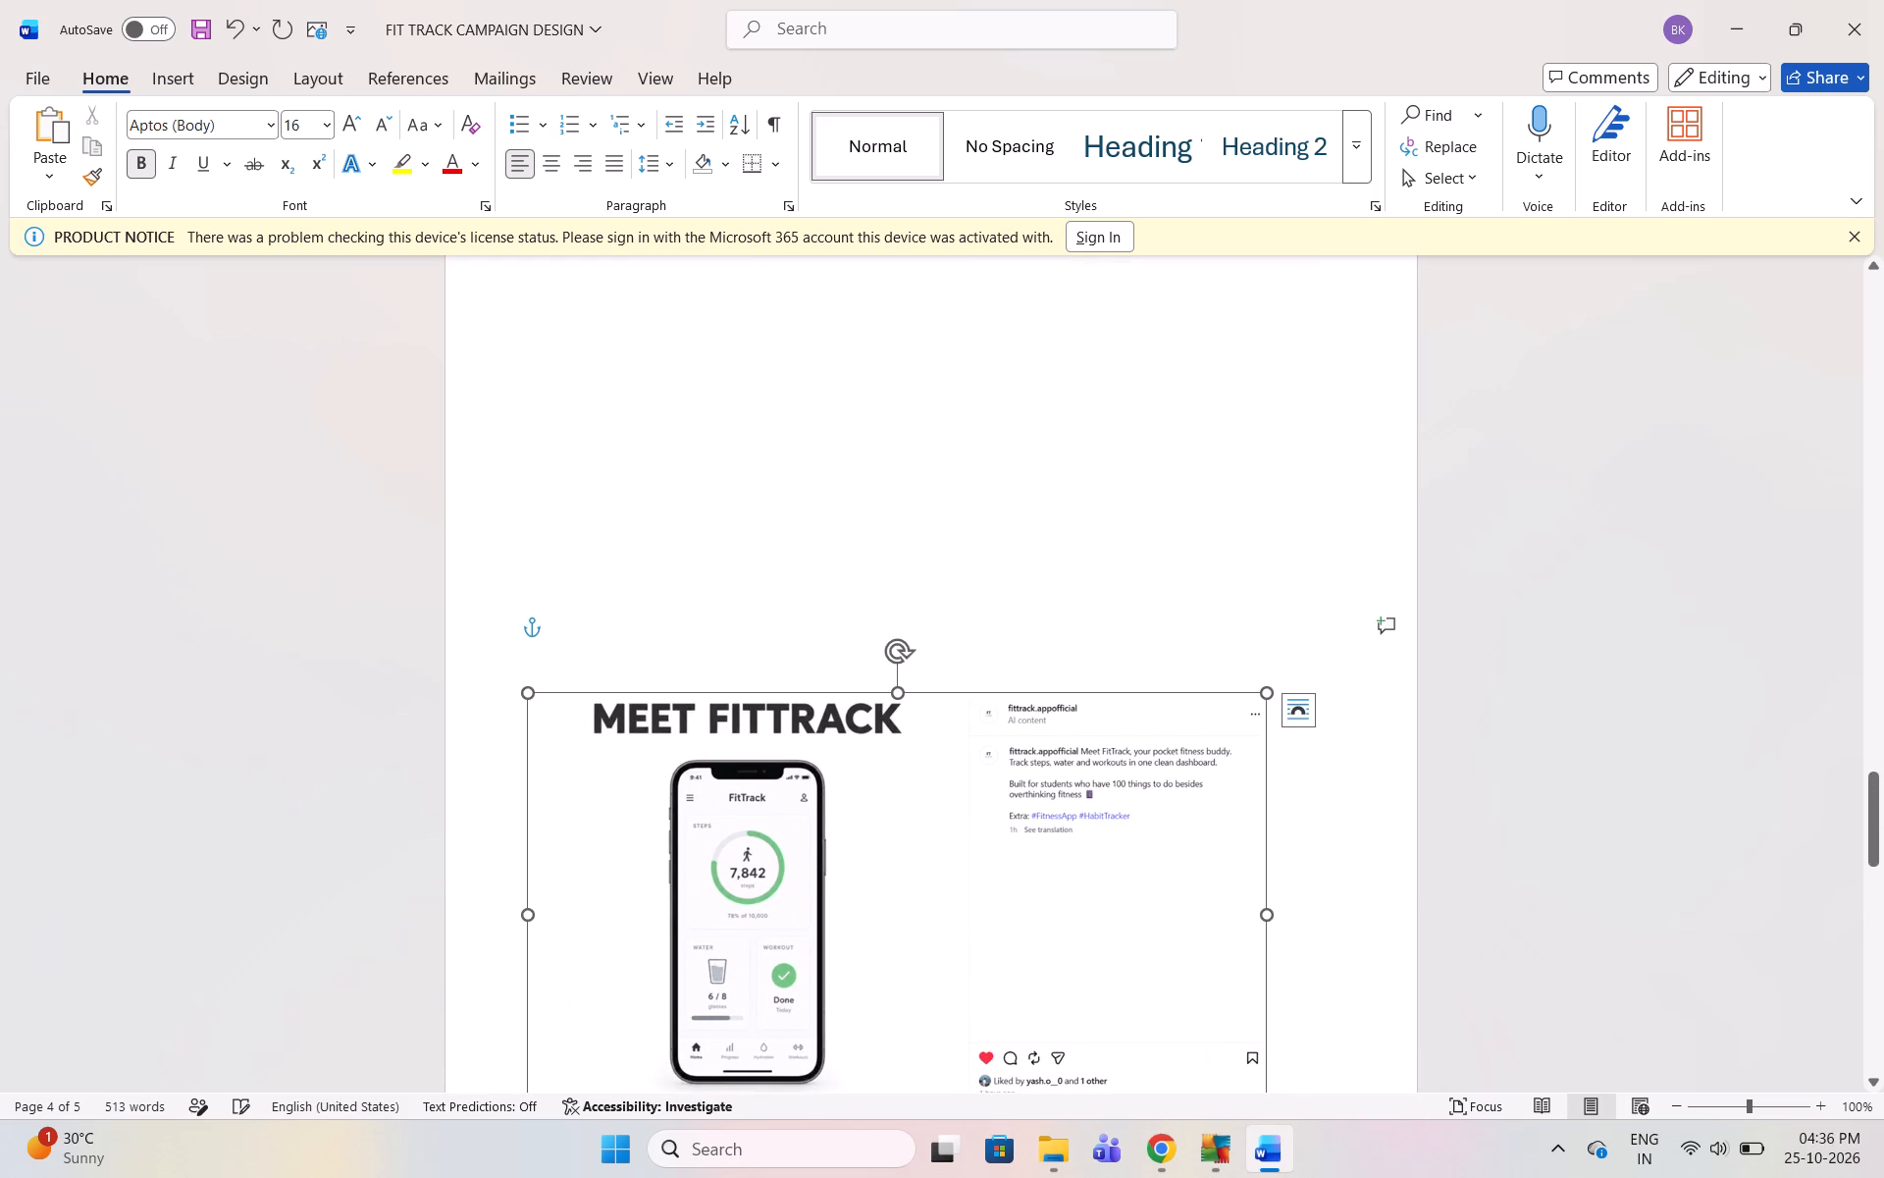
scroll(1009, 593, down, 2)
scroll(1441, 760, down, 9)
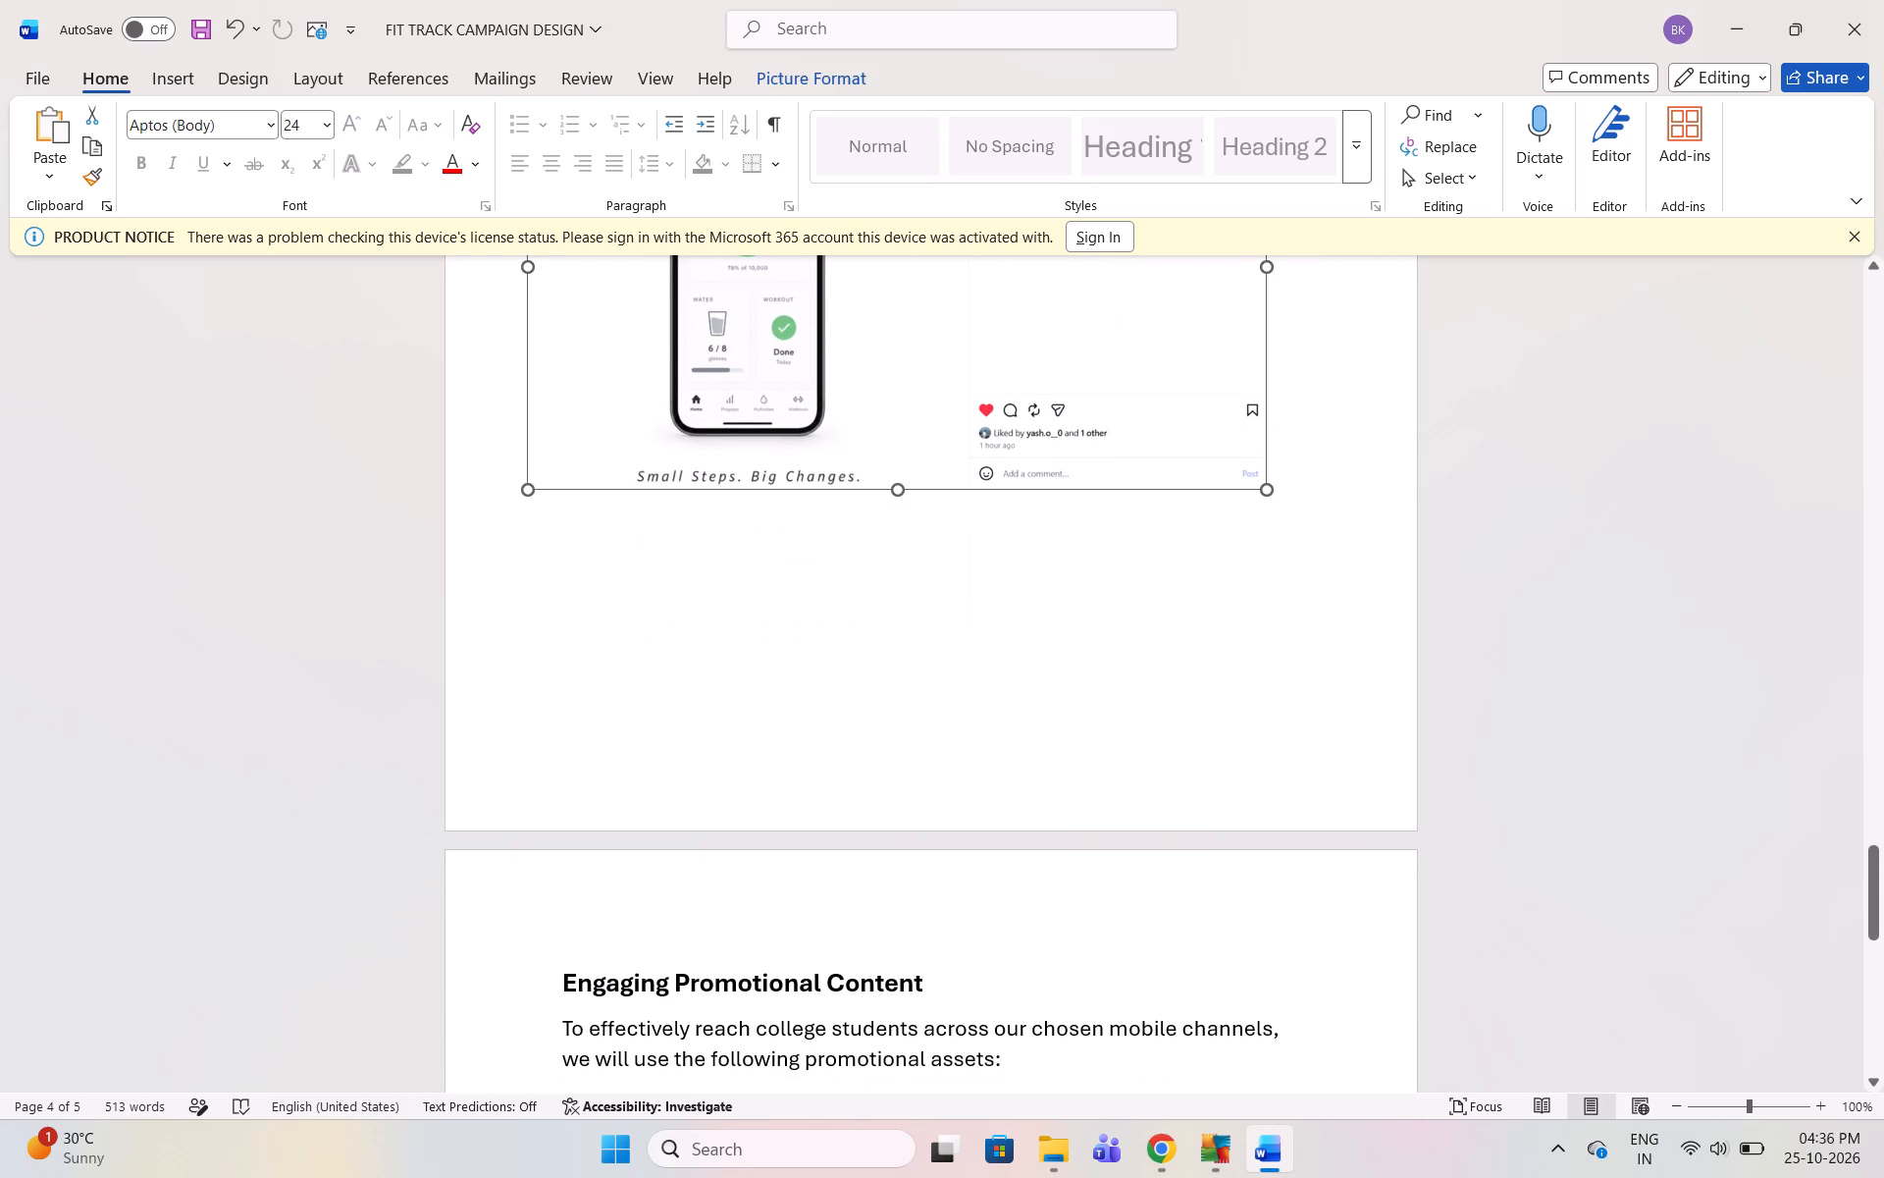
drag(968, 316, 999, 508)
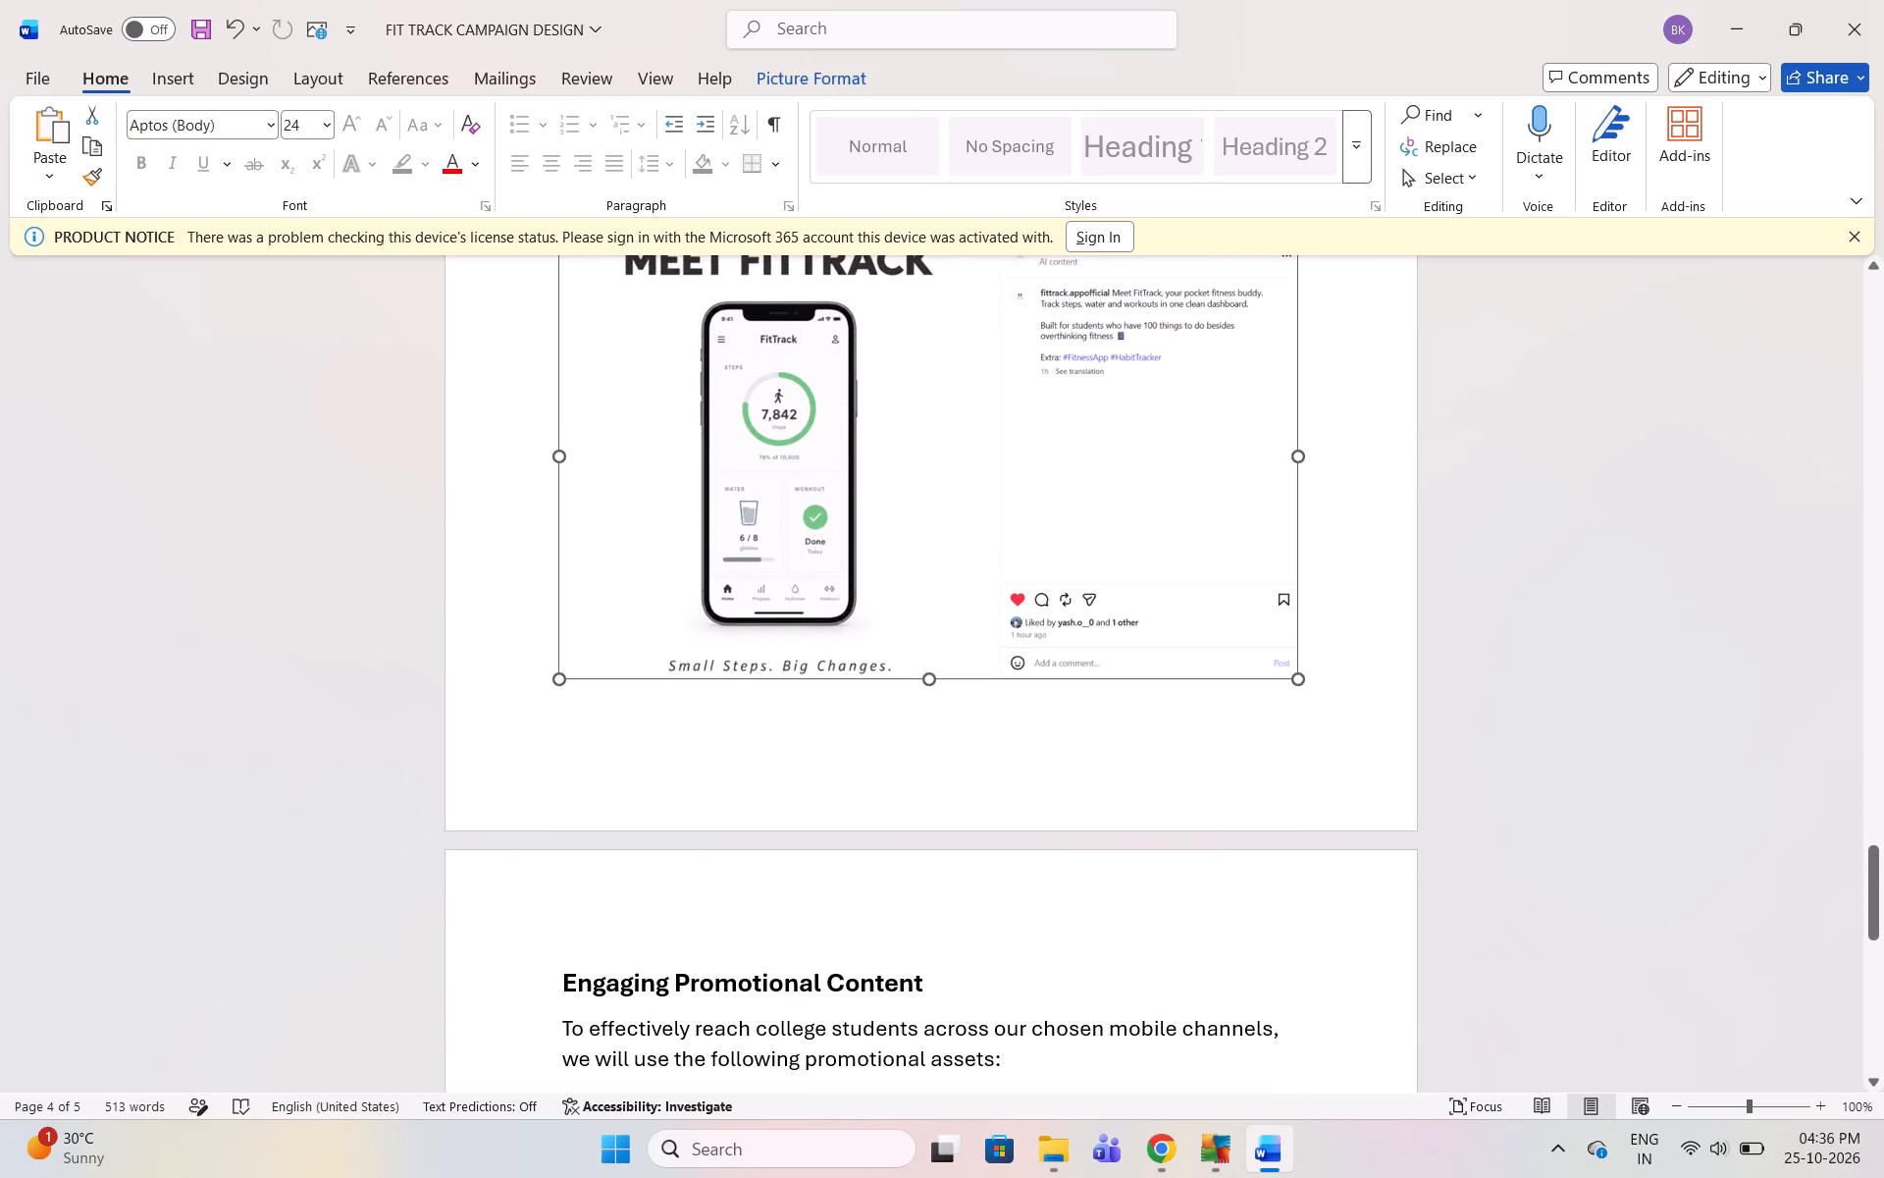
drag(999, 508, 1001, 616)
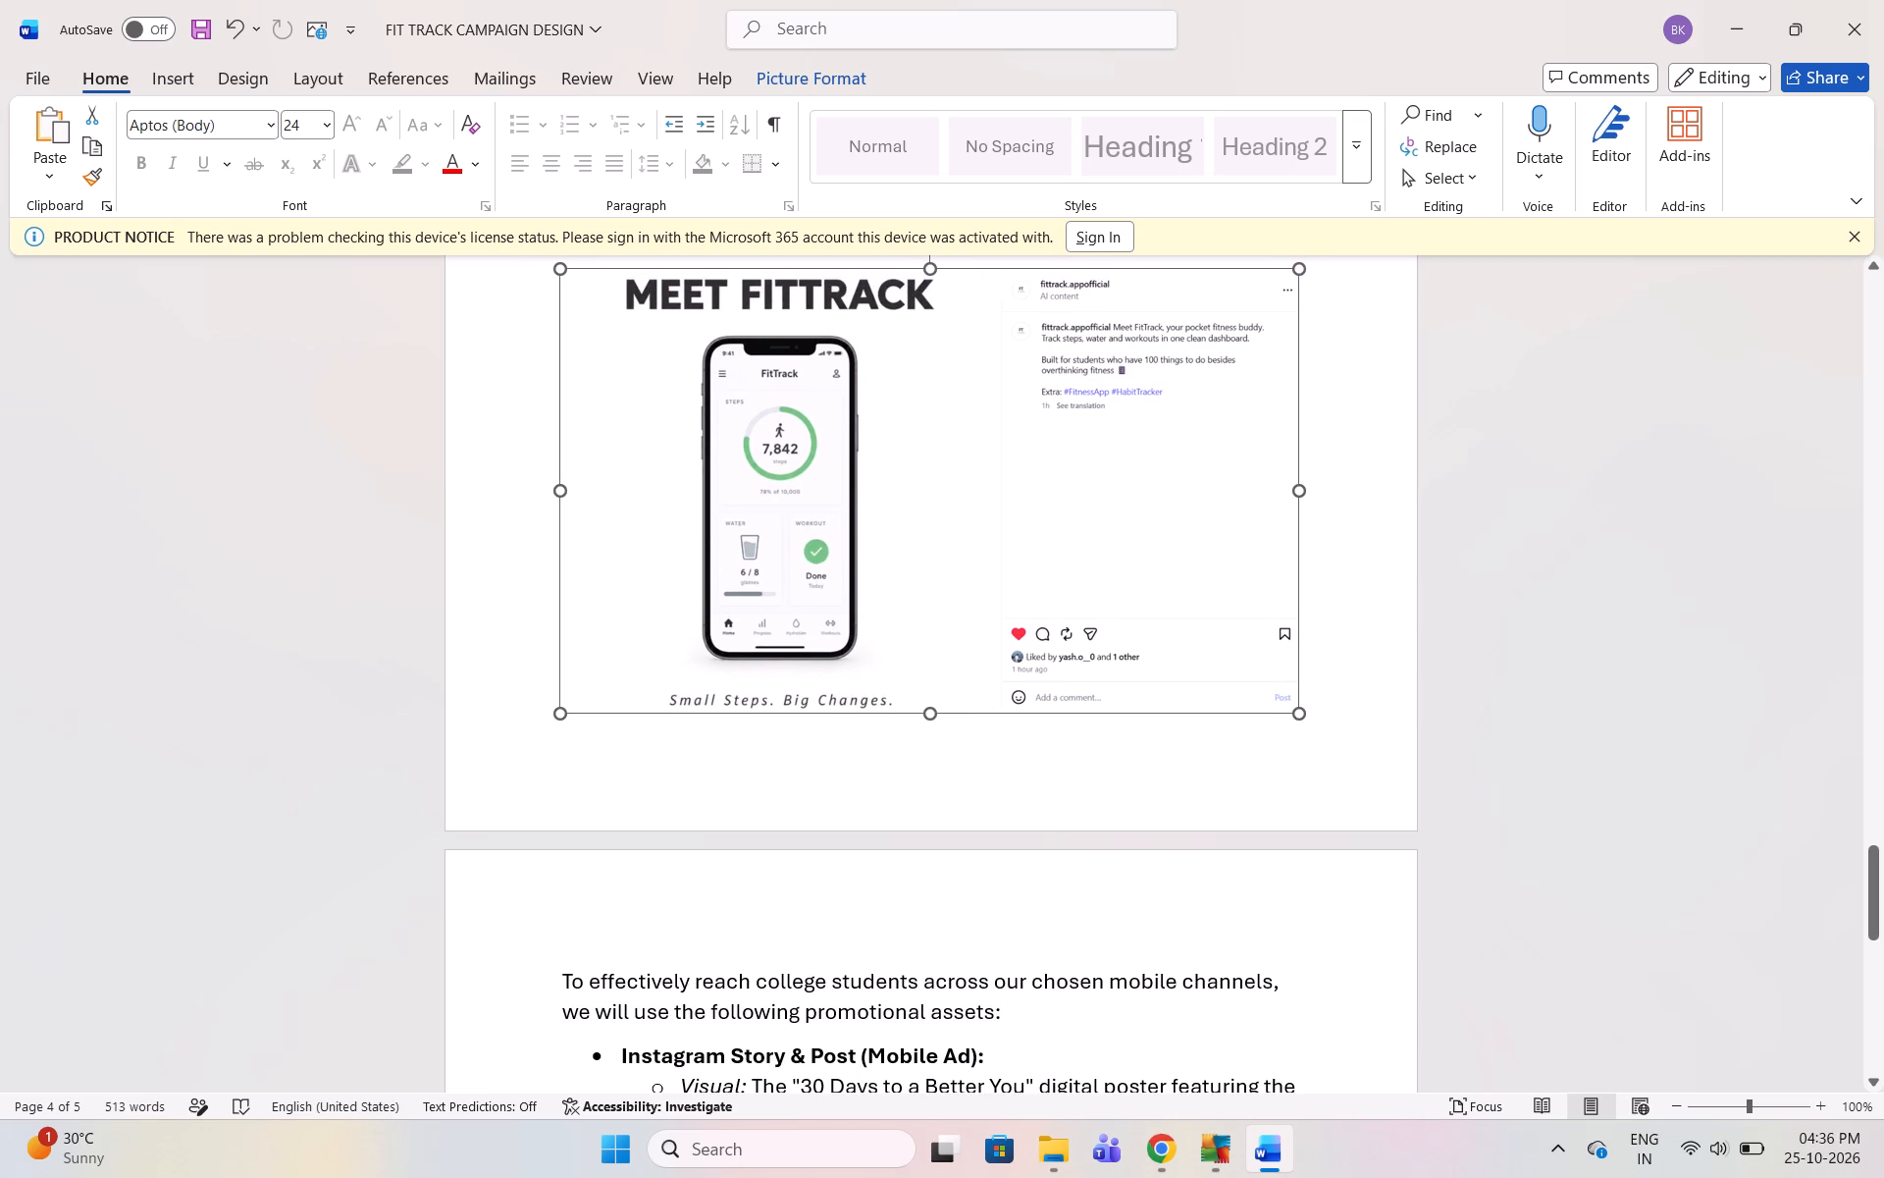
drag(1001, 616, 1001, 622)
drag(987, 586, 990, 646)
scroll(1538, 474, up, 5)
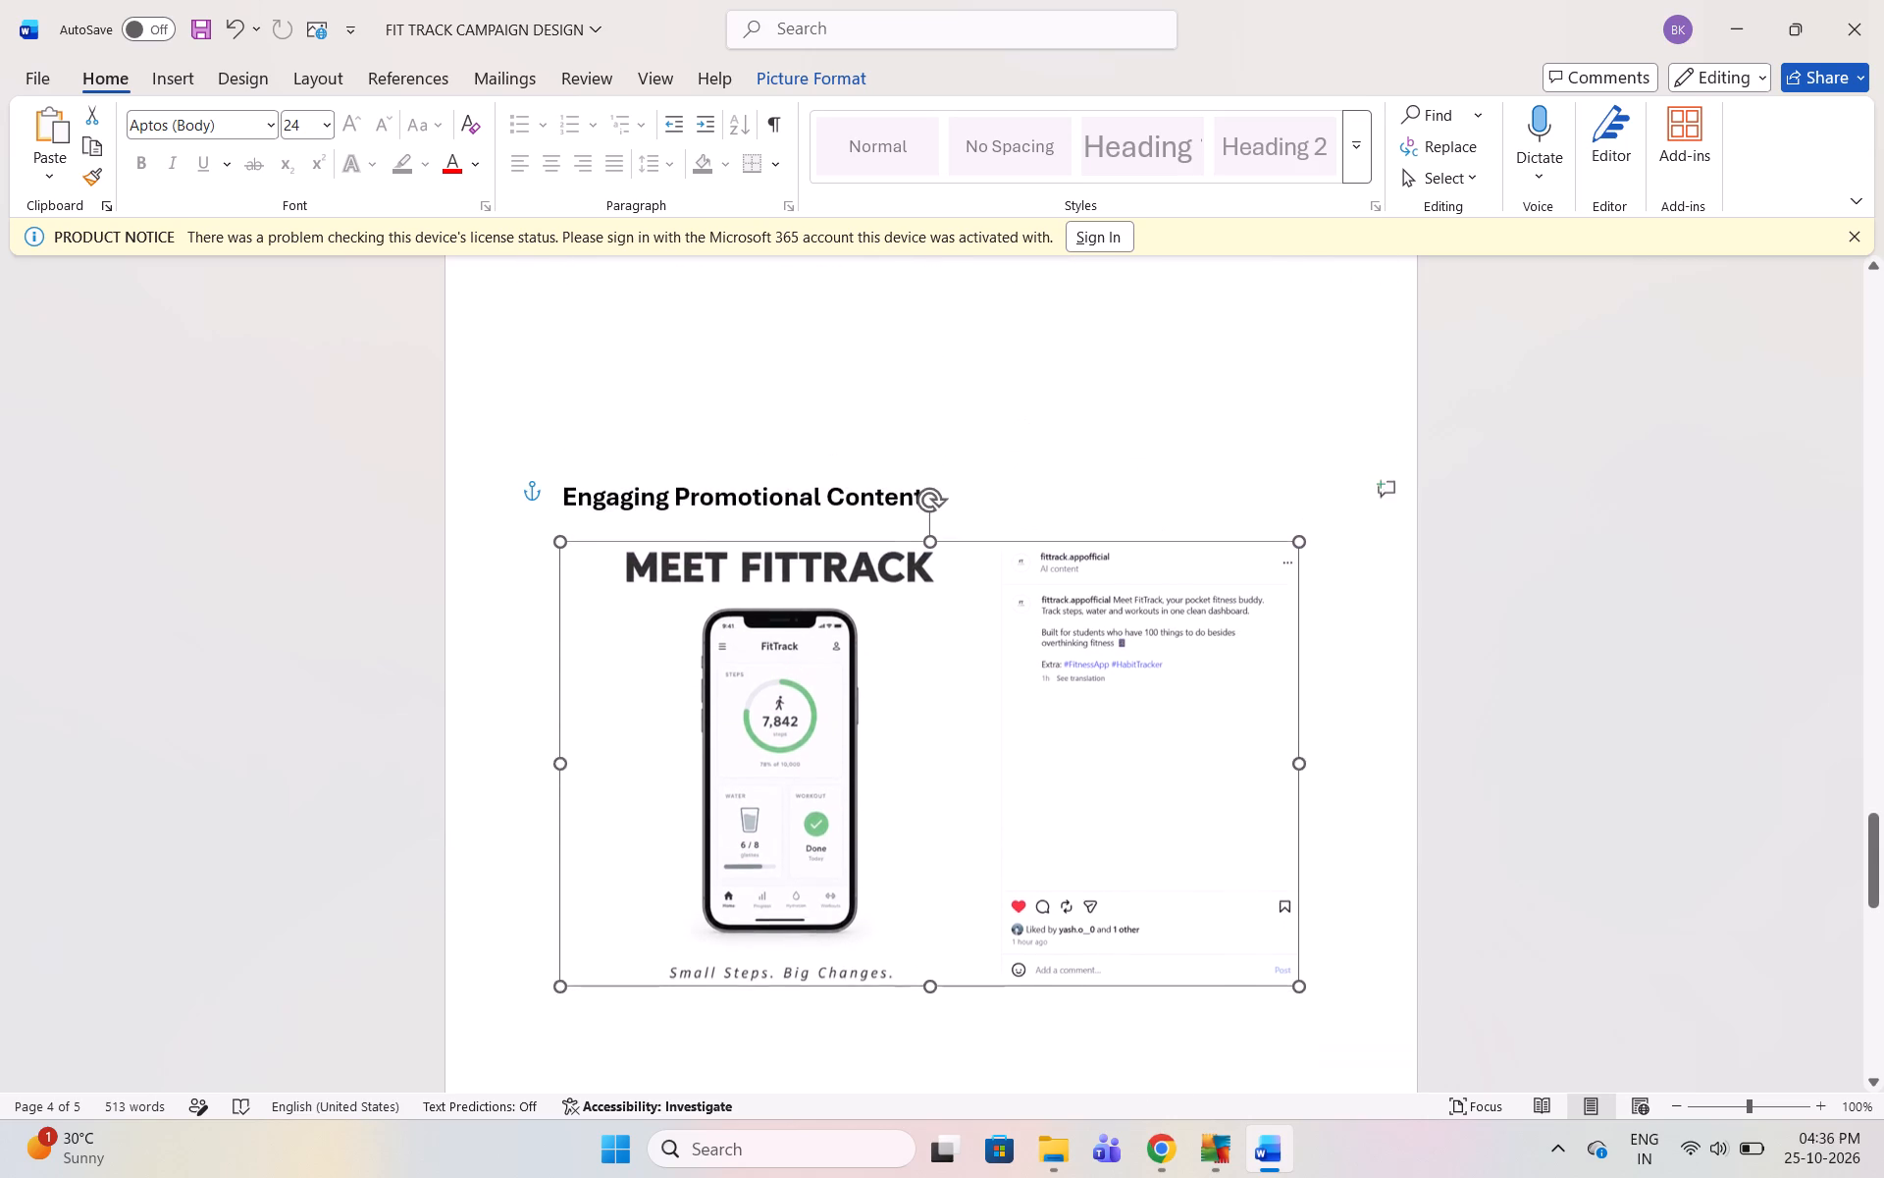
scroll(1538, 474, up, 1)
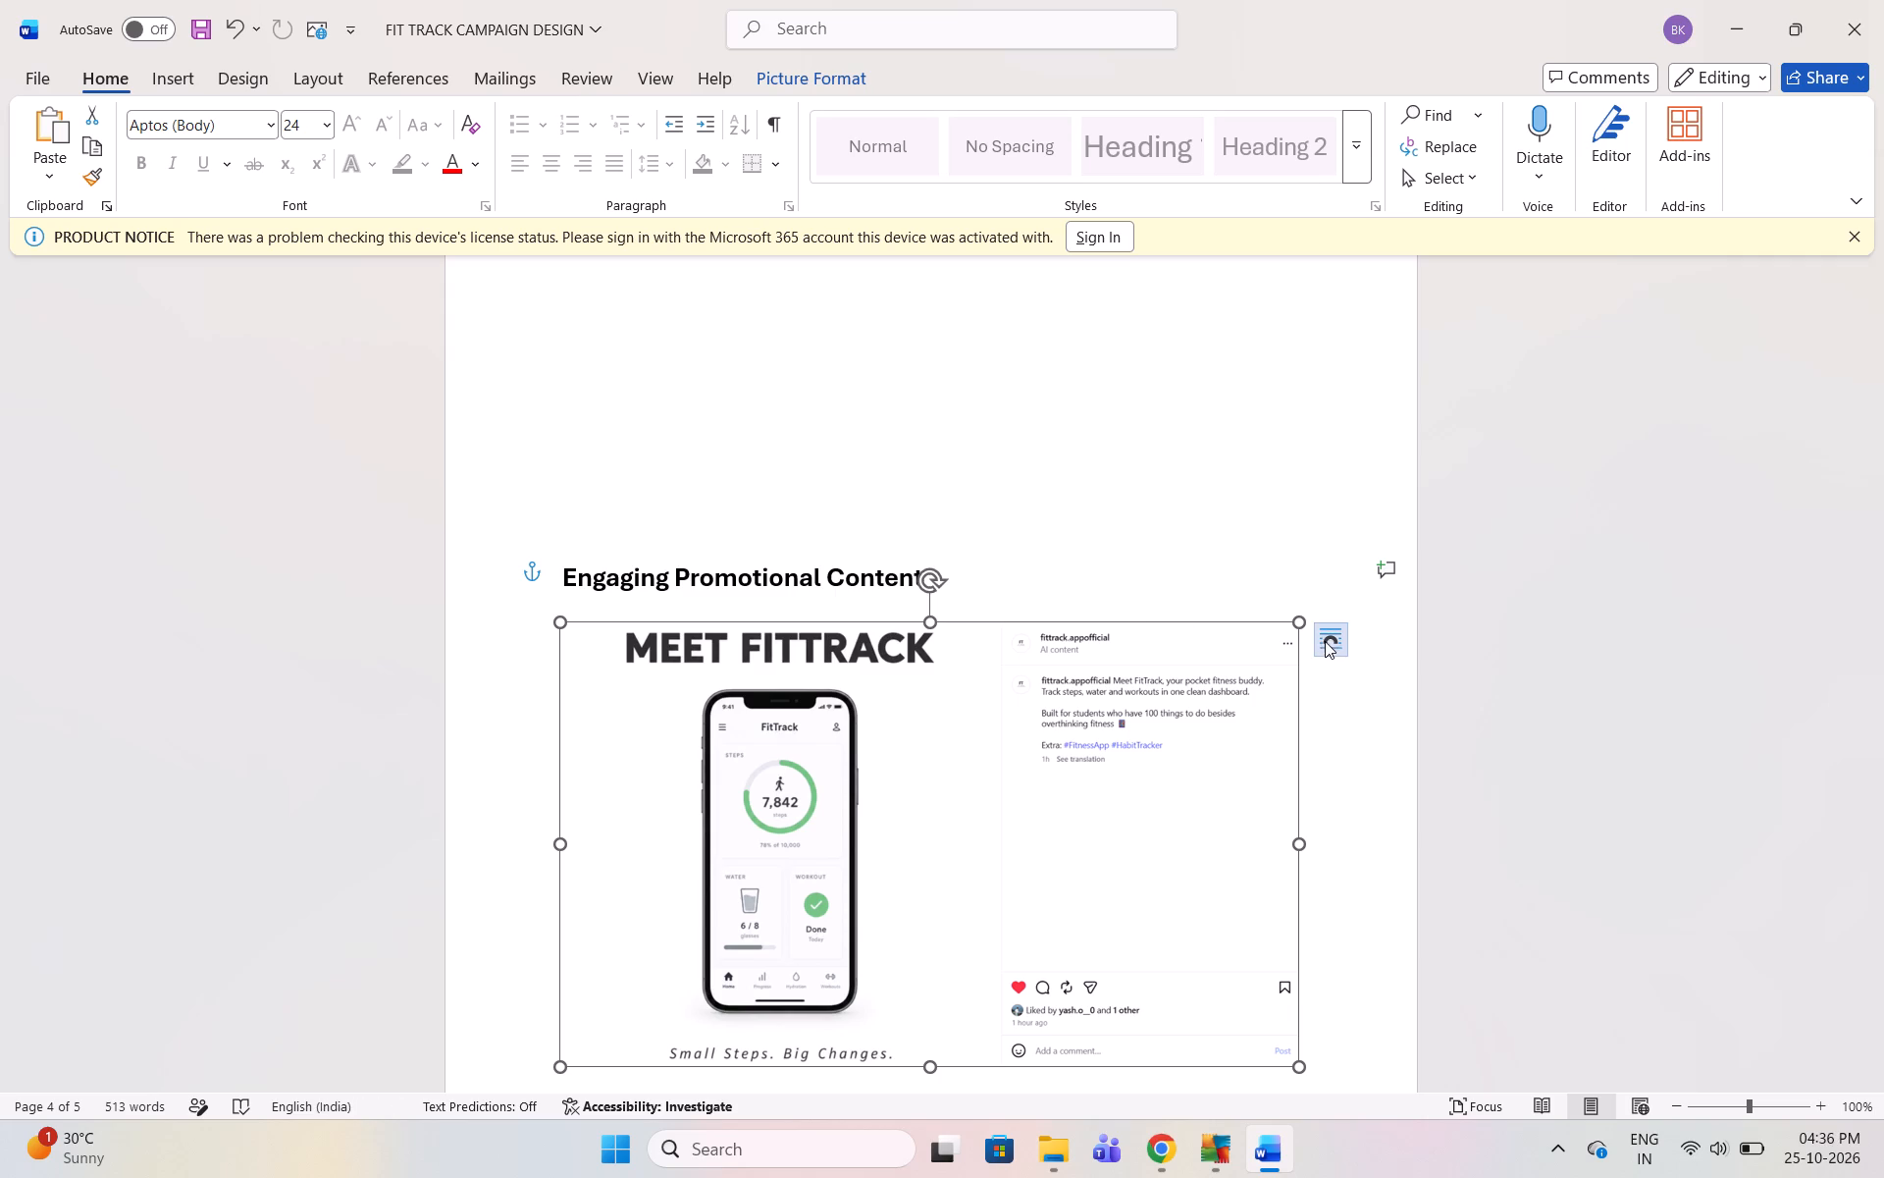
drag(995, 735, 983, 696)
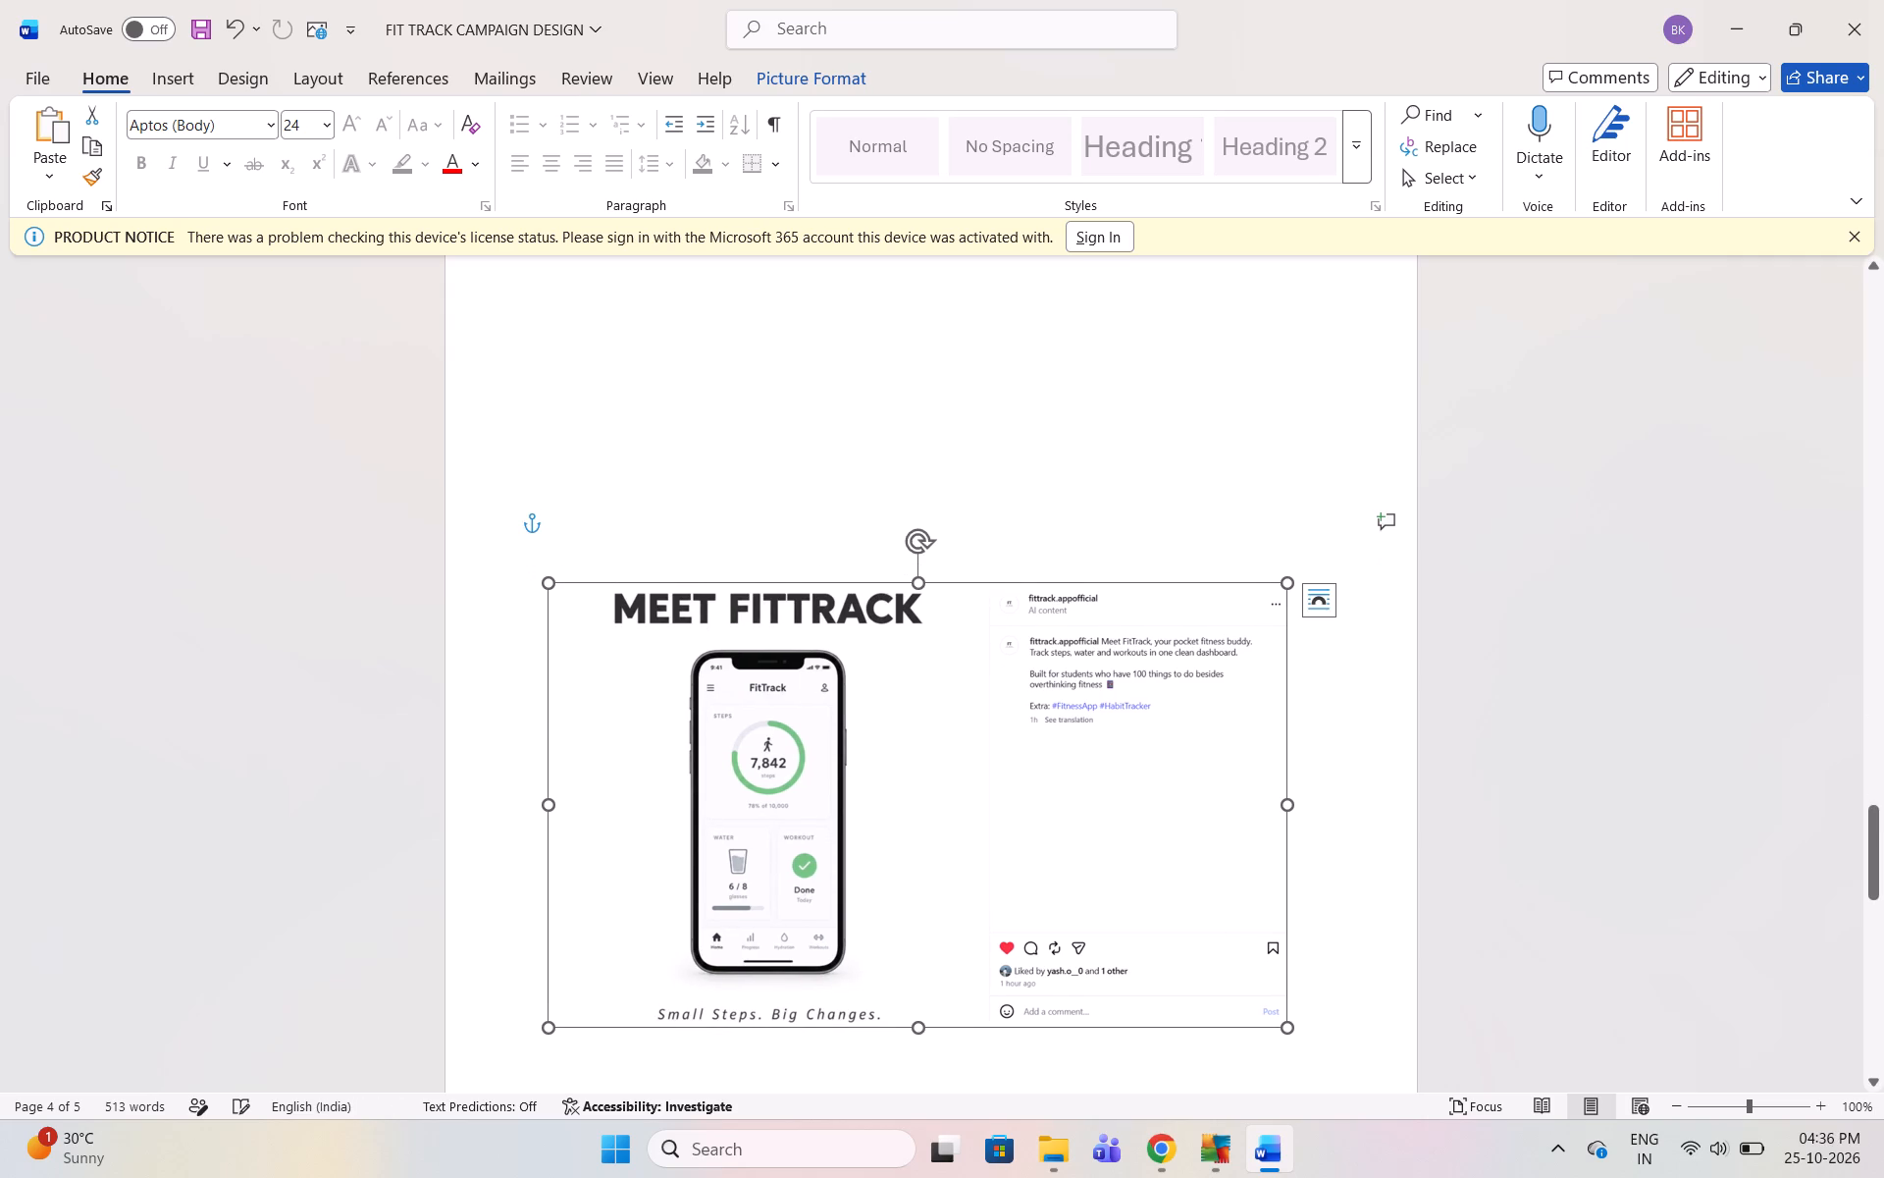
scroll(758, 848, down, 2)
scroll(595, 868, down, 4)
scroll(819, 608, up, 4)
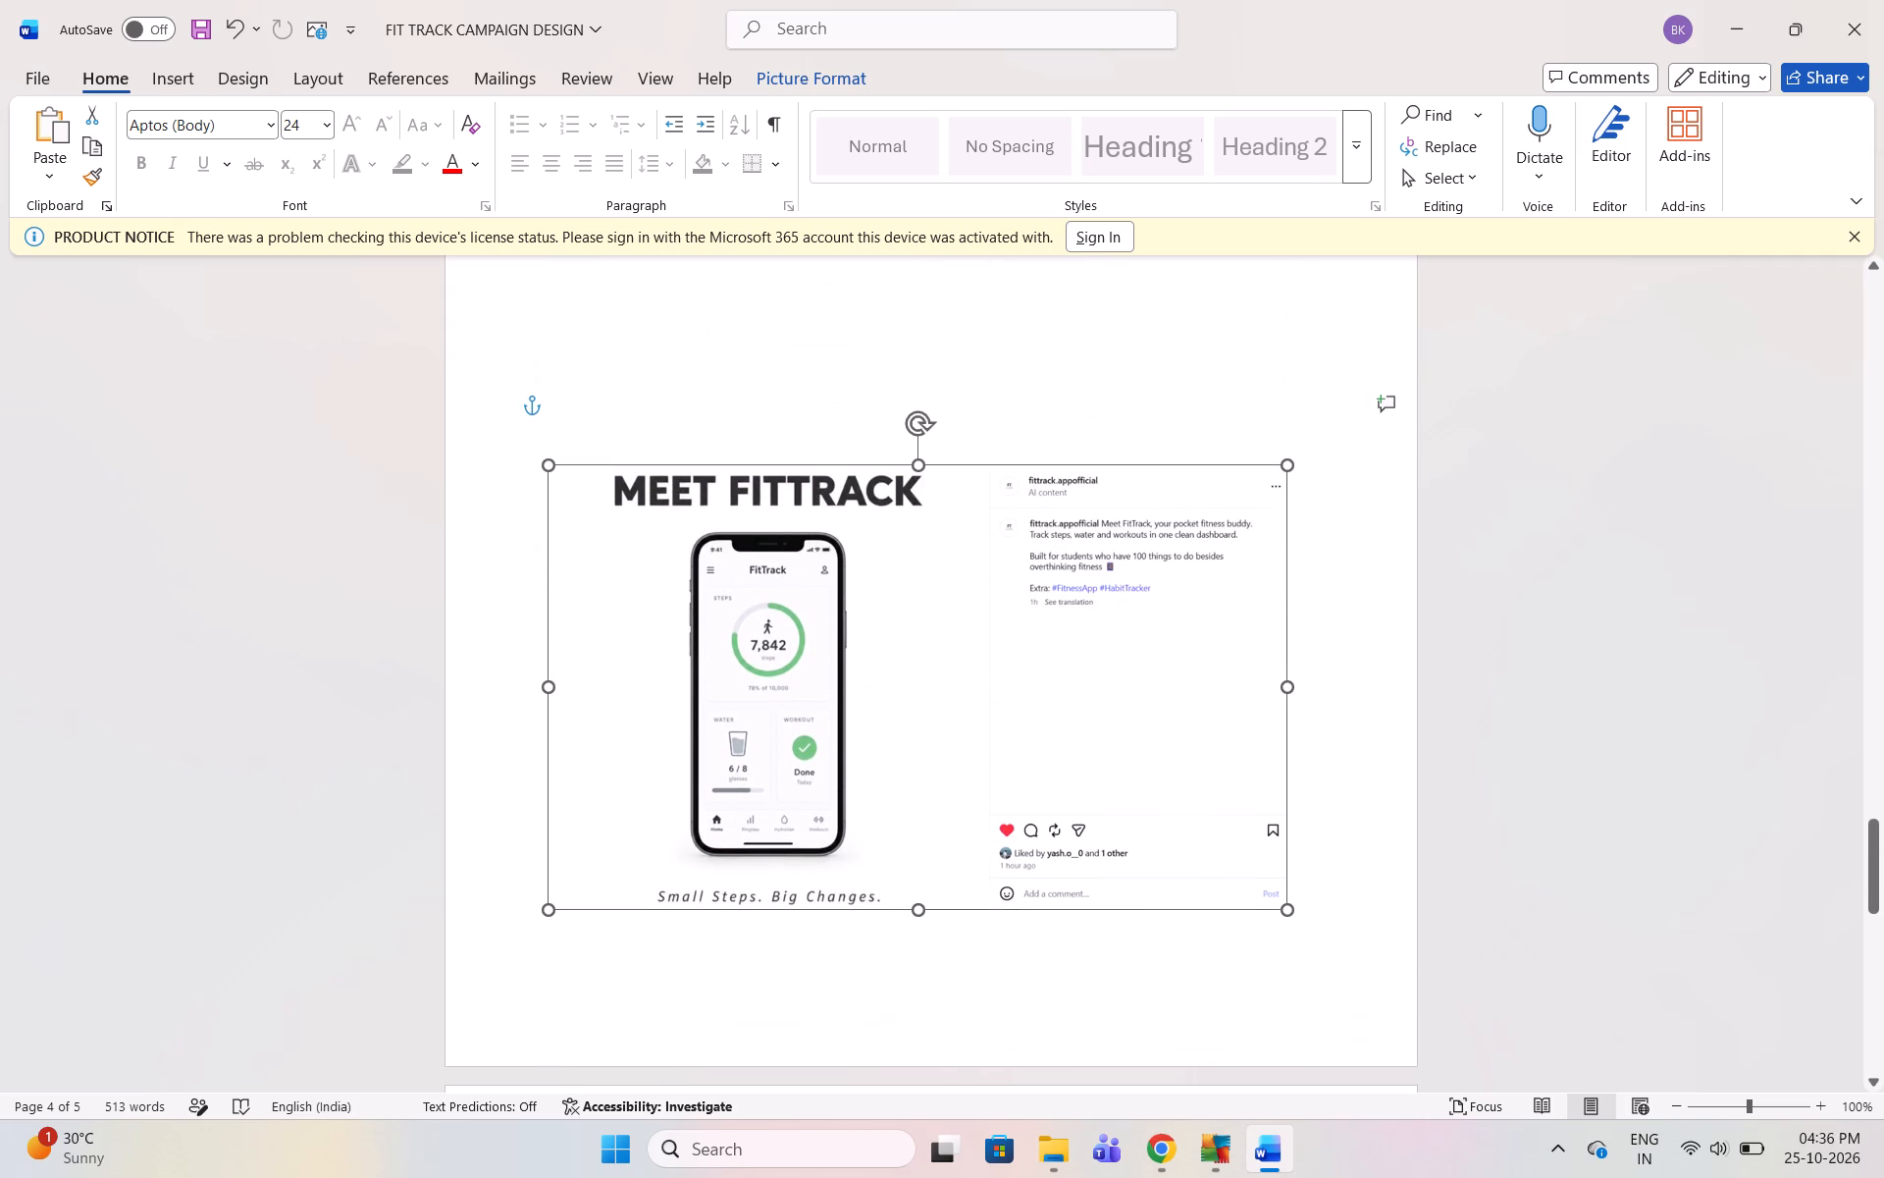
Set the MEET FITTRACK picture's text wrapping to In Front of Text.
click(1198, 544)
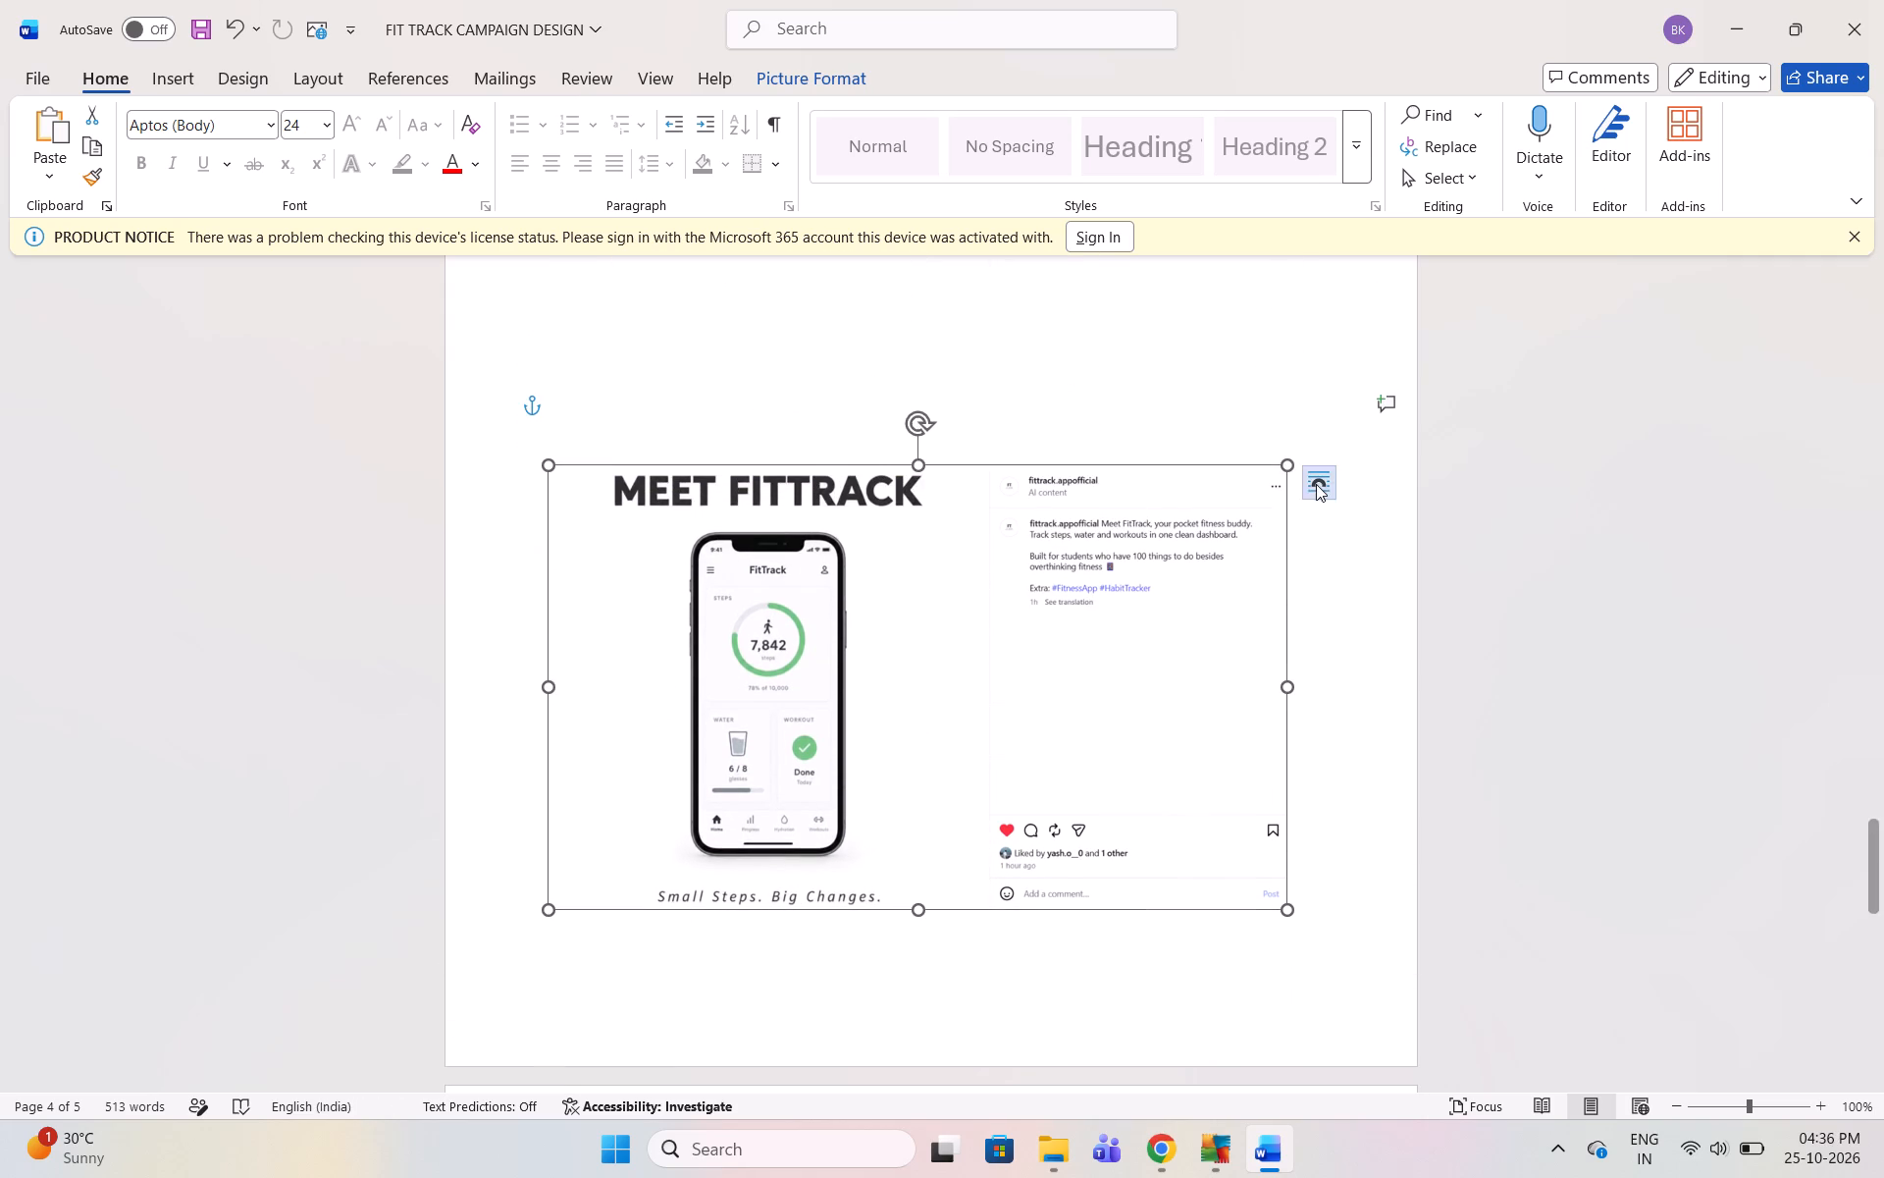
click(1316, 484)
click(1490, 714)
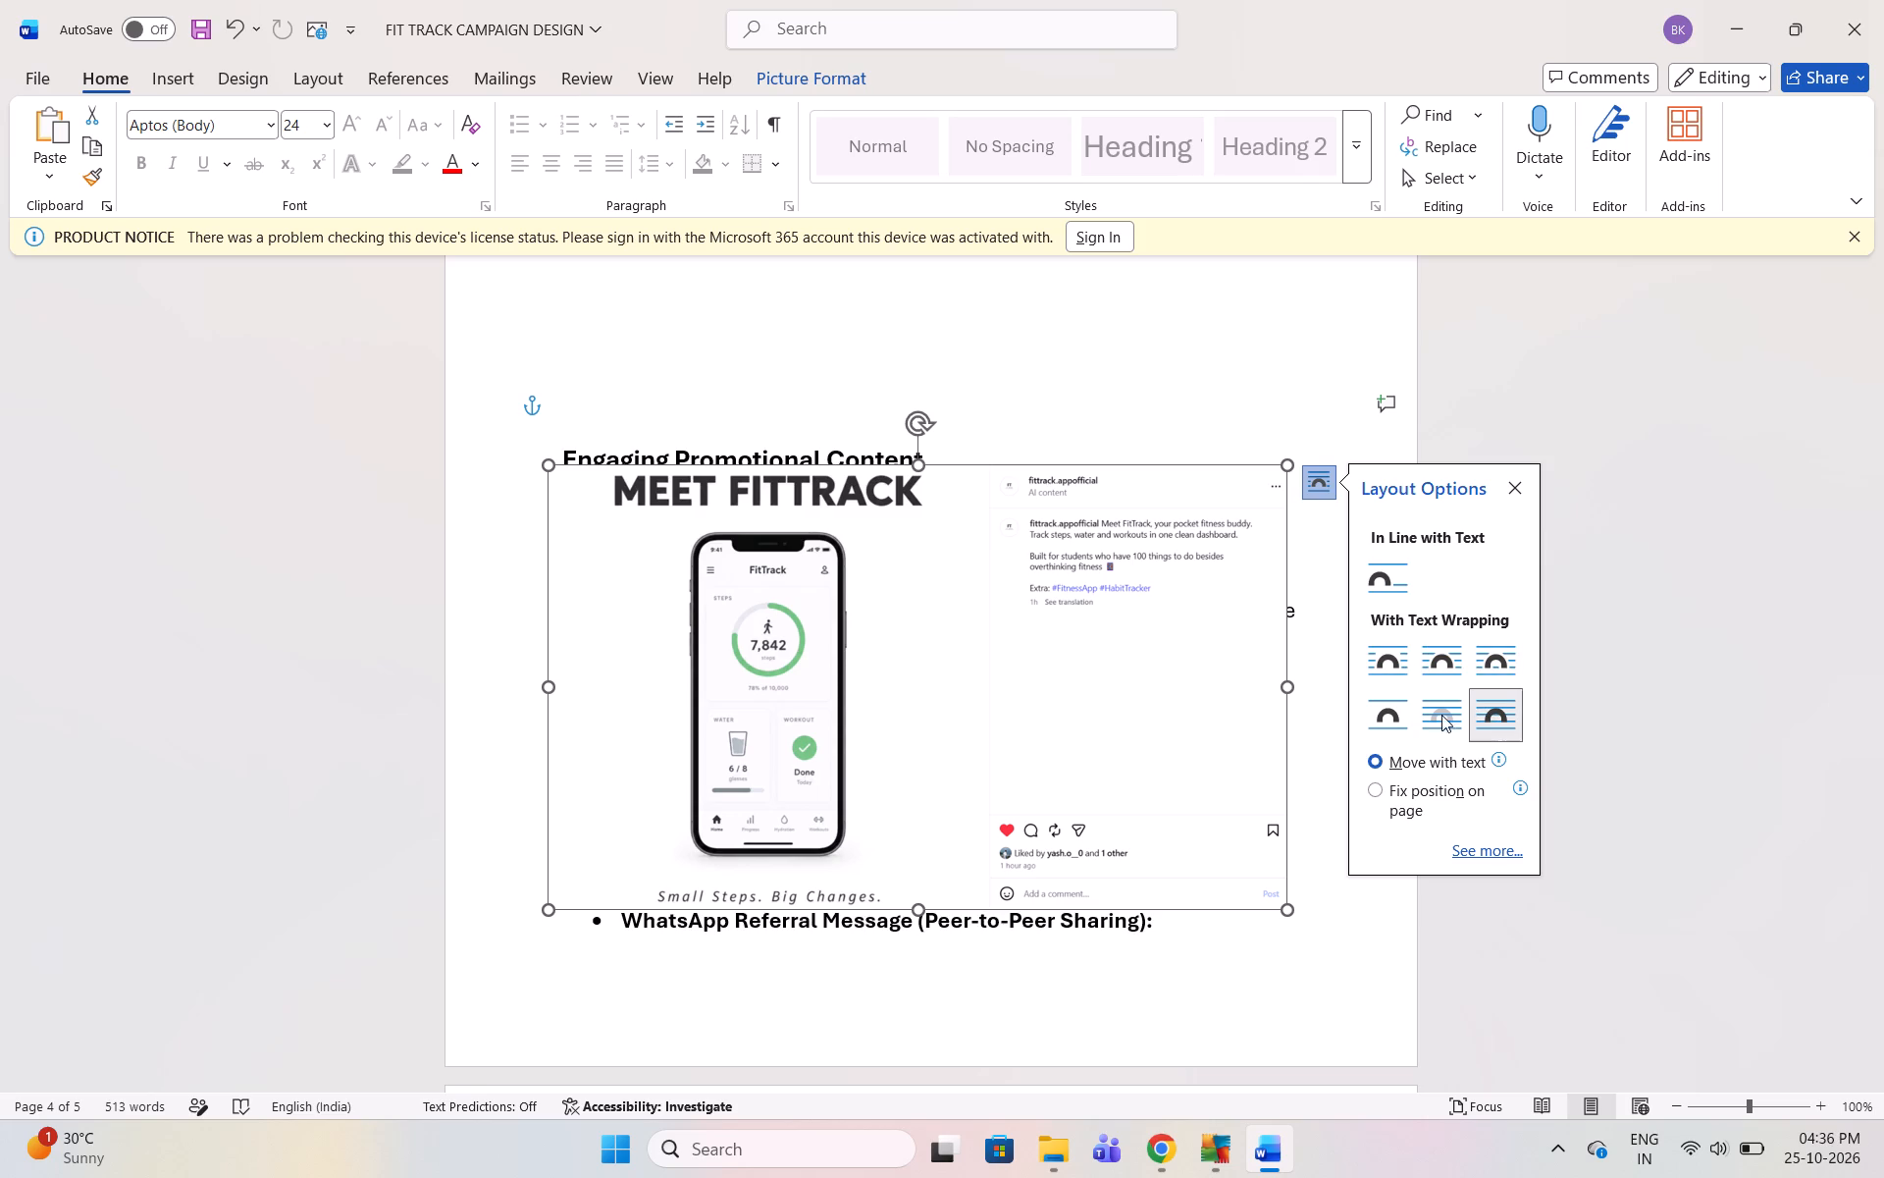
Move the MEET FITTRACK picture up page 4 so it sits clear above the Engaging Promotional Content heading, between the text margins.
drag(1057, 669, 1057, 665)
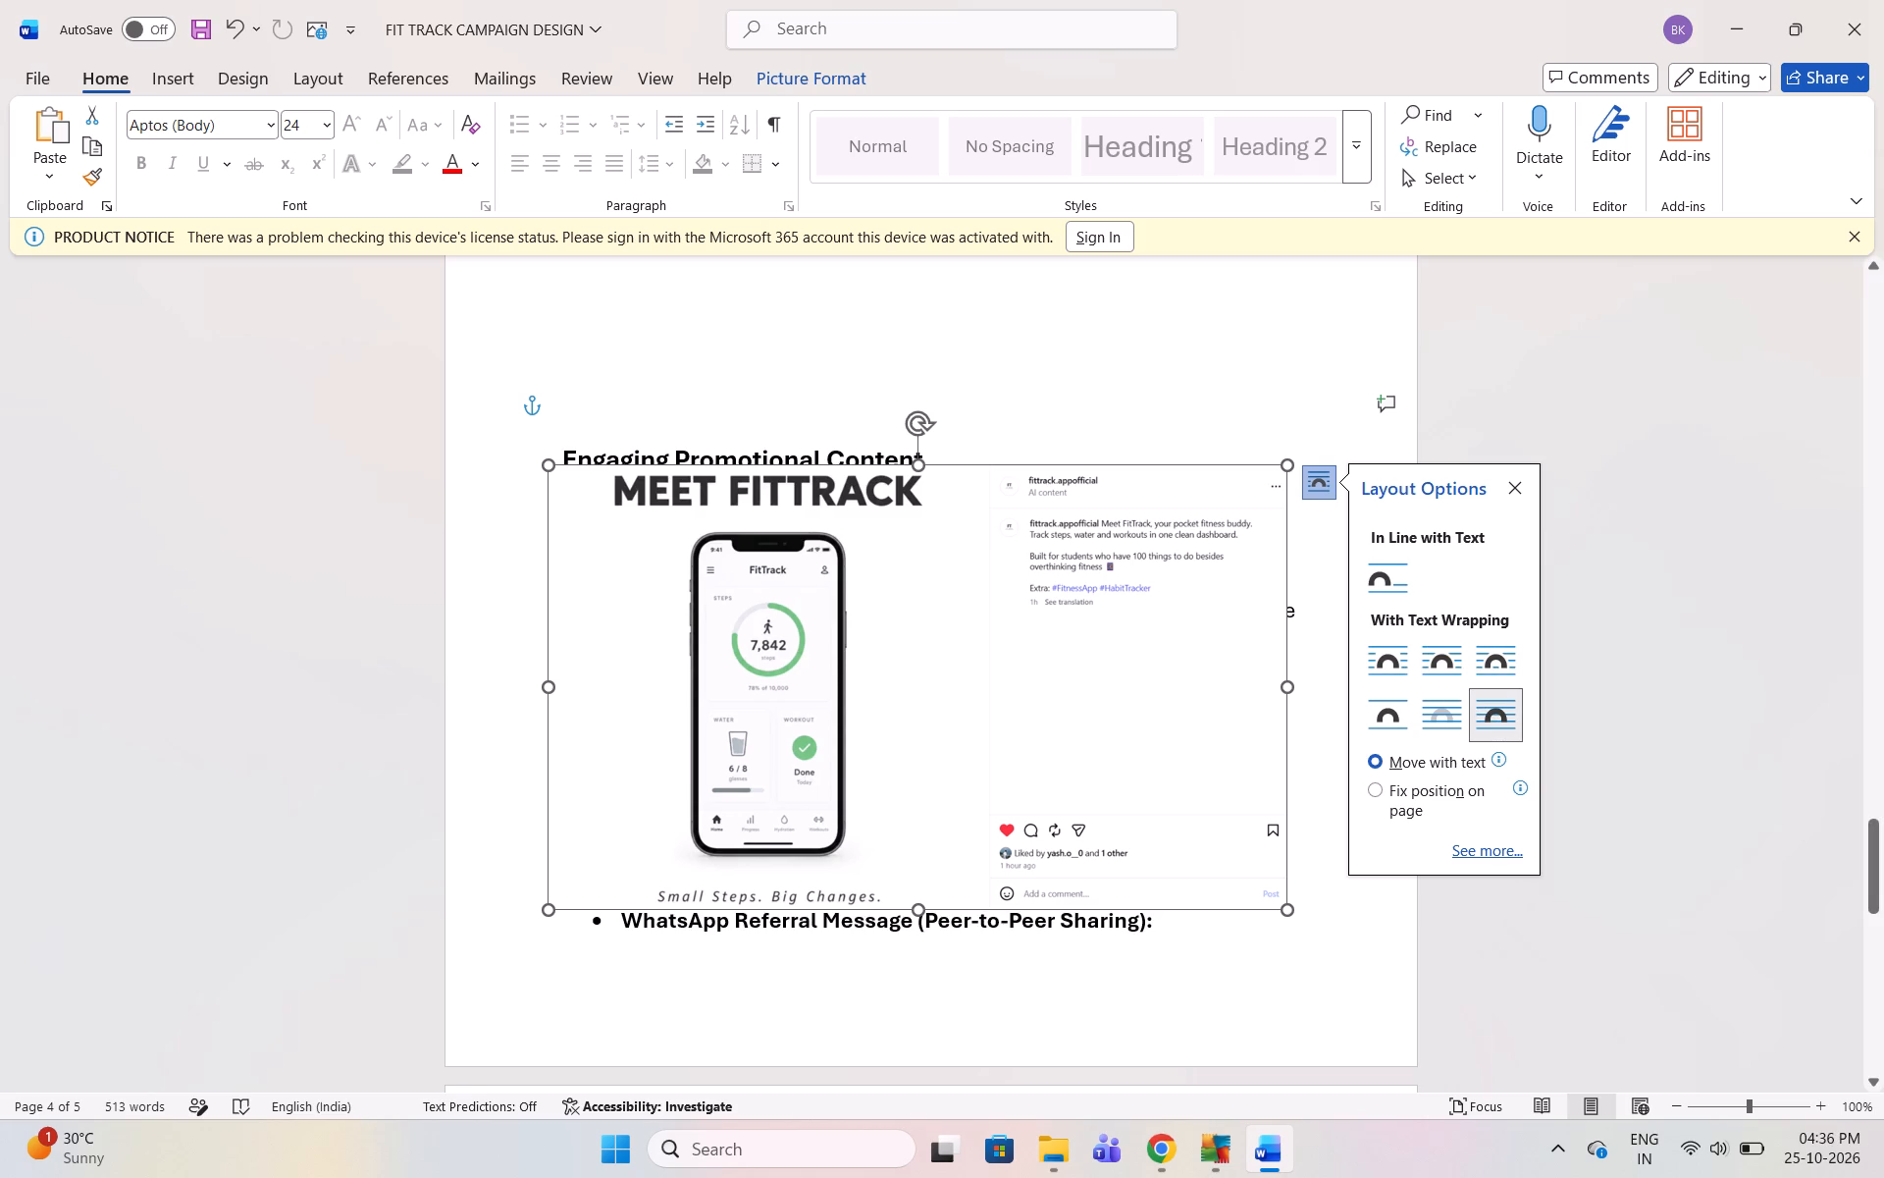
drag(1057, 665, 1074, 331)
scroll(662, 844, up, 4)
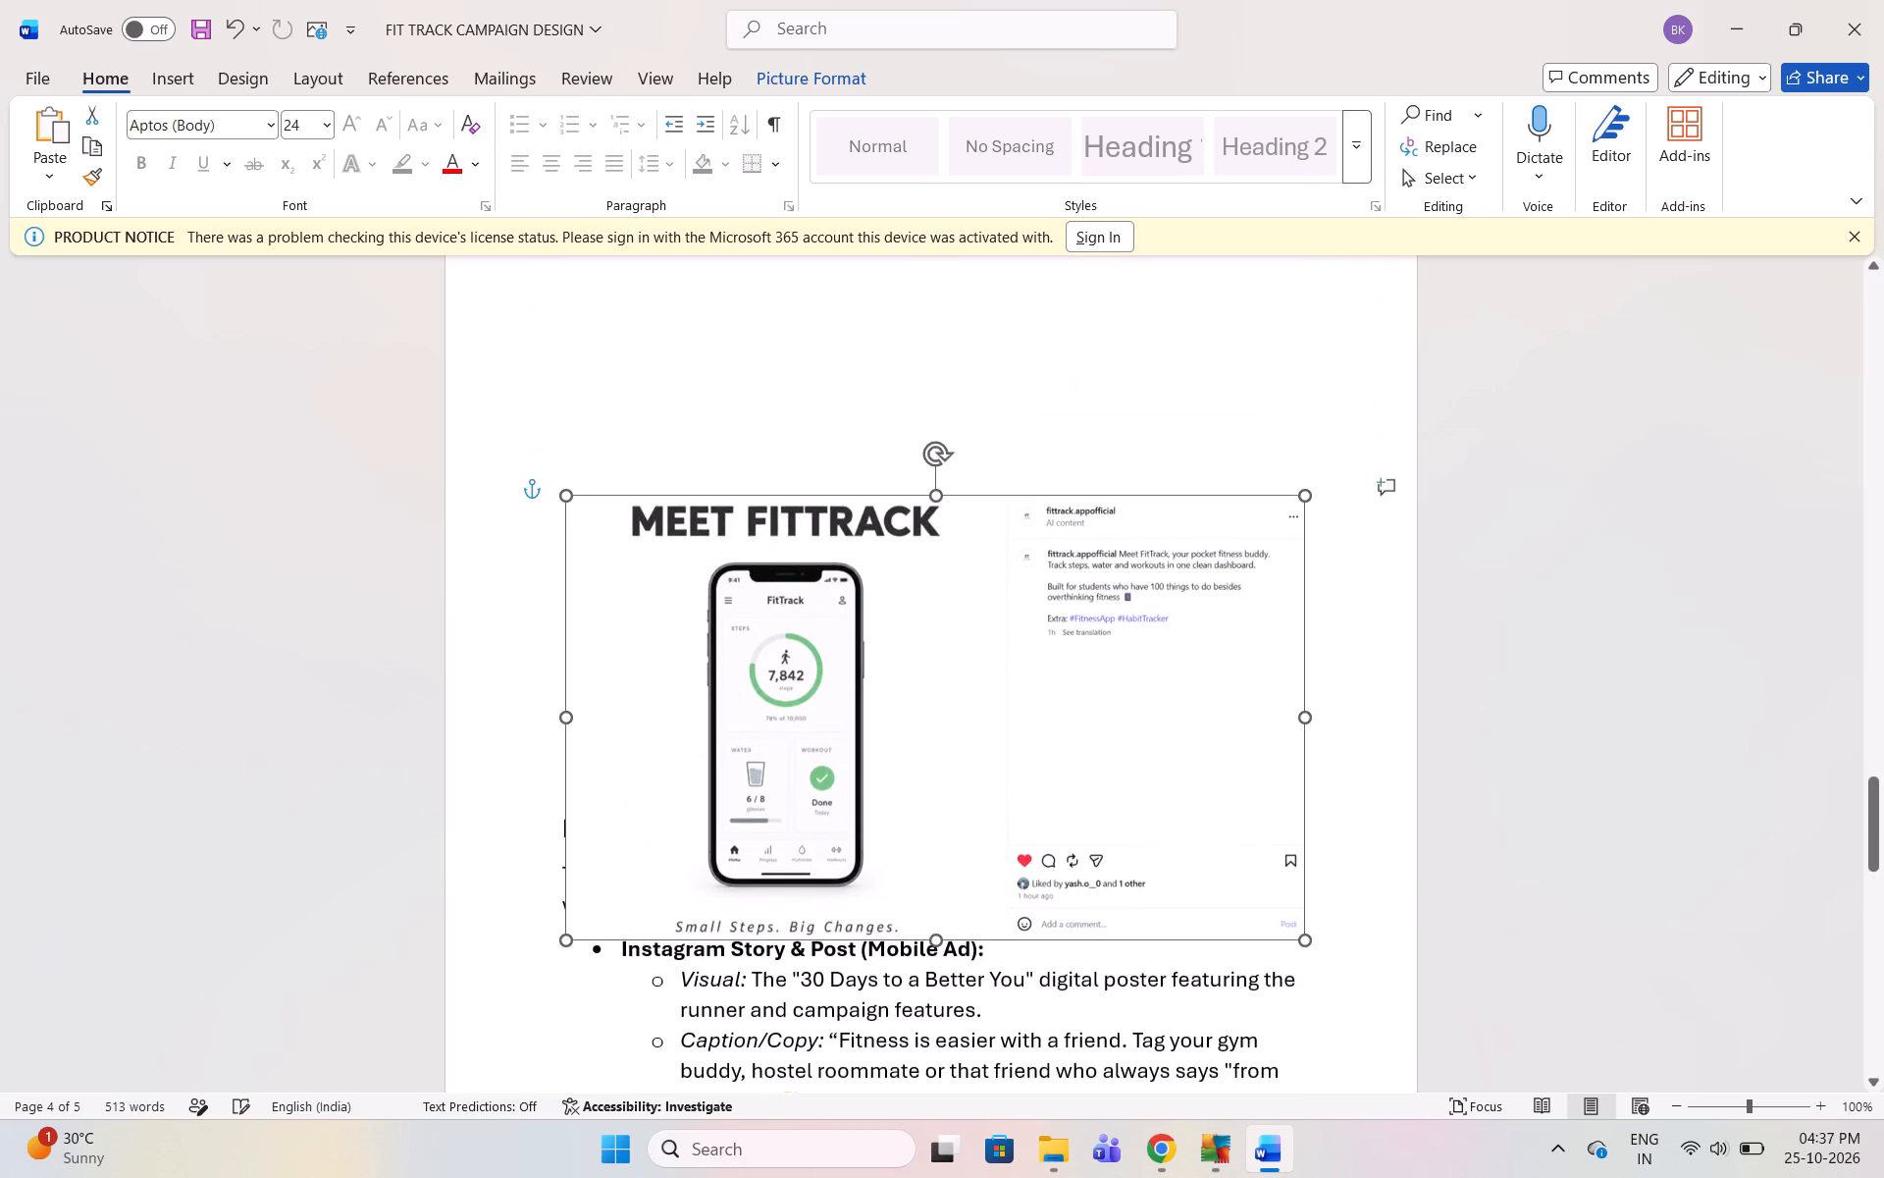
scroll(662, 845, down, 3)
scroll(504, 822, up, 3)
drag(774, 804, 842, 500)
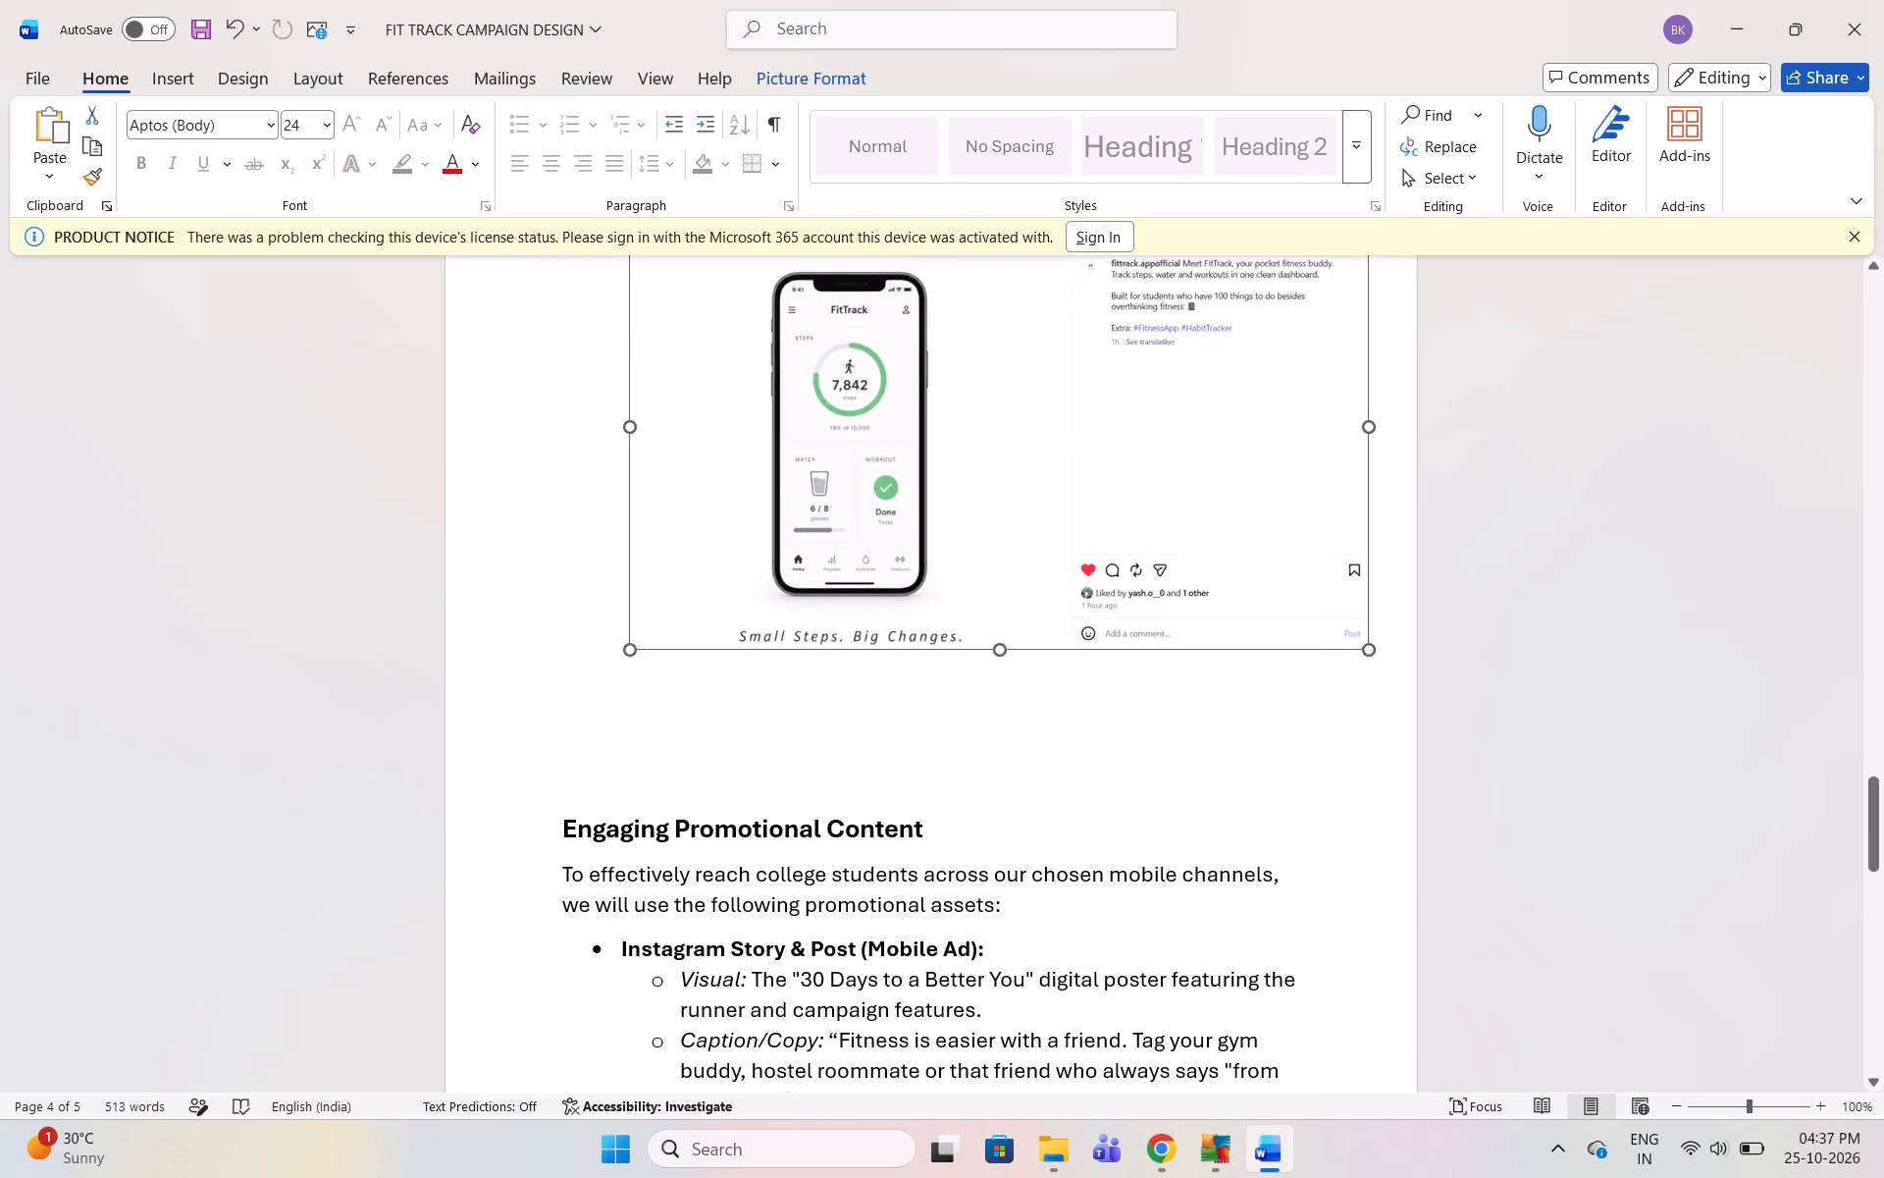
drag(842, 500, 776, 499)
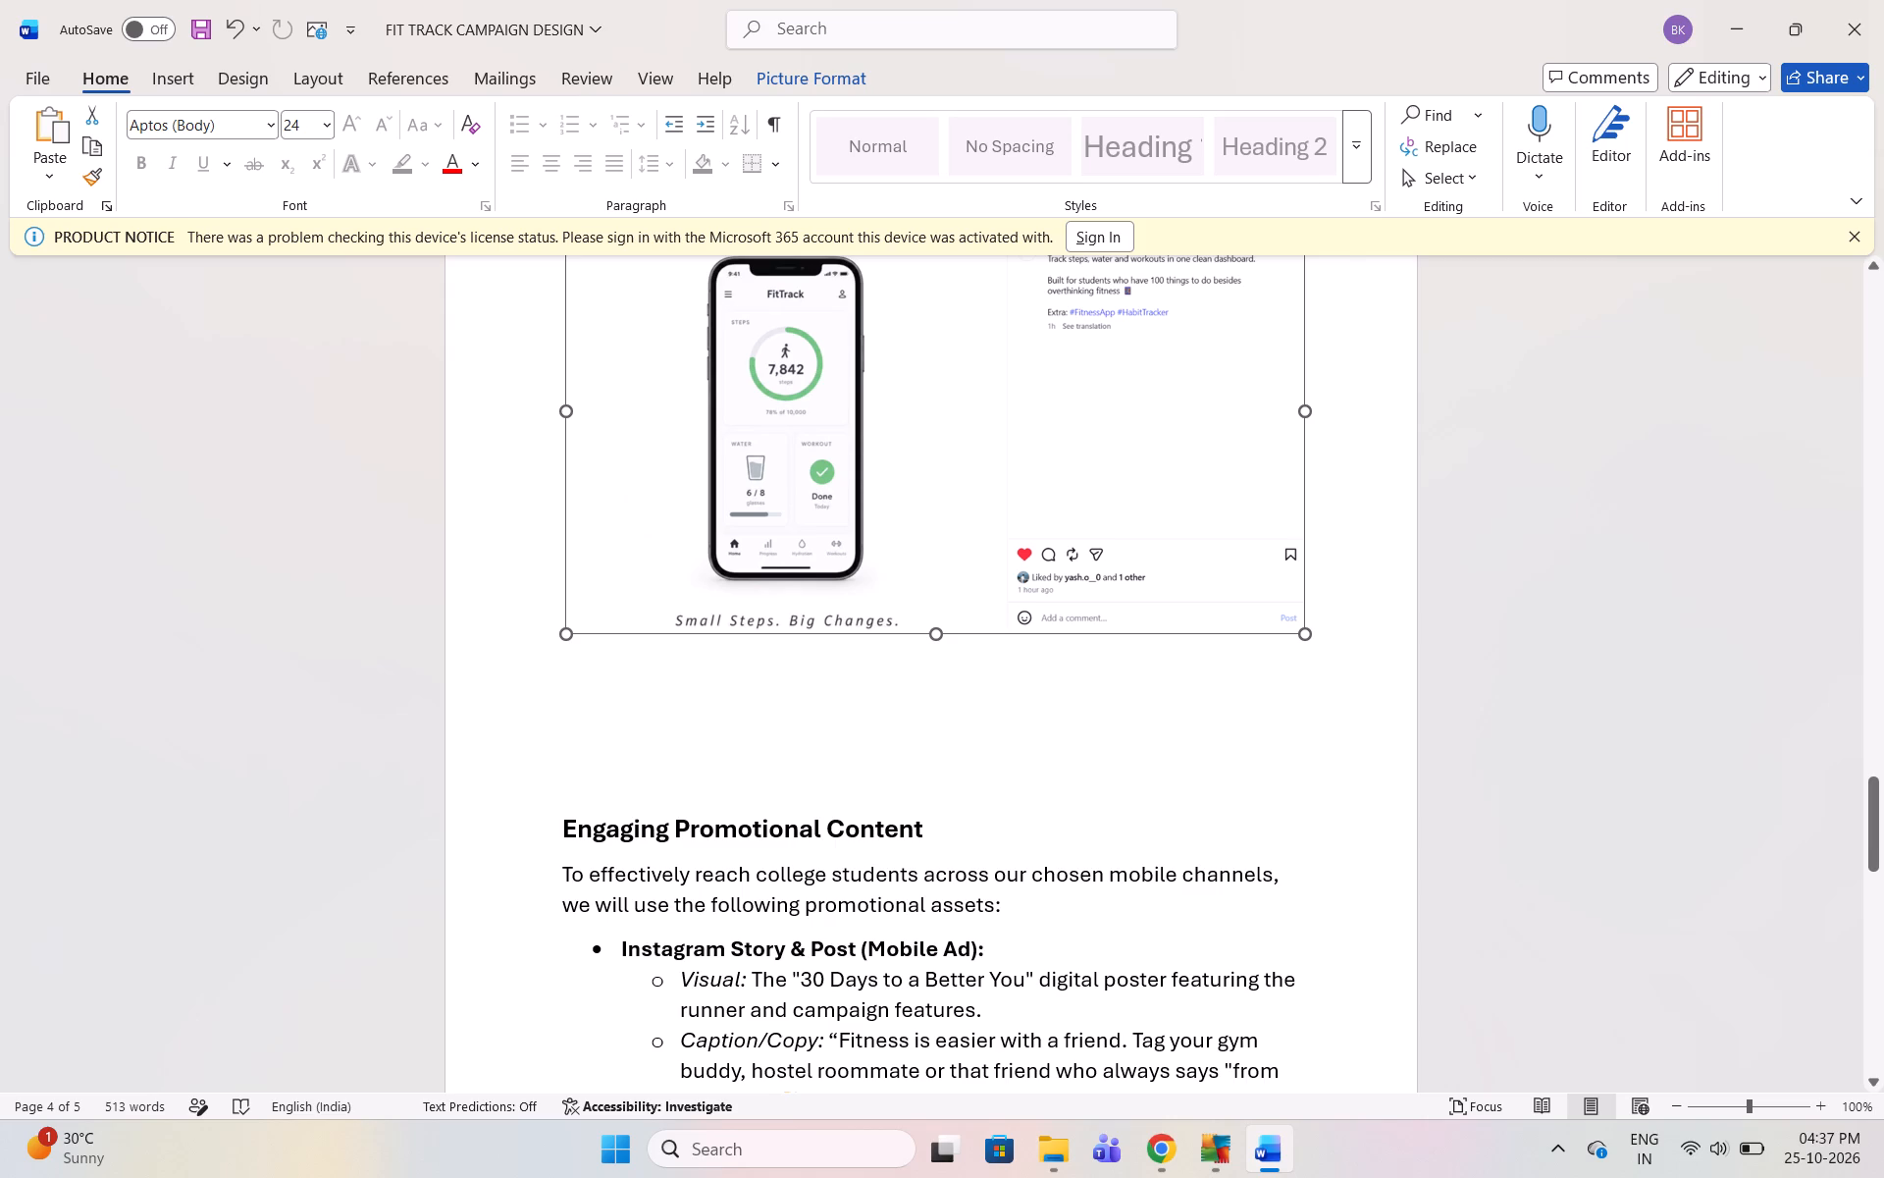
Insert ten blank lines before the Engaging Promotional Content heading so that the section starts on page 5.
click(565, 820)
key(Return)
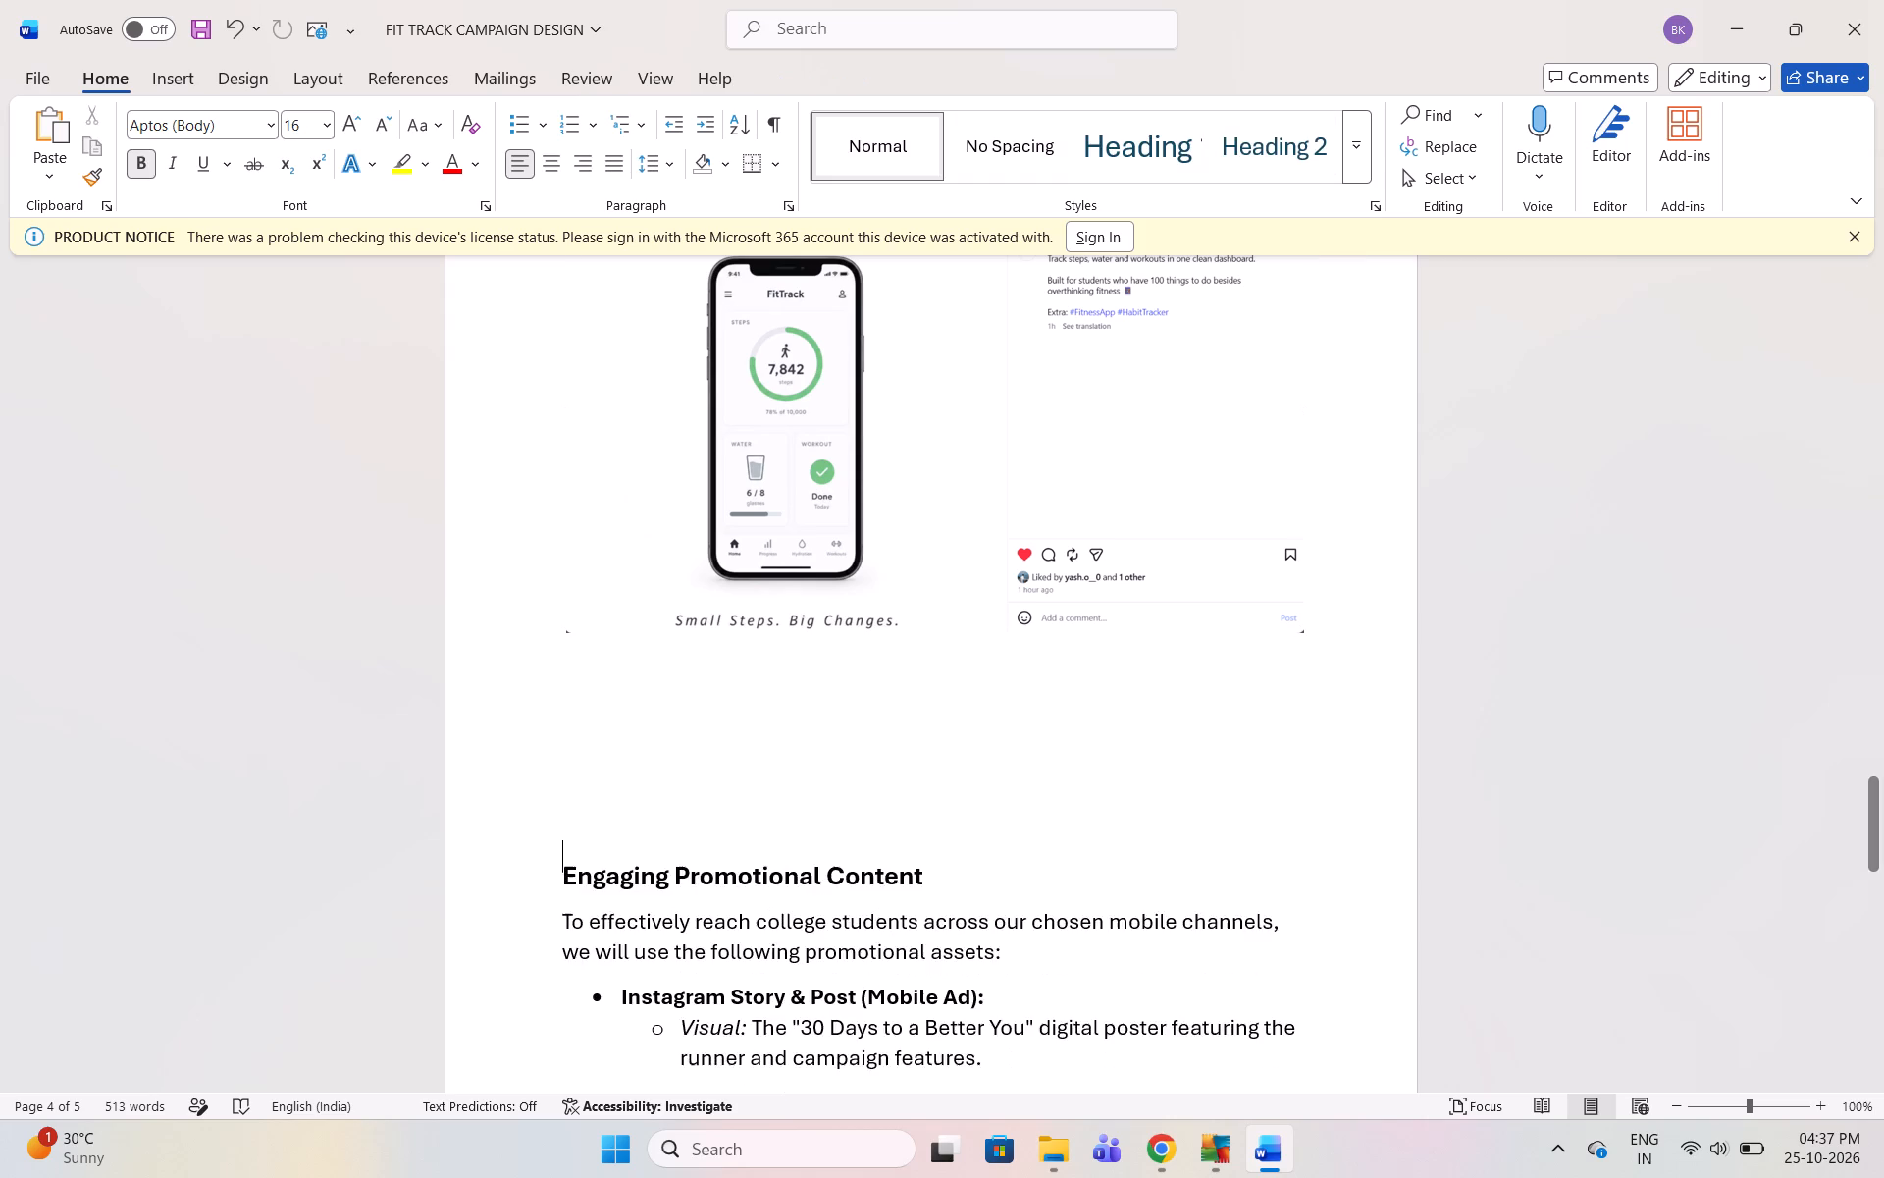
key(Return)
key(Return)
key(Return)
key(Return)
key(Return)
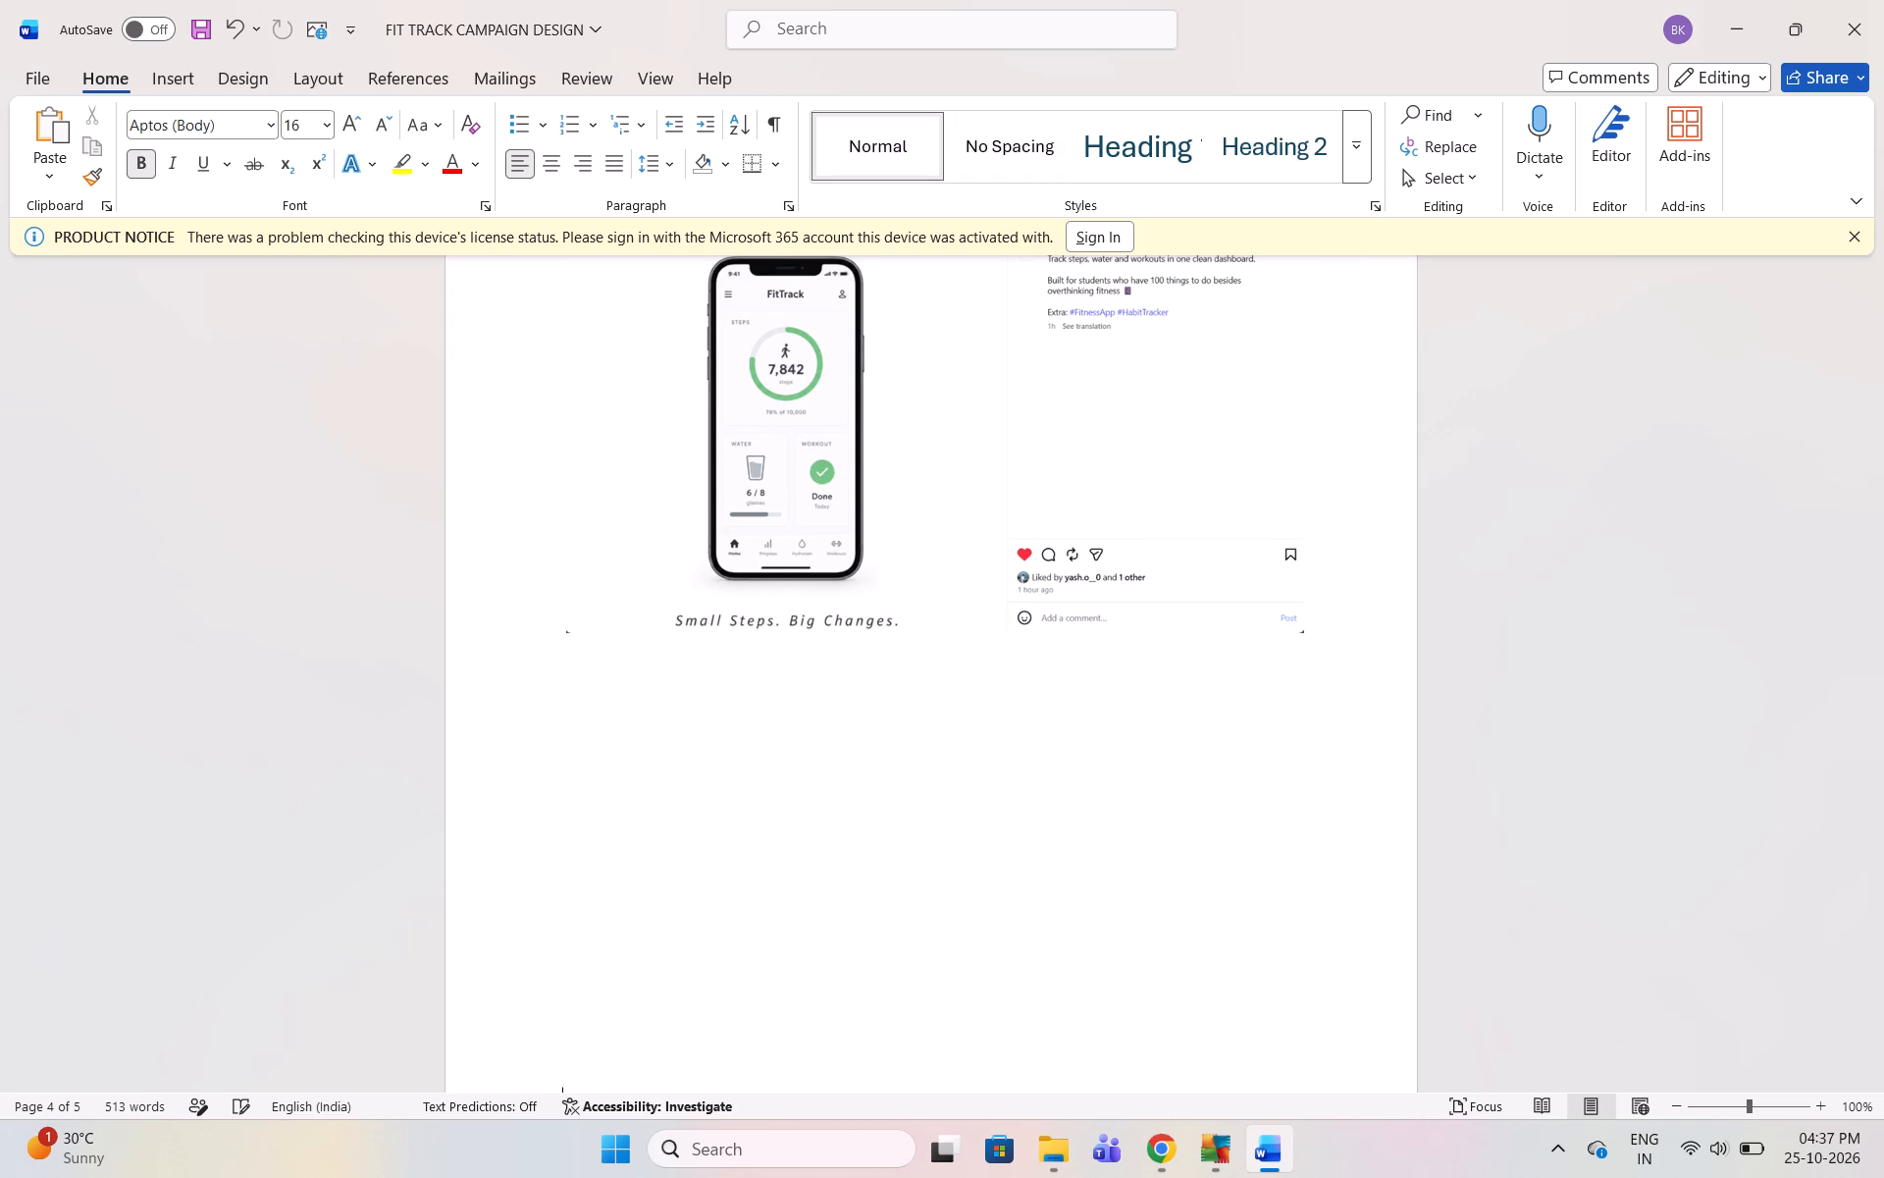
scroll(565, 817, down, 7)
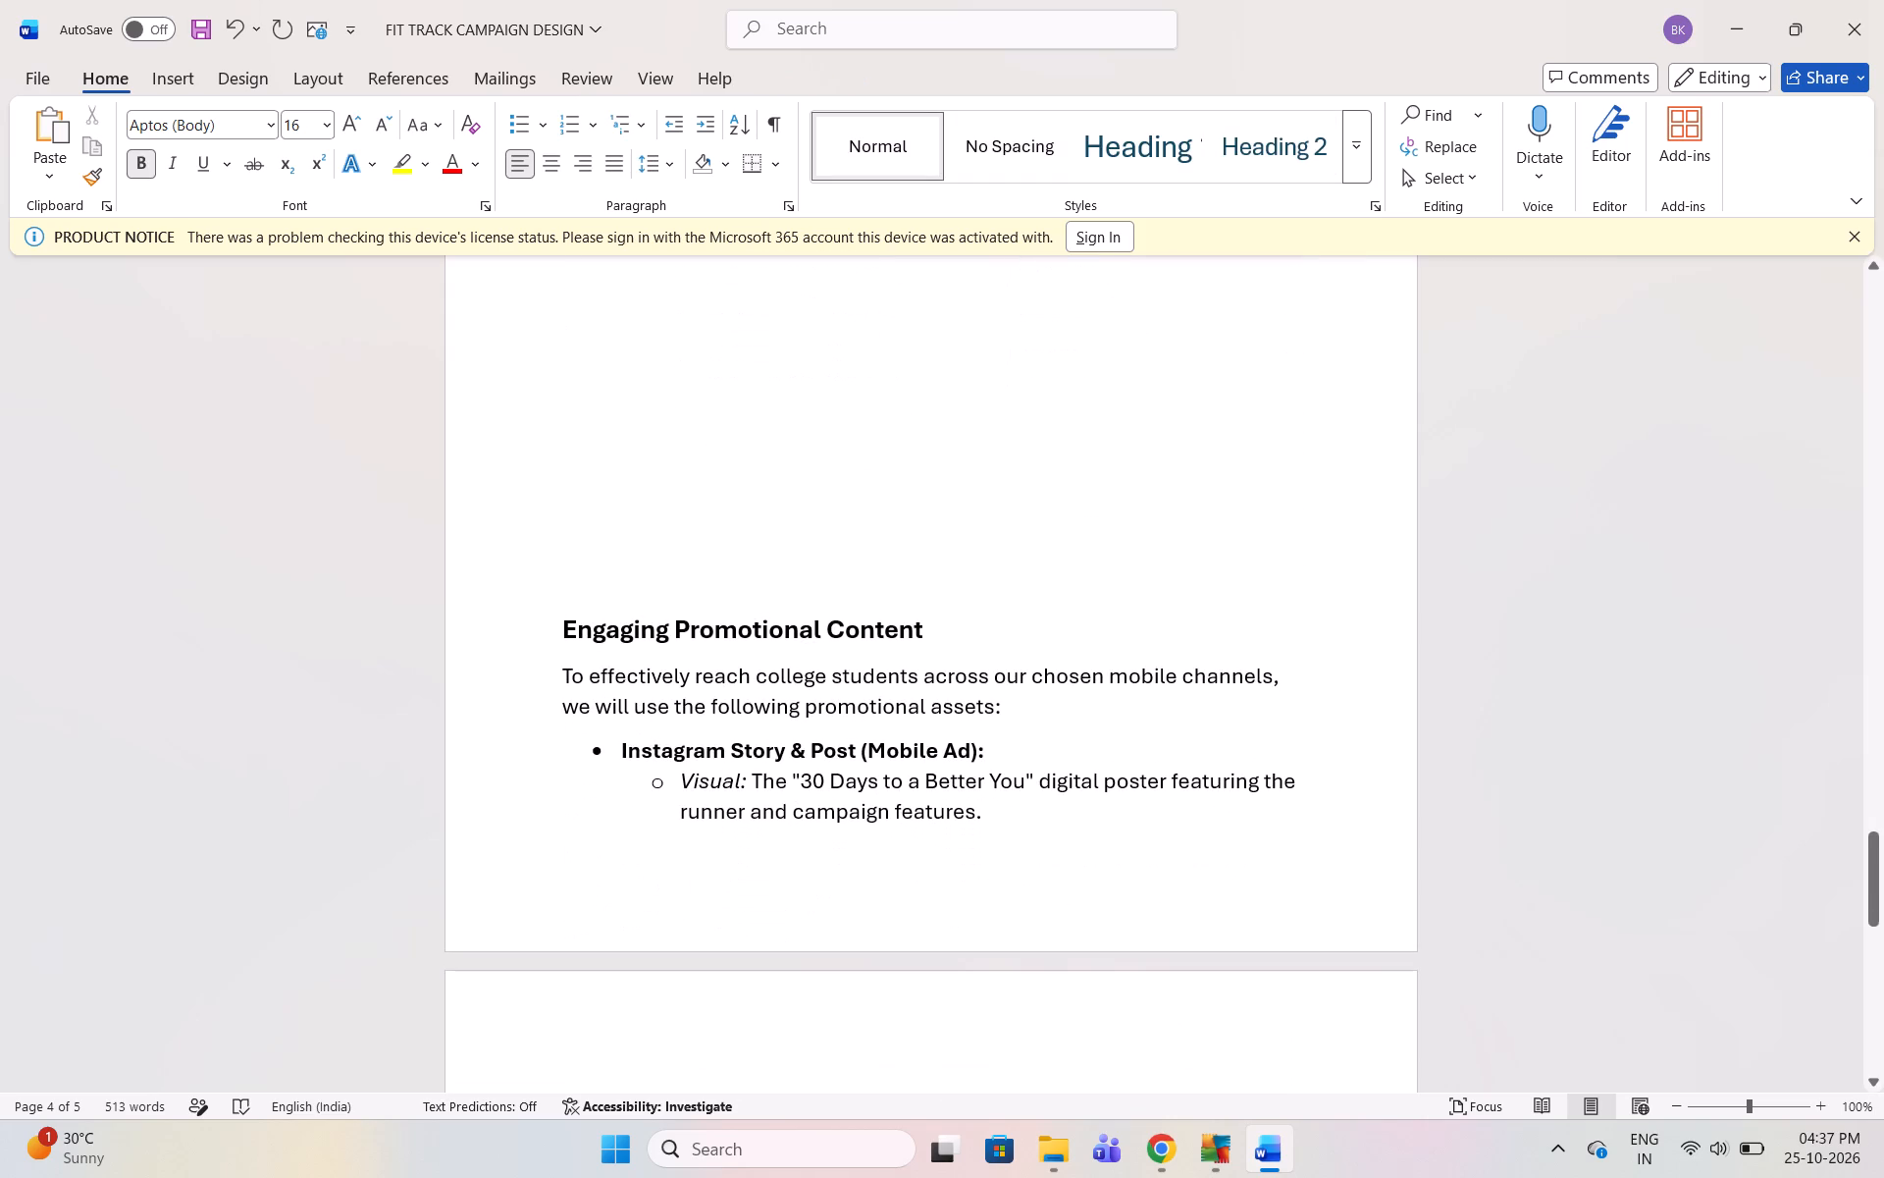
key(Return)
key(Return)
key(Return)
key(Return)
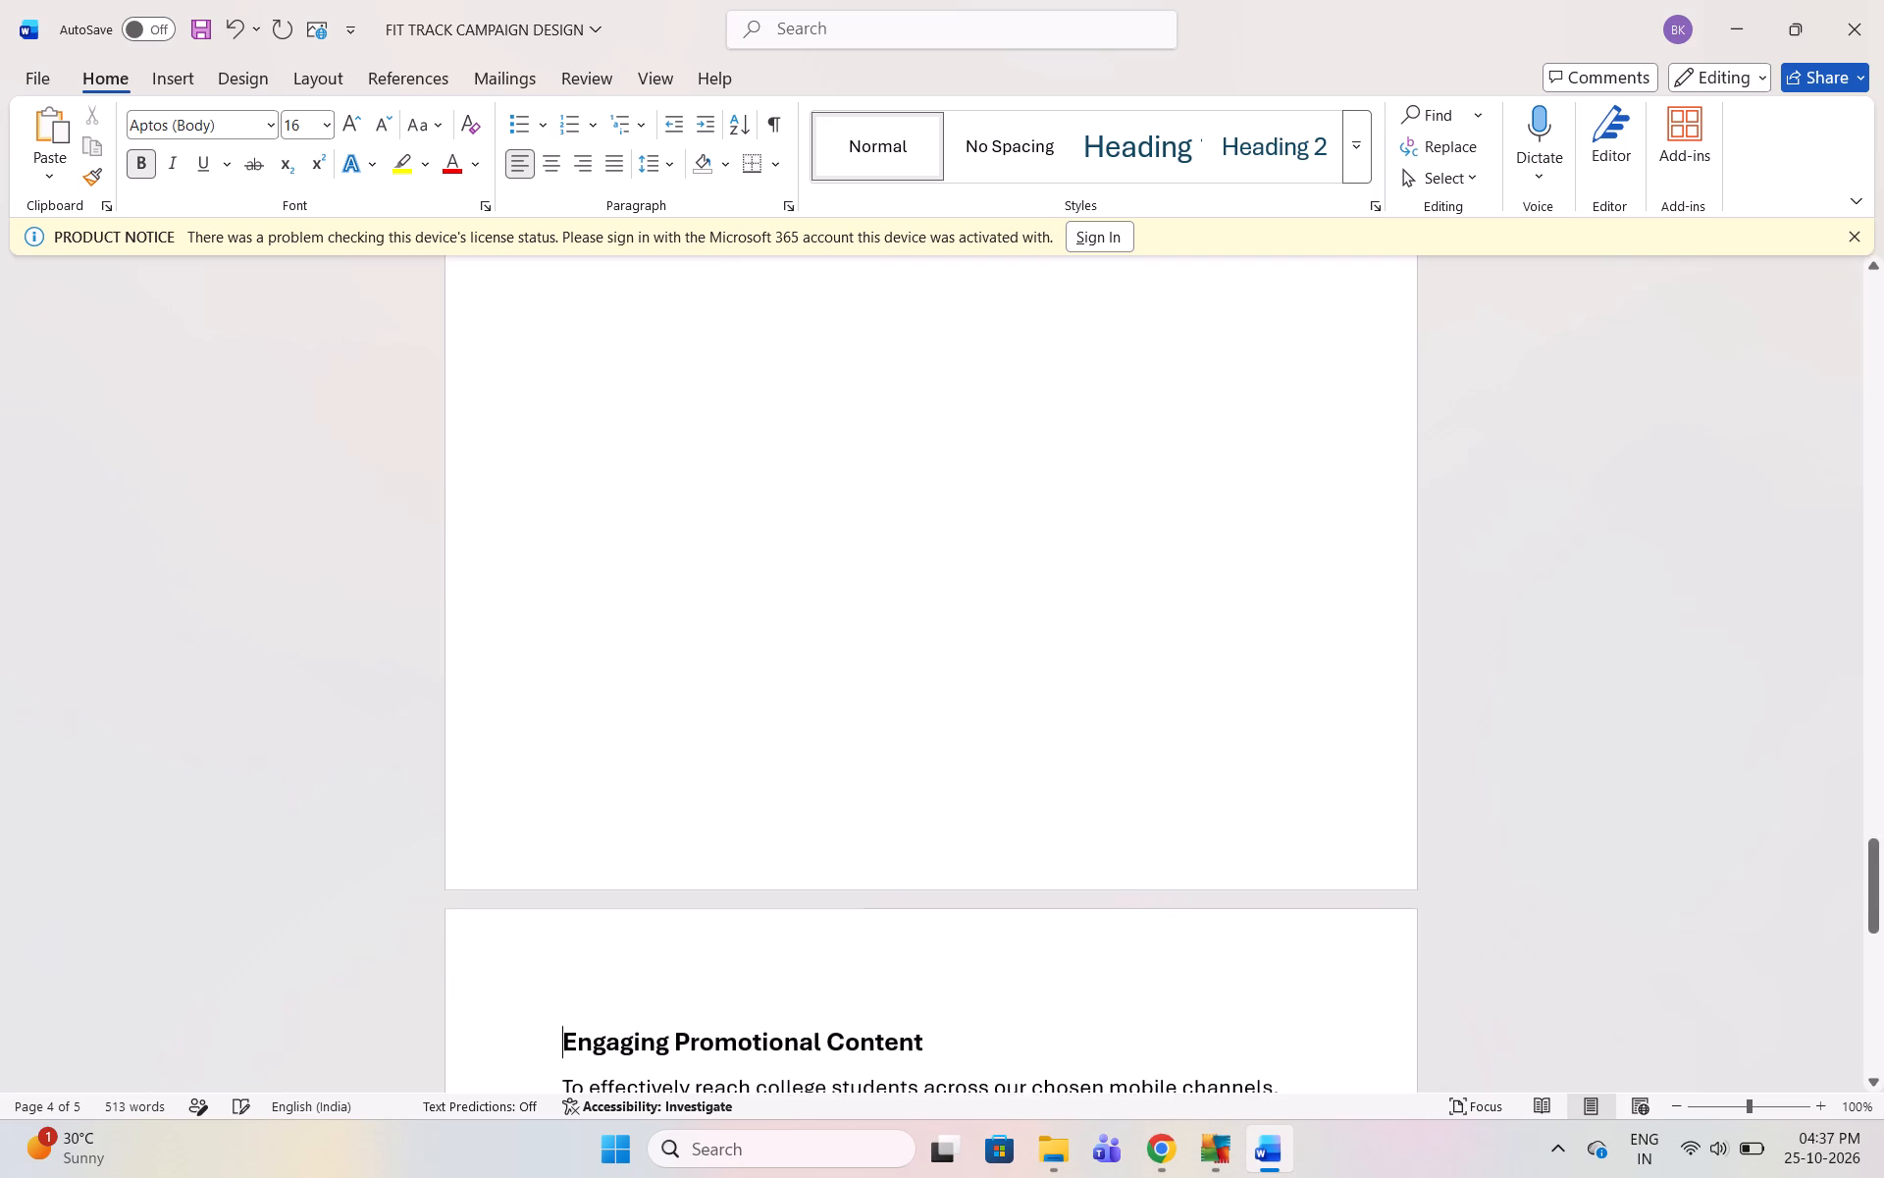
Move the MEET FITTRACK picture down to the bottom of page 4, centred between the text margins.
scroll(565, 817, up, 8)
drag(829, 423, 811, 1053)
scroll(1228, 732, down, 4)
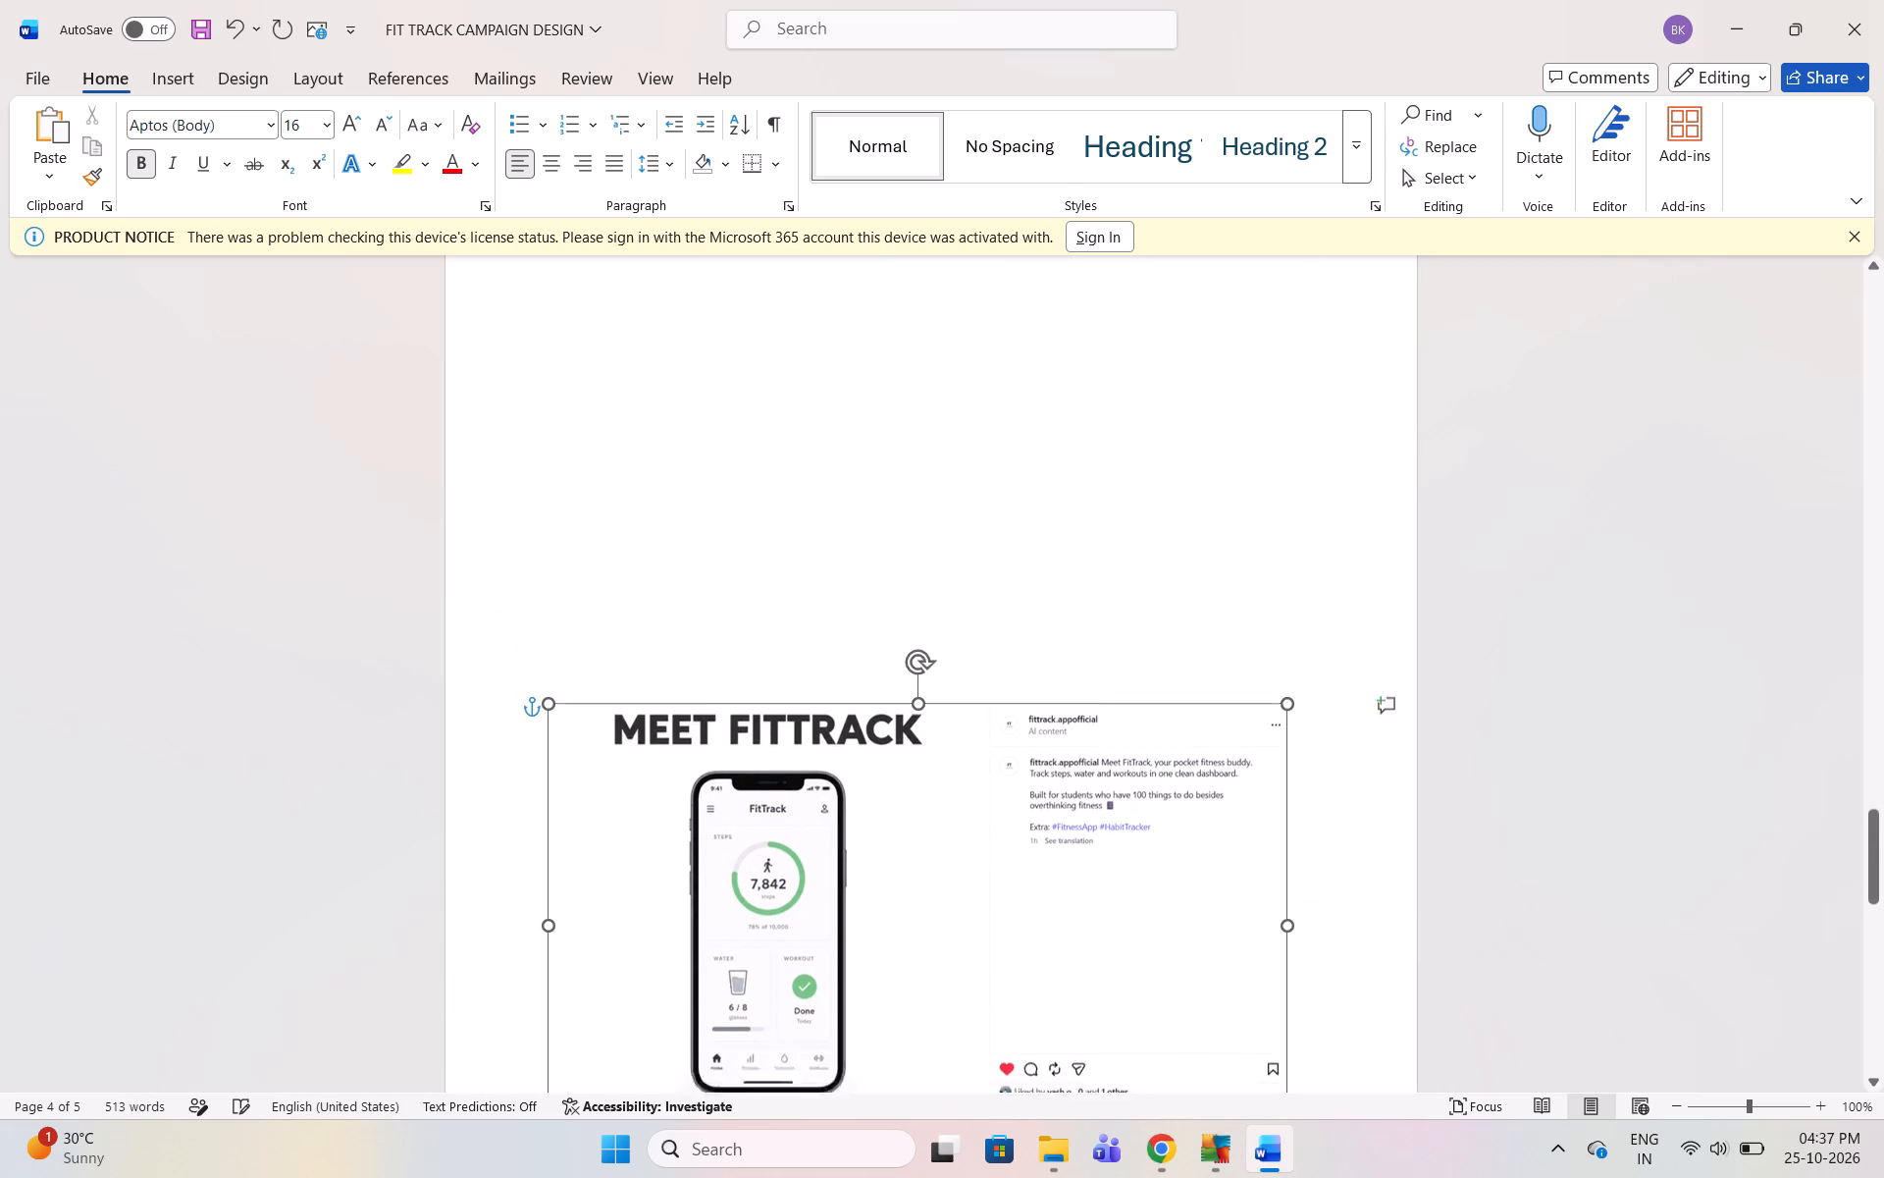
scroll(1228, 731, down, 3)
drag(1076, 550, 1084, 592)
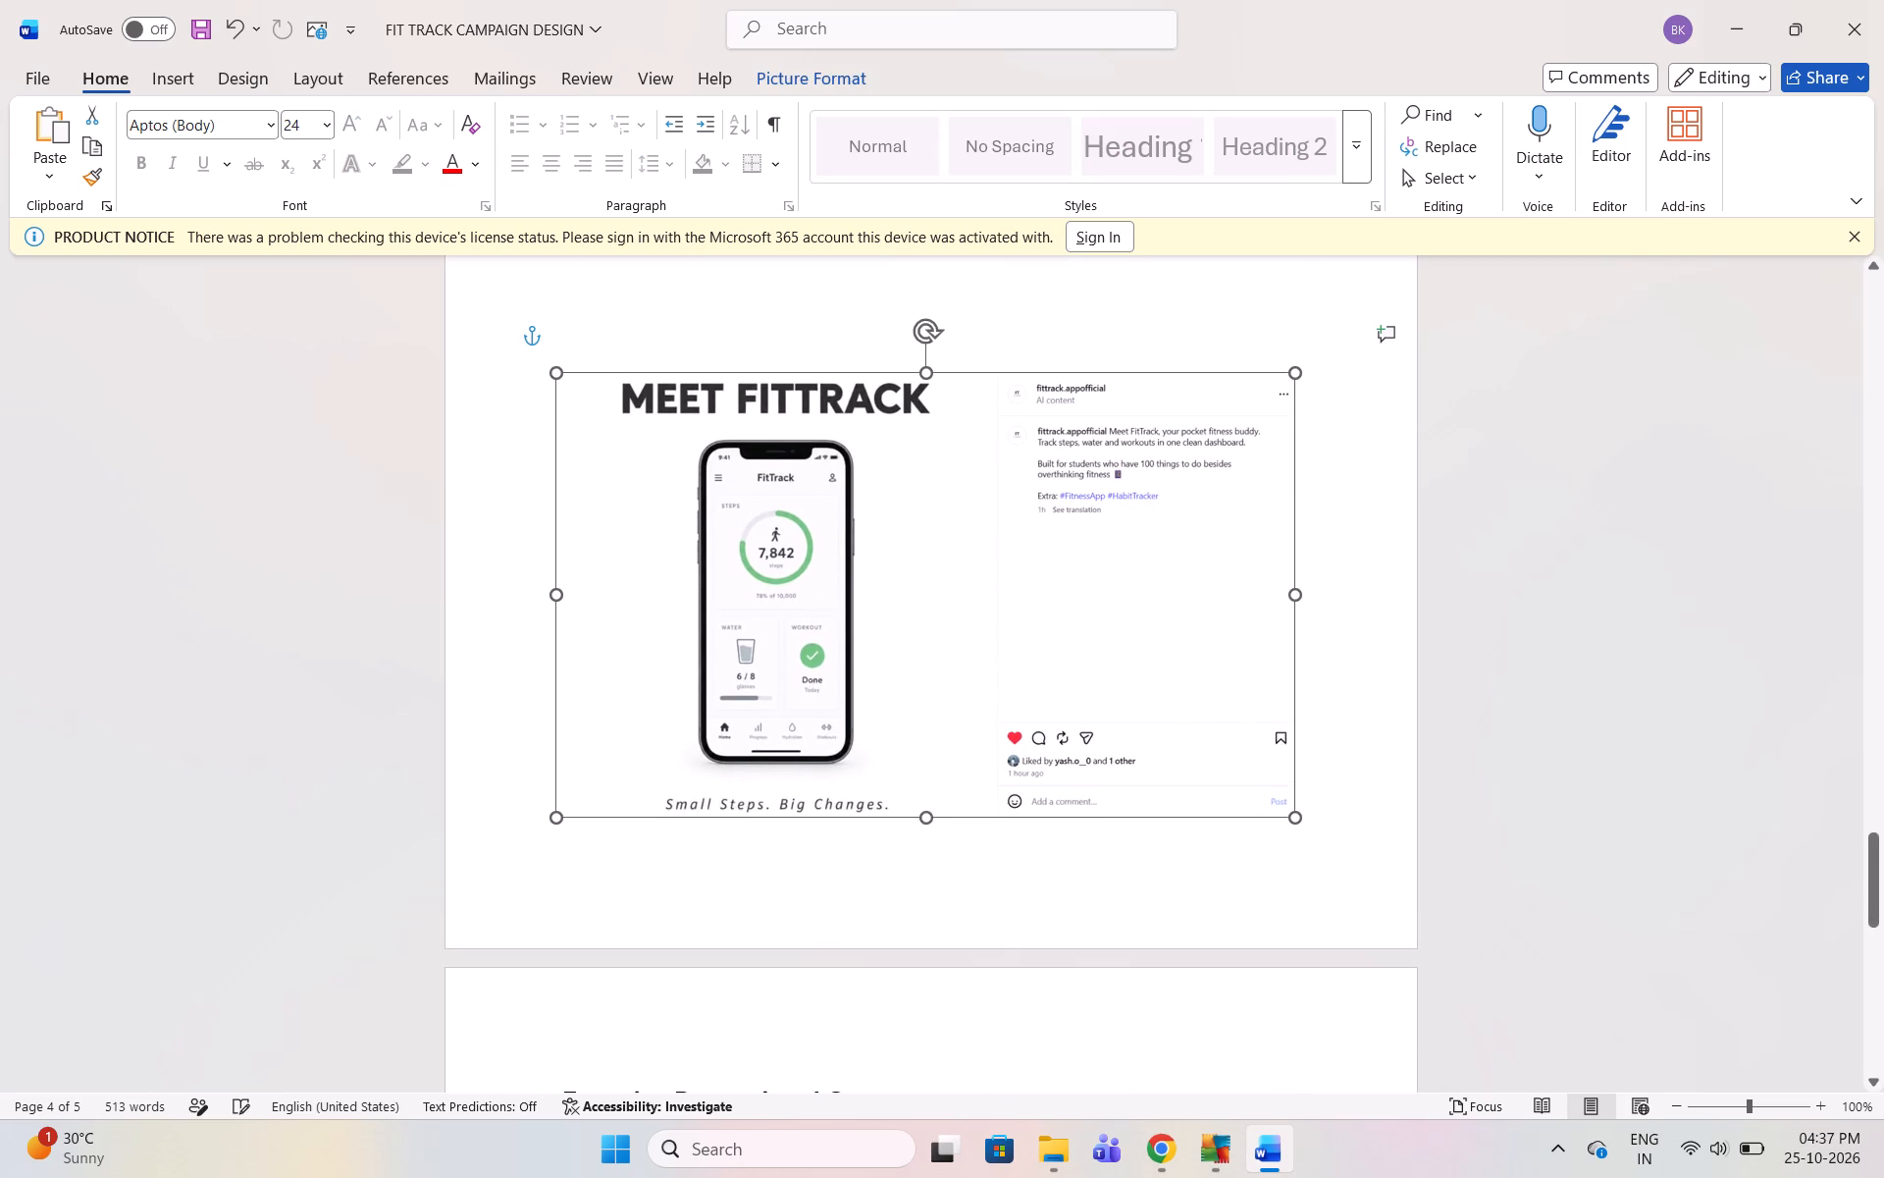
drag(1084, 592, 1077, 640)
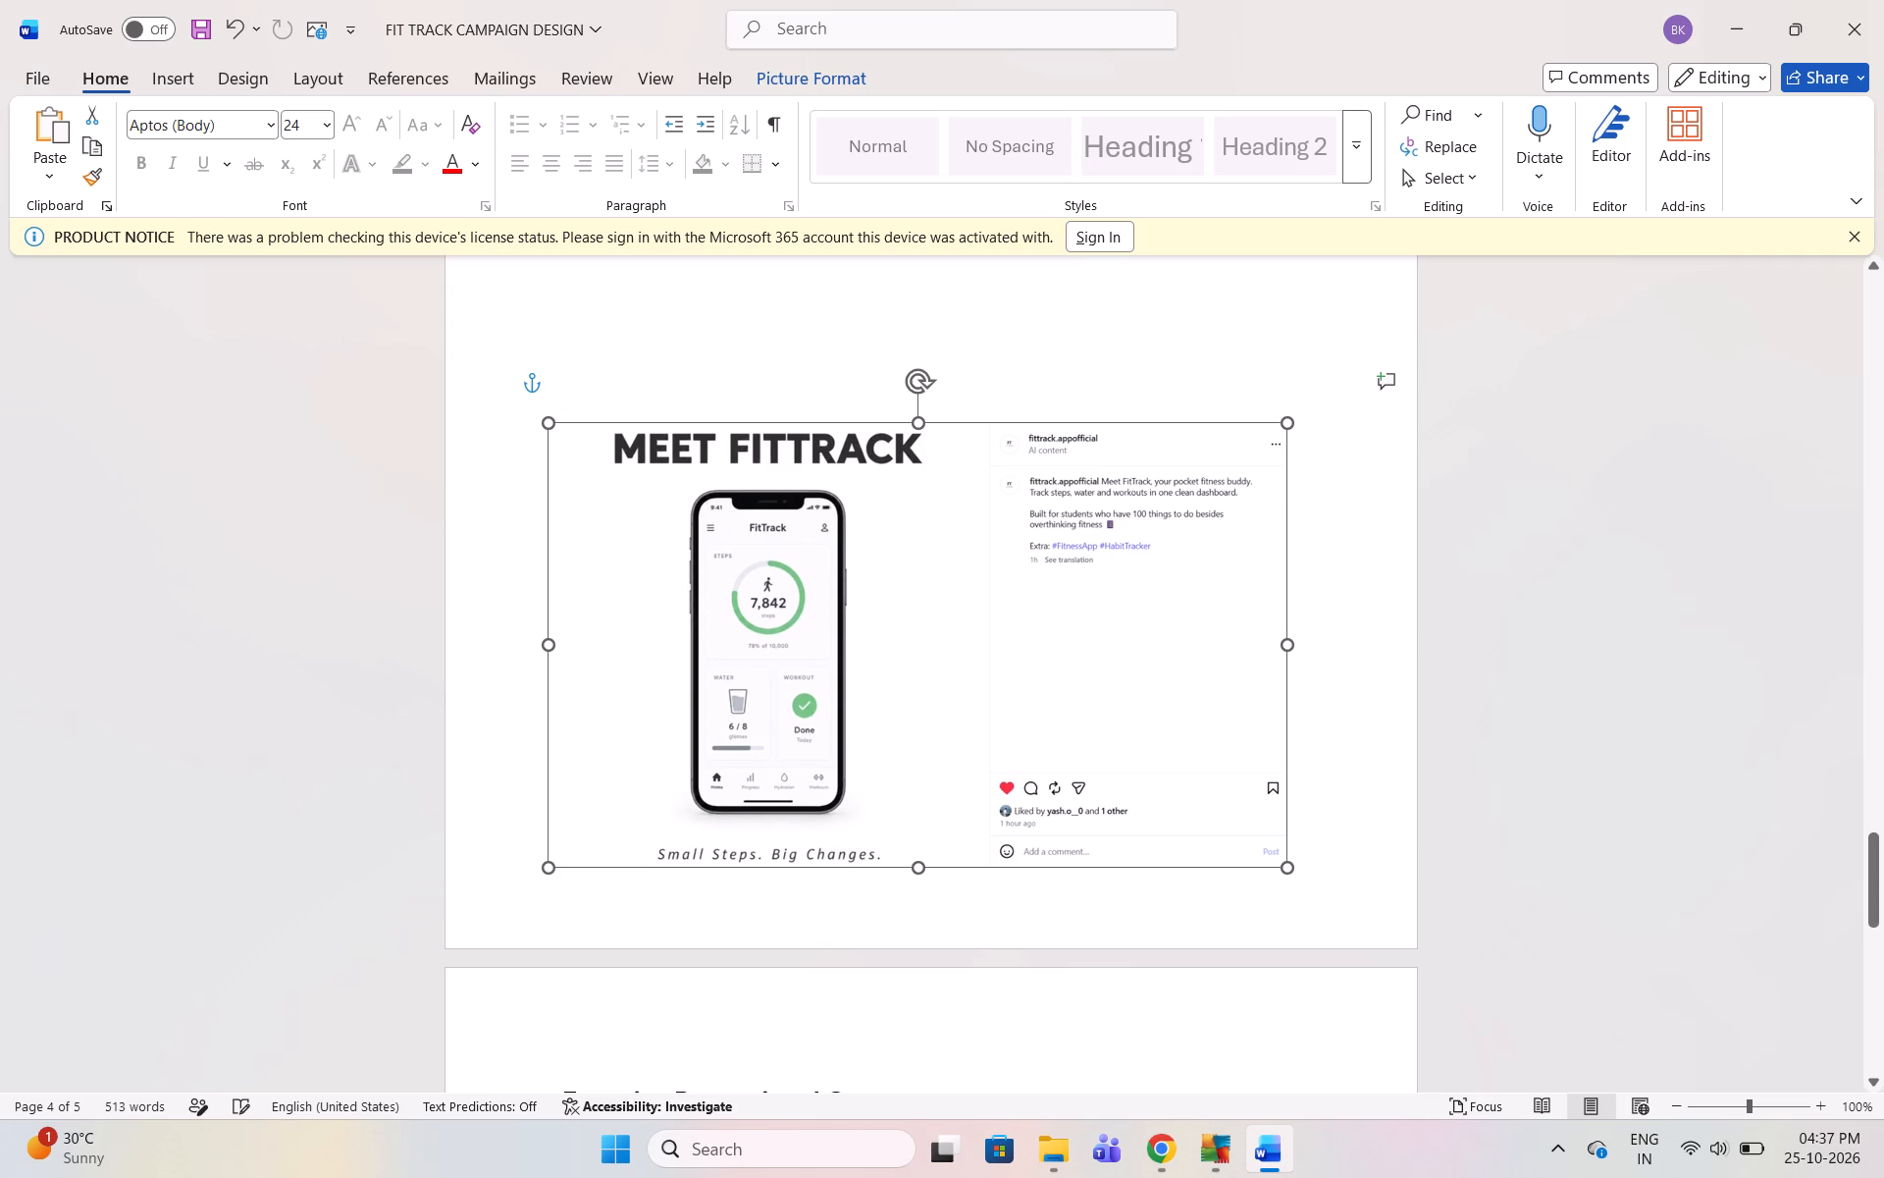
drag(1077, 640, 1084, 605)
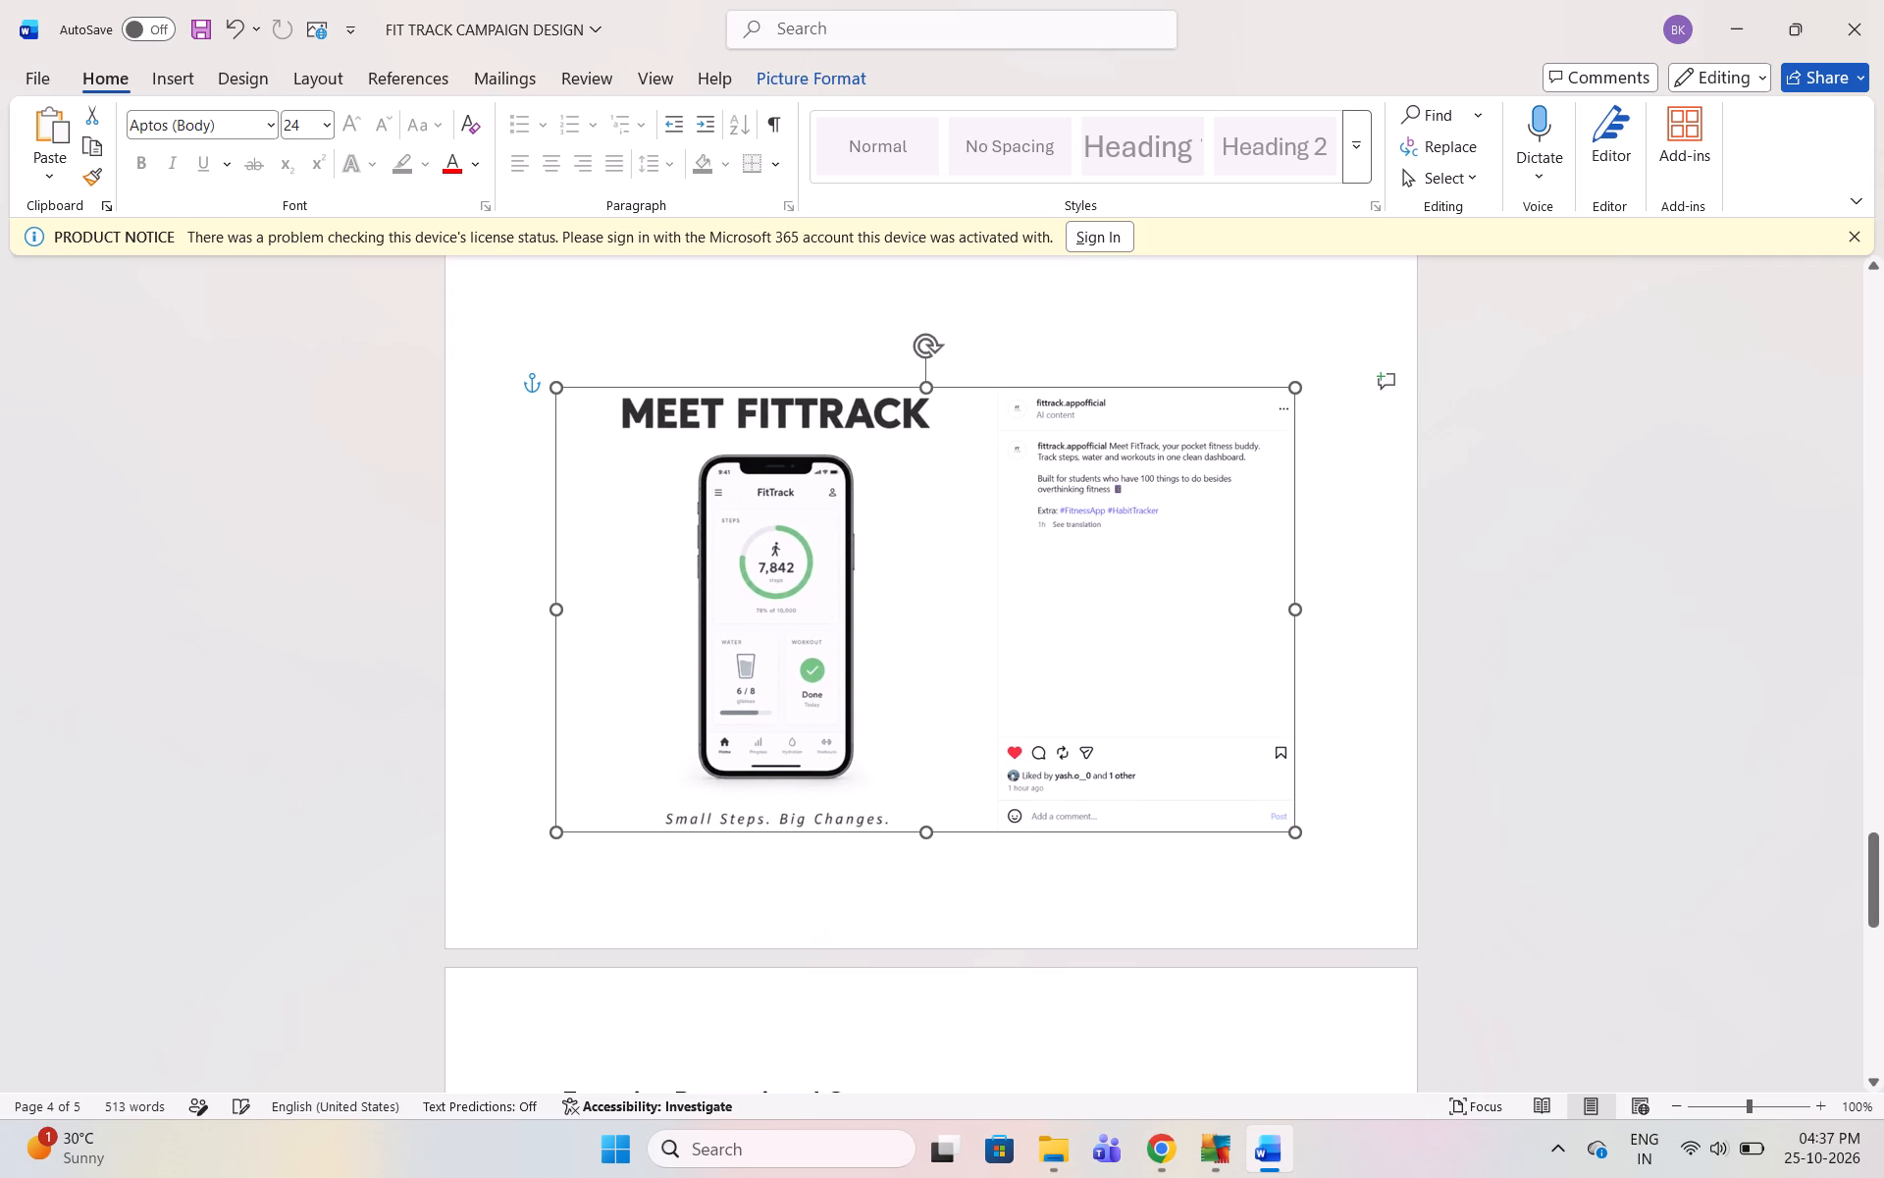
drag(1084, 605, 1086, 609)
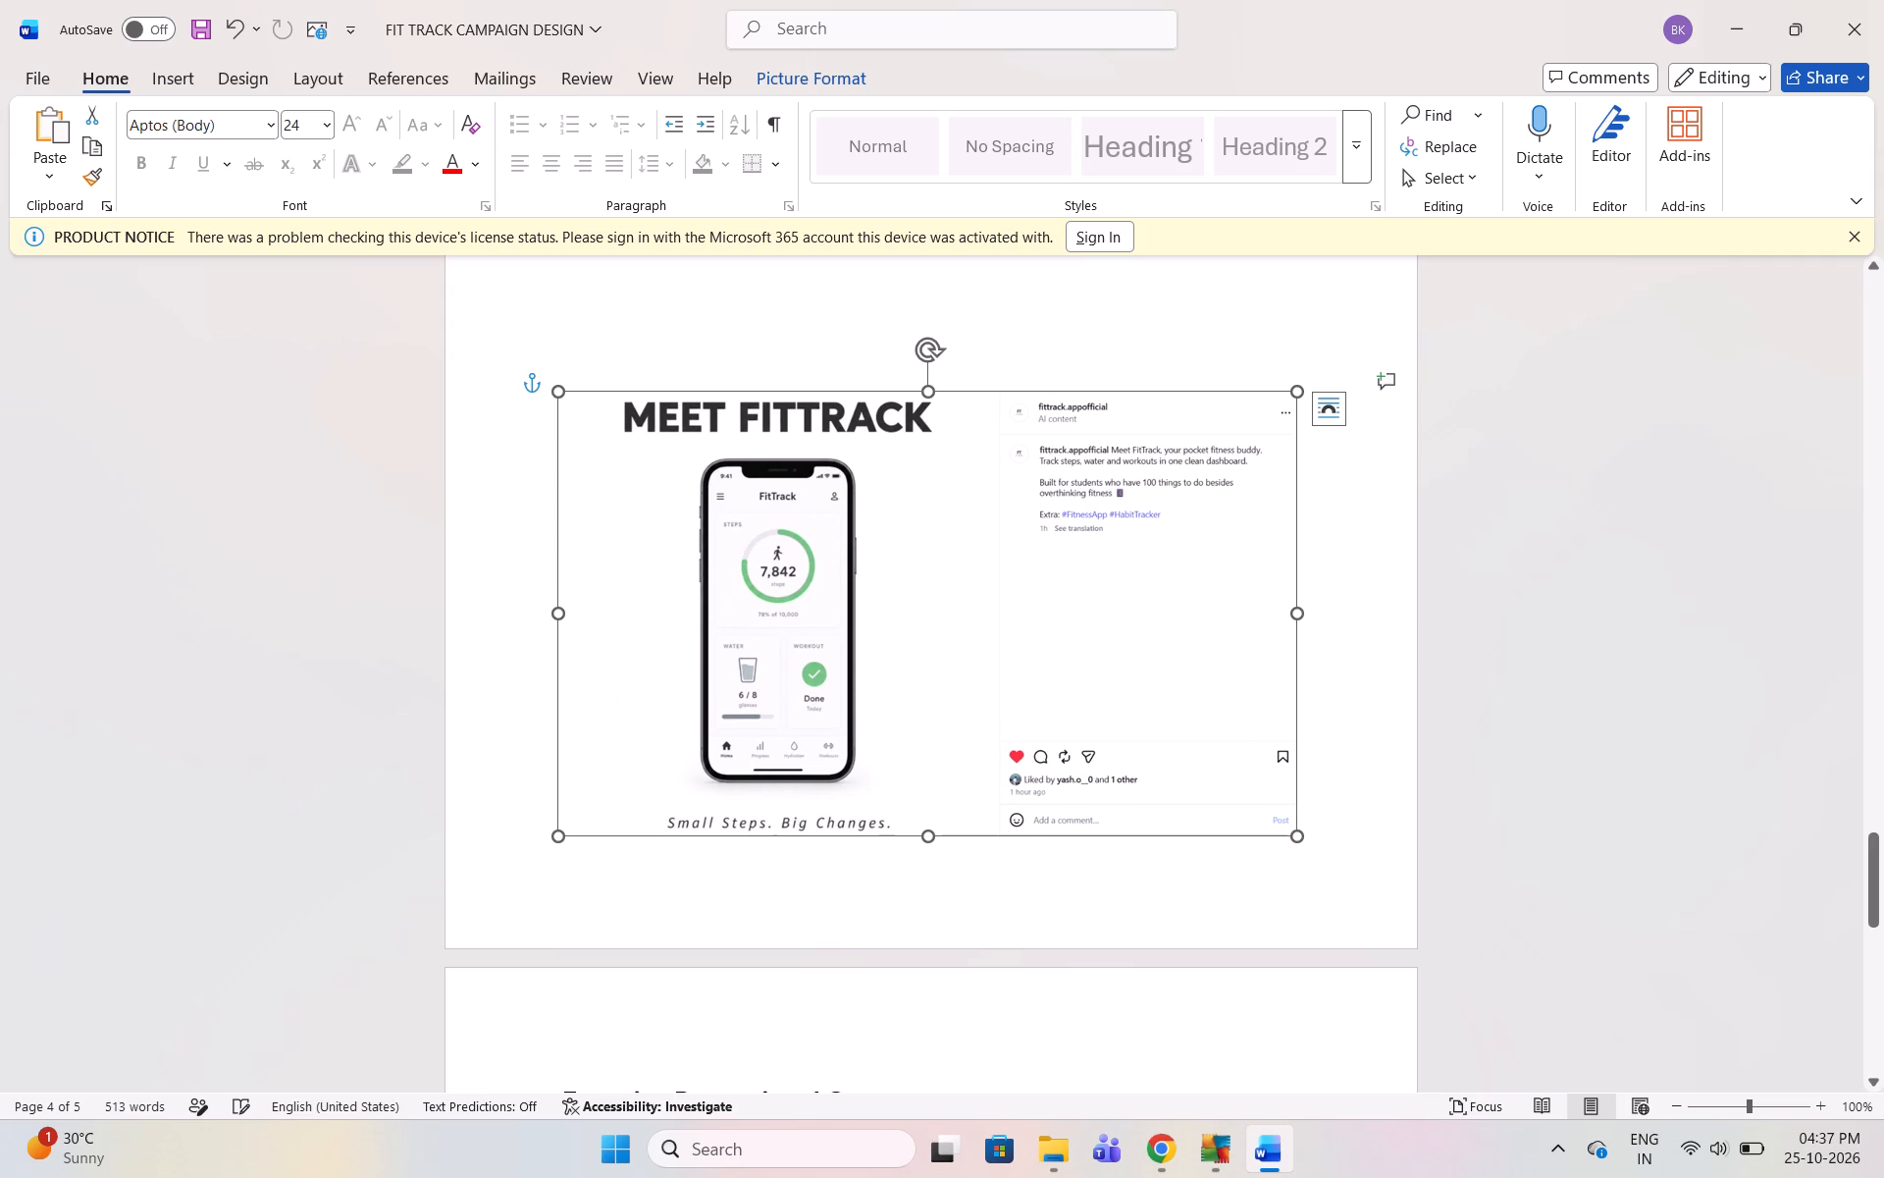
Set the text wrapping of the Instagram post picture below the Mobile Promotion & Execution heading to Through.
click(1332, 562)
scroll(1333, 562, up, 19)
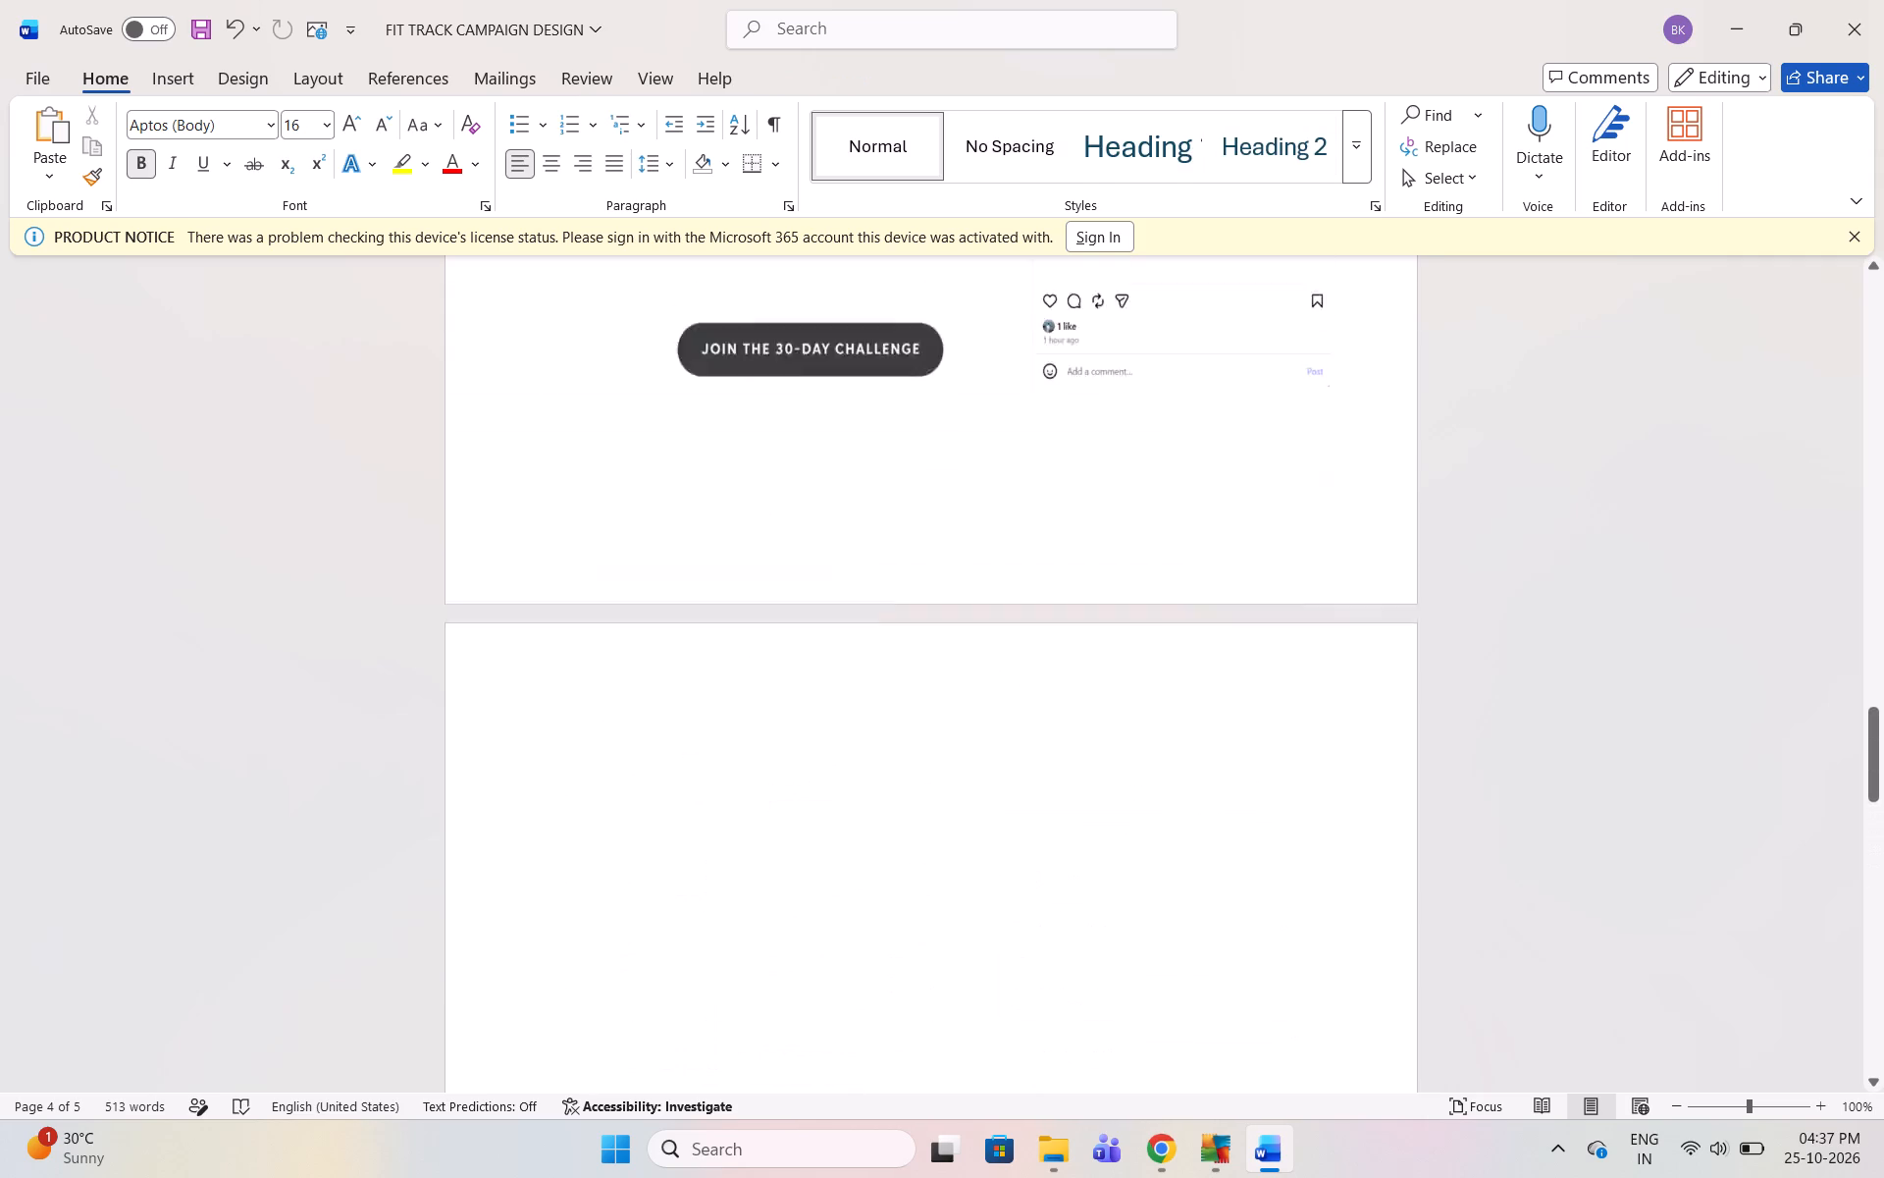
scroll(1333, 562, up, 2)
scroll(1052, 414, up, 5)
click(1027, 468)
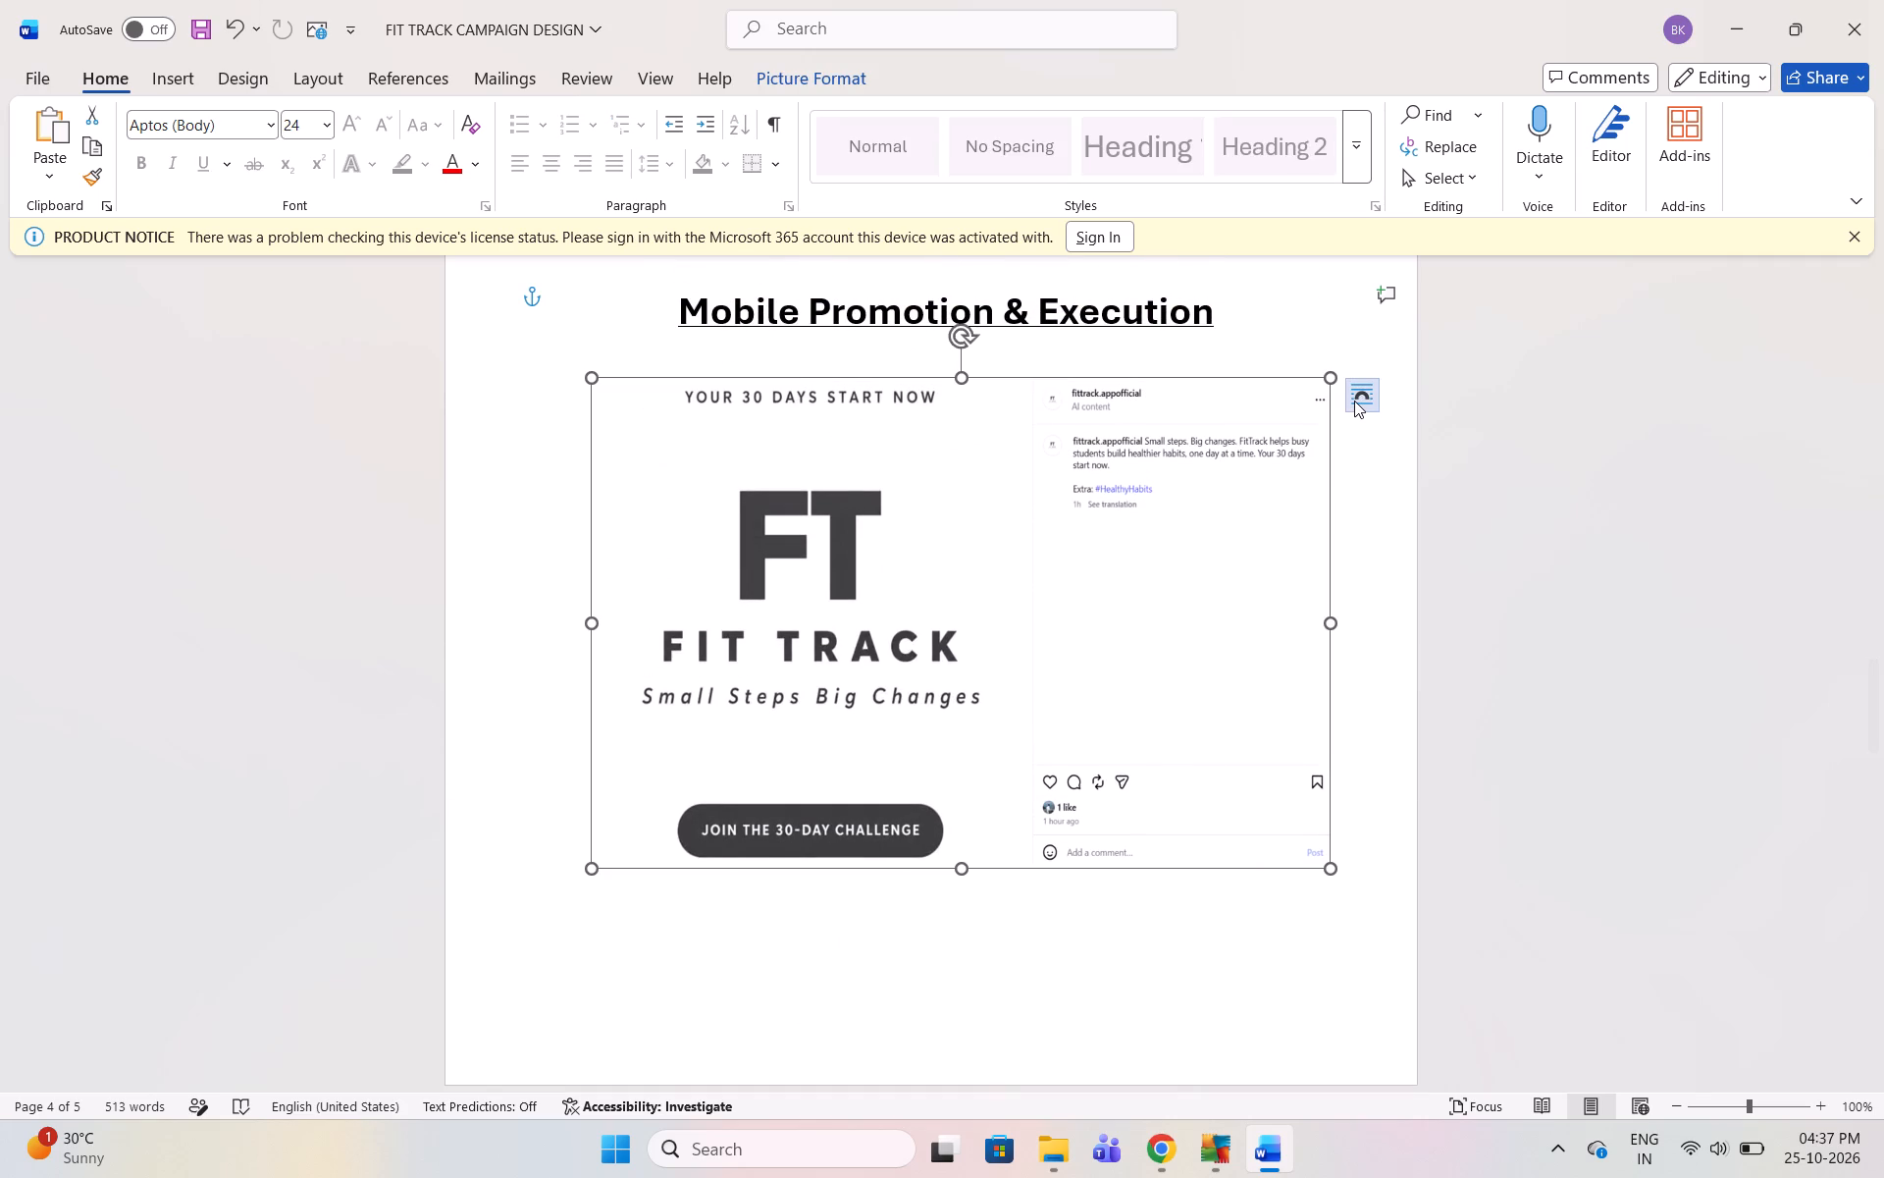
click(1354, 401)
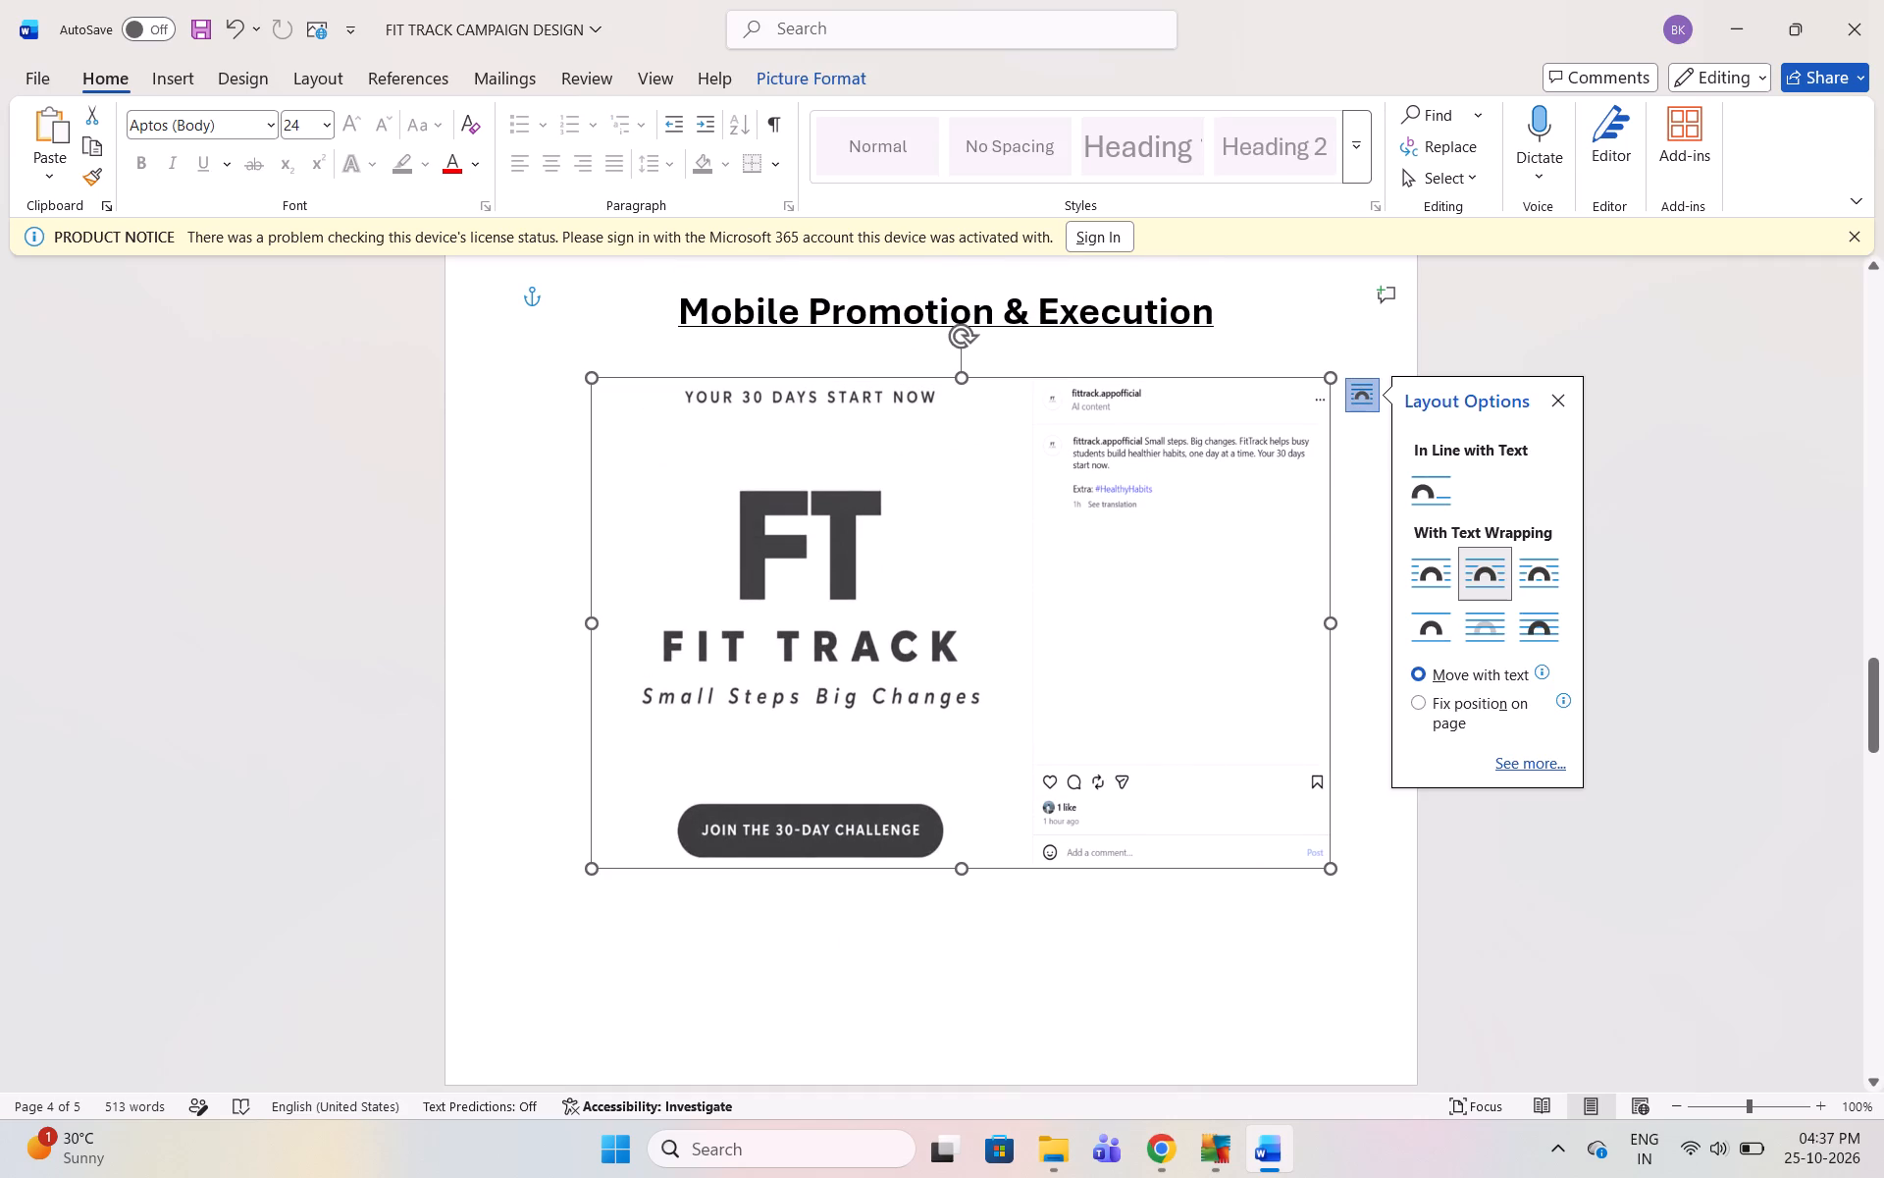
click(1529, 568)
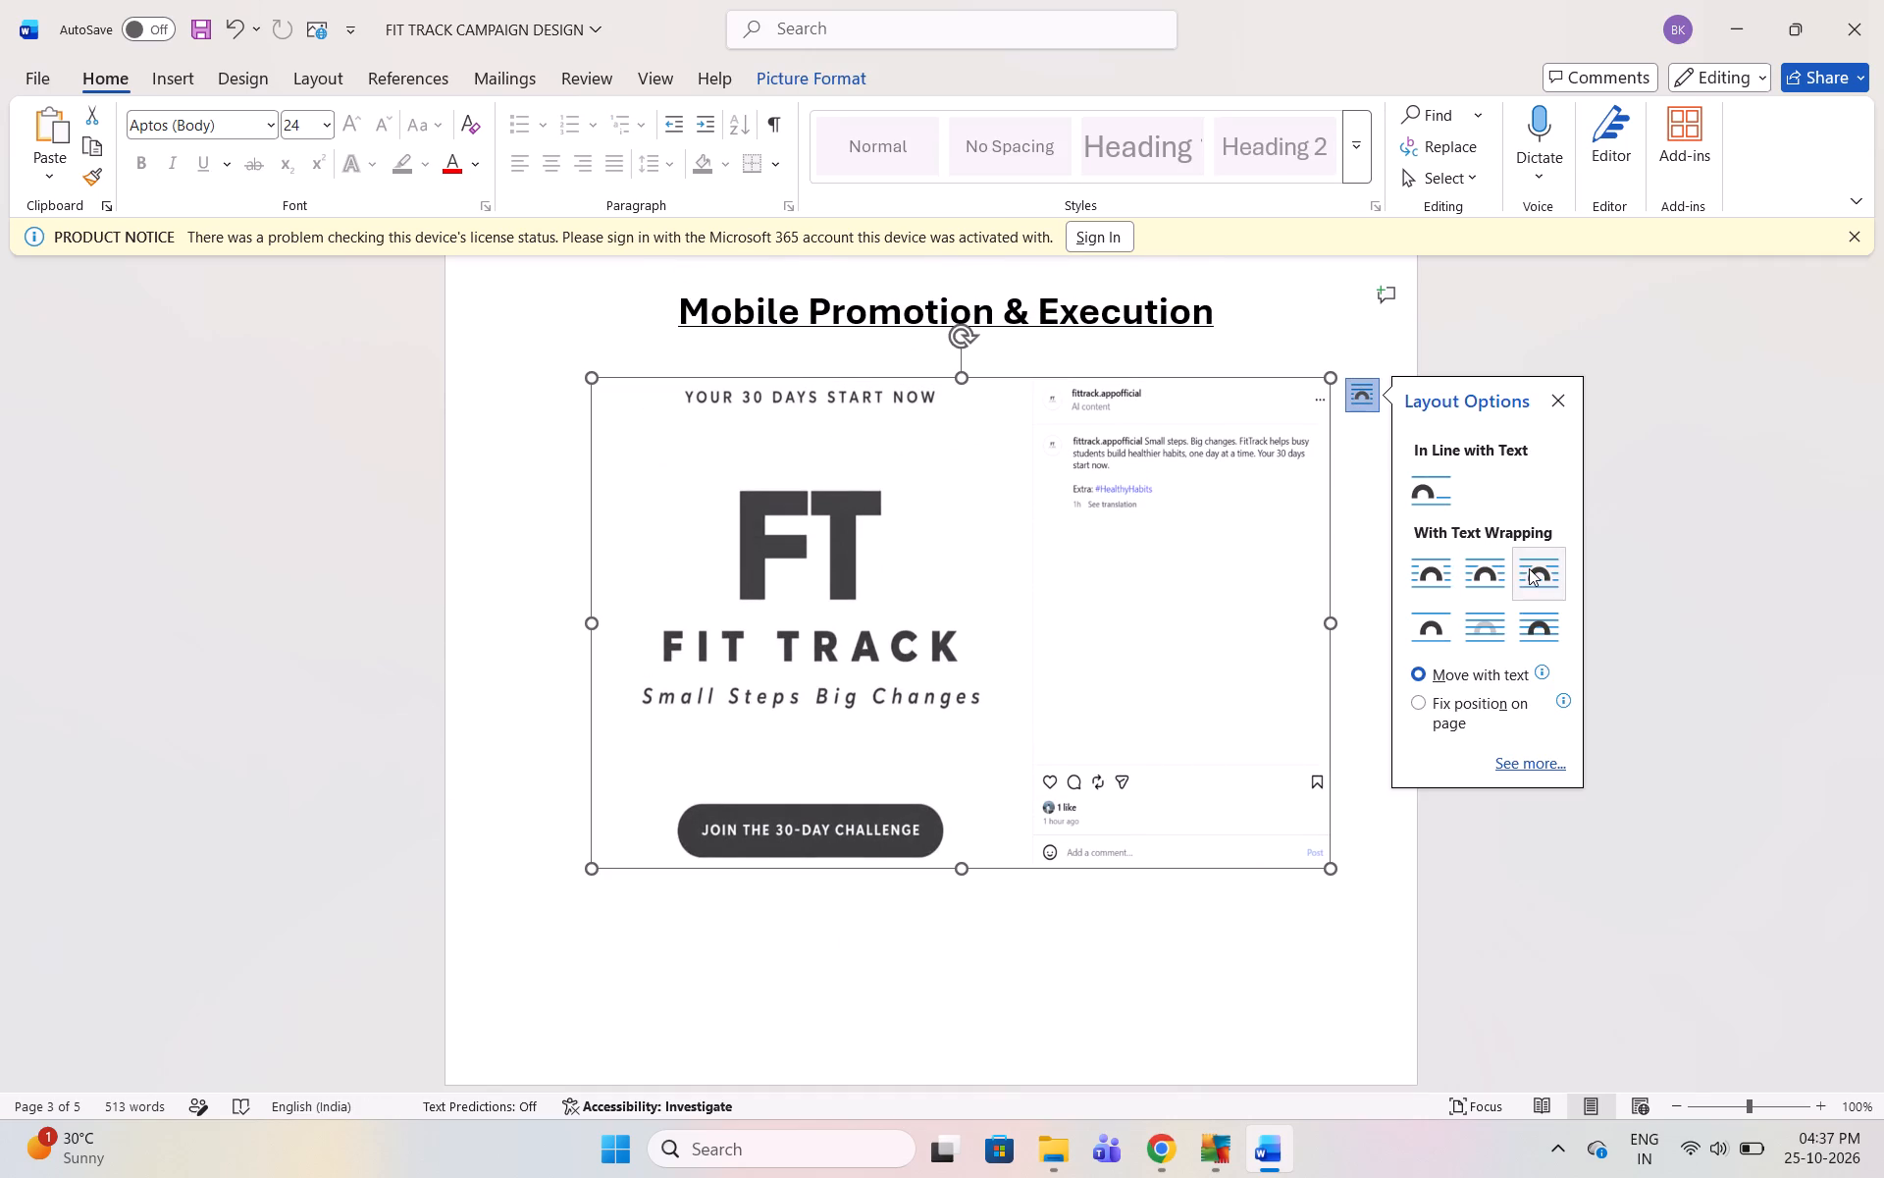
click(1394, 860)
Move the Instagram post picture lower beneath the Mobile Promotion & Execution heading and reduce its height from the top edge.
drag(1018, 669, 996, 981)
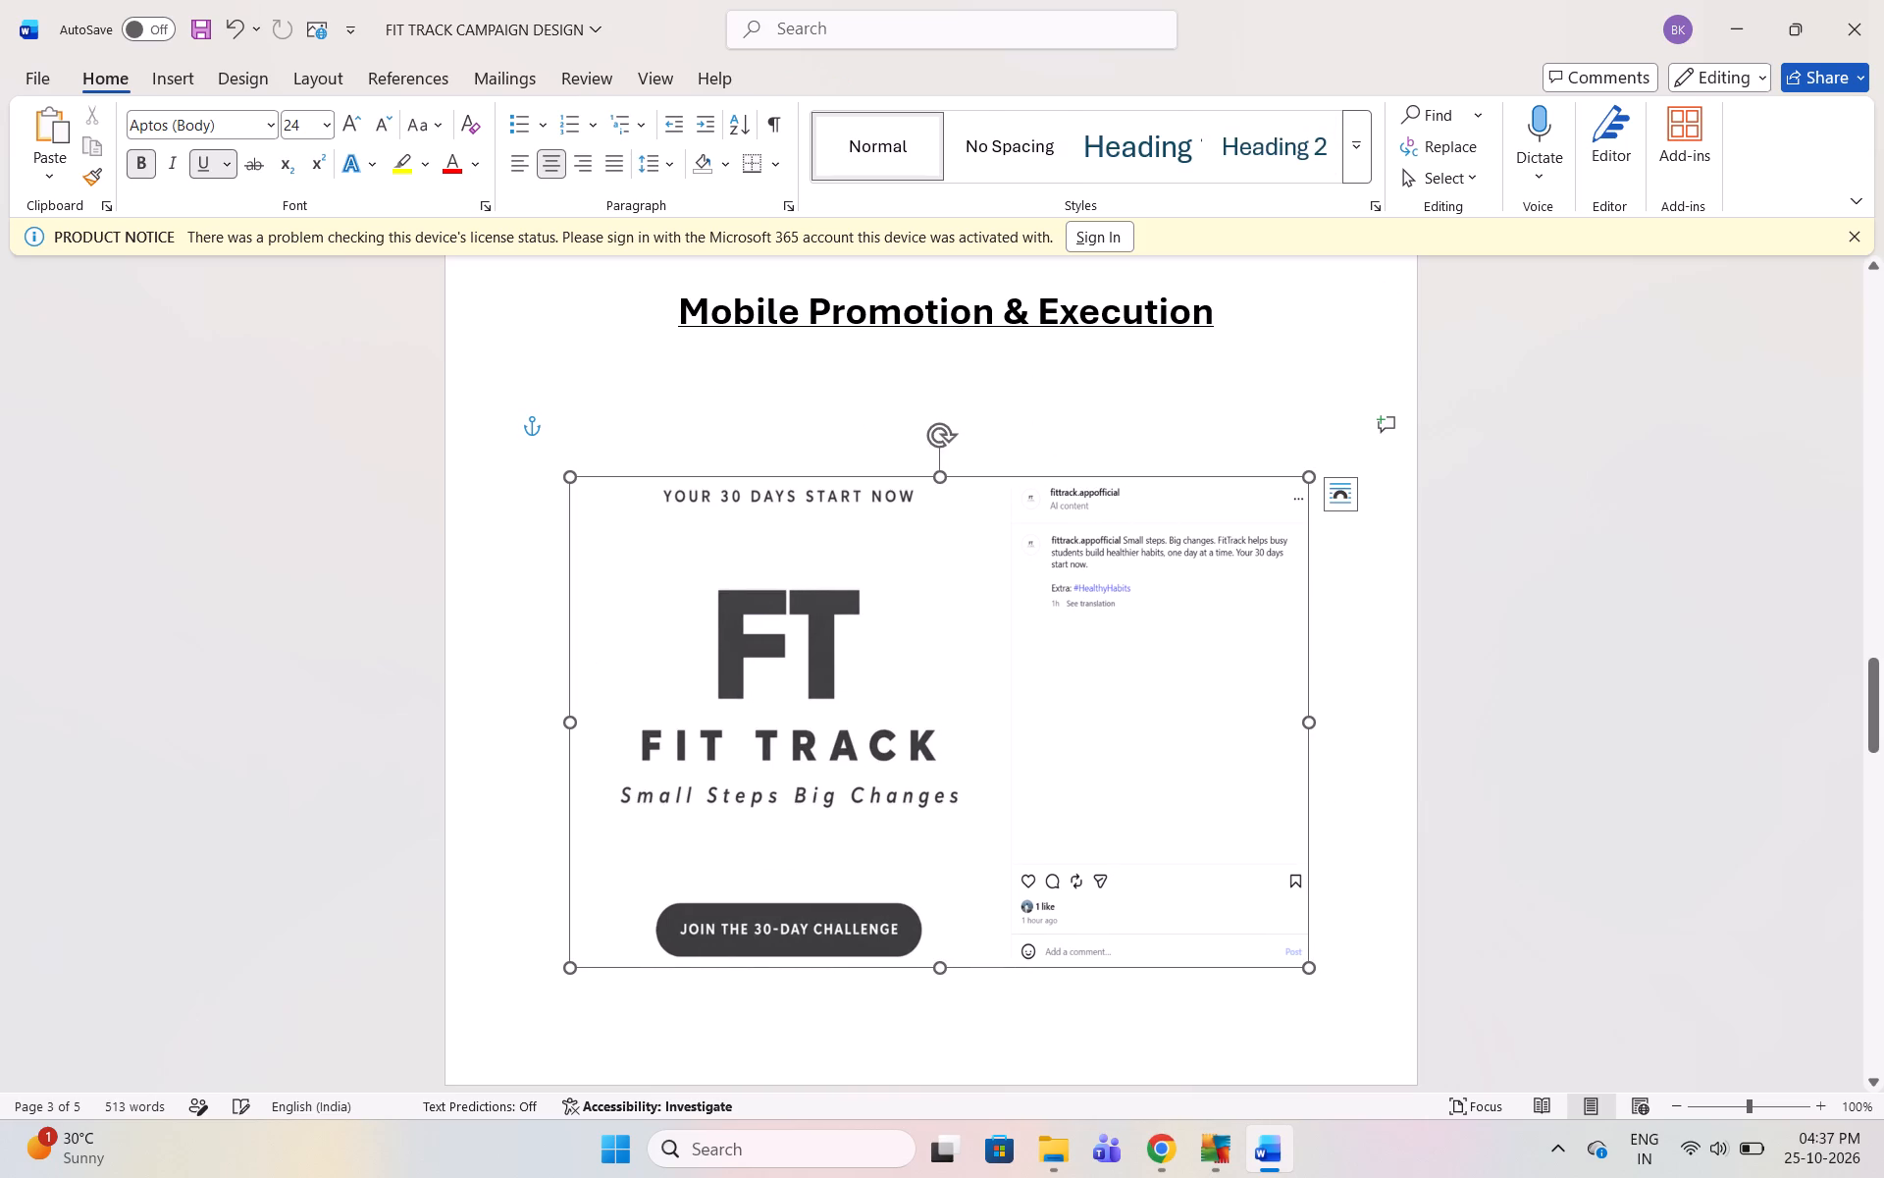
drag(939, 478, 919, 543)
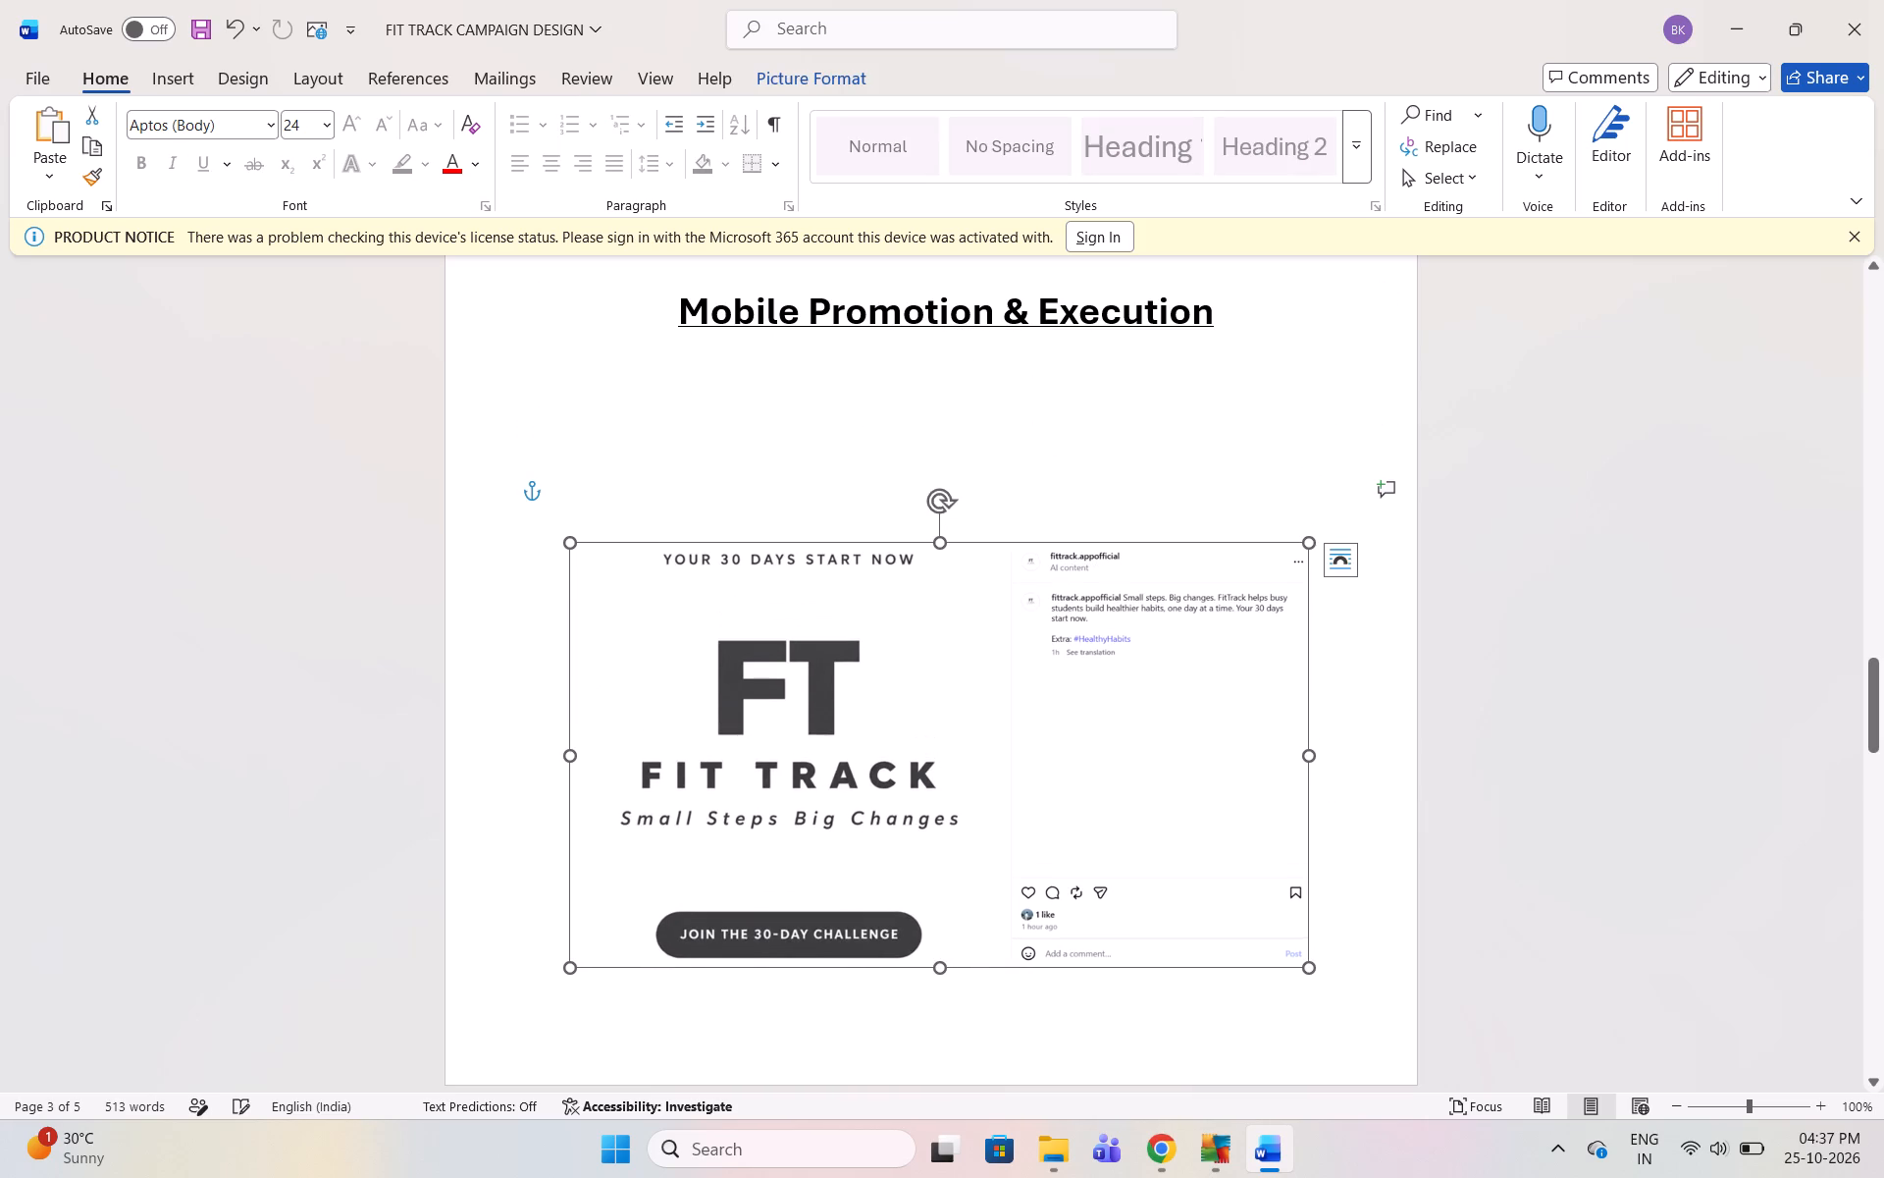
Examine the page layout and spacing below the Instagram post picture and on the following page.
scroll(1663, 658, down, 3)
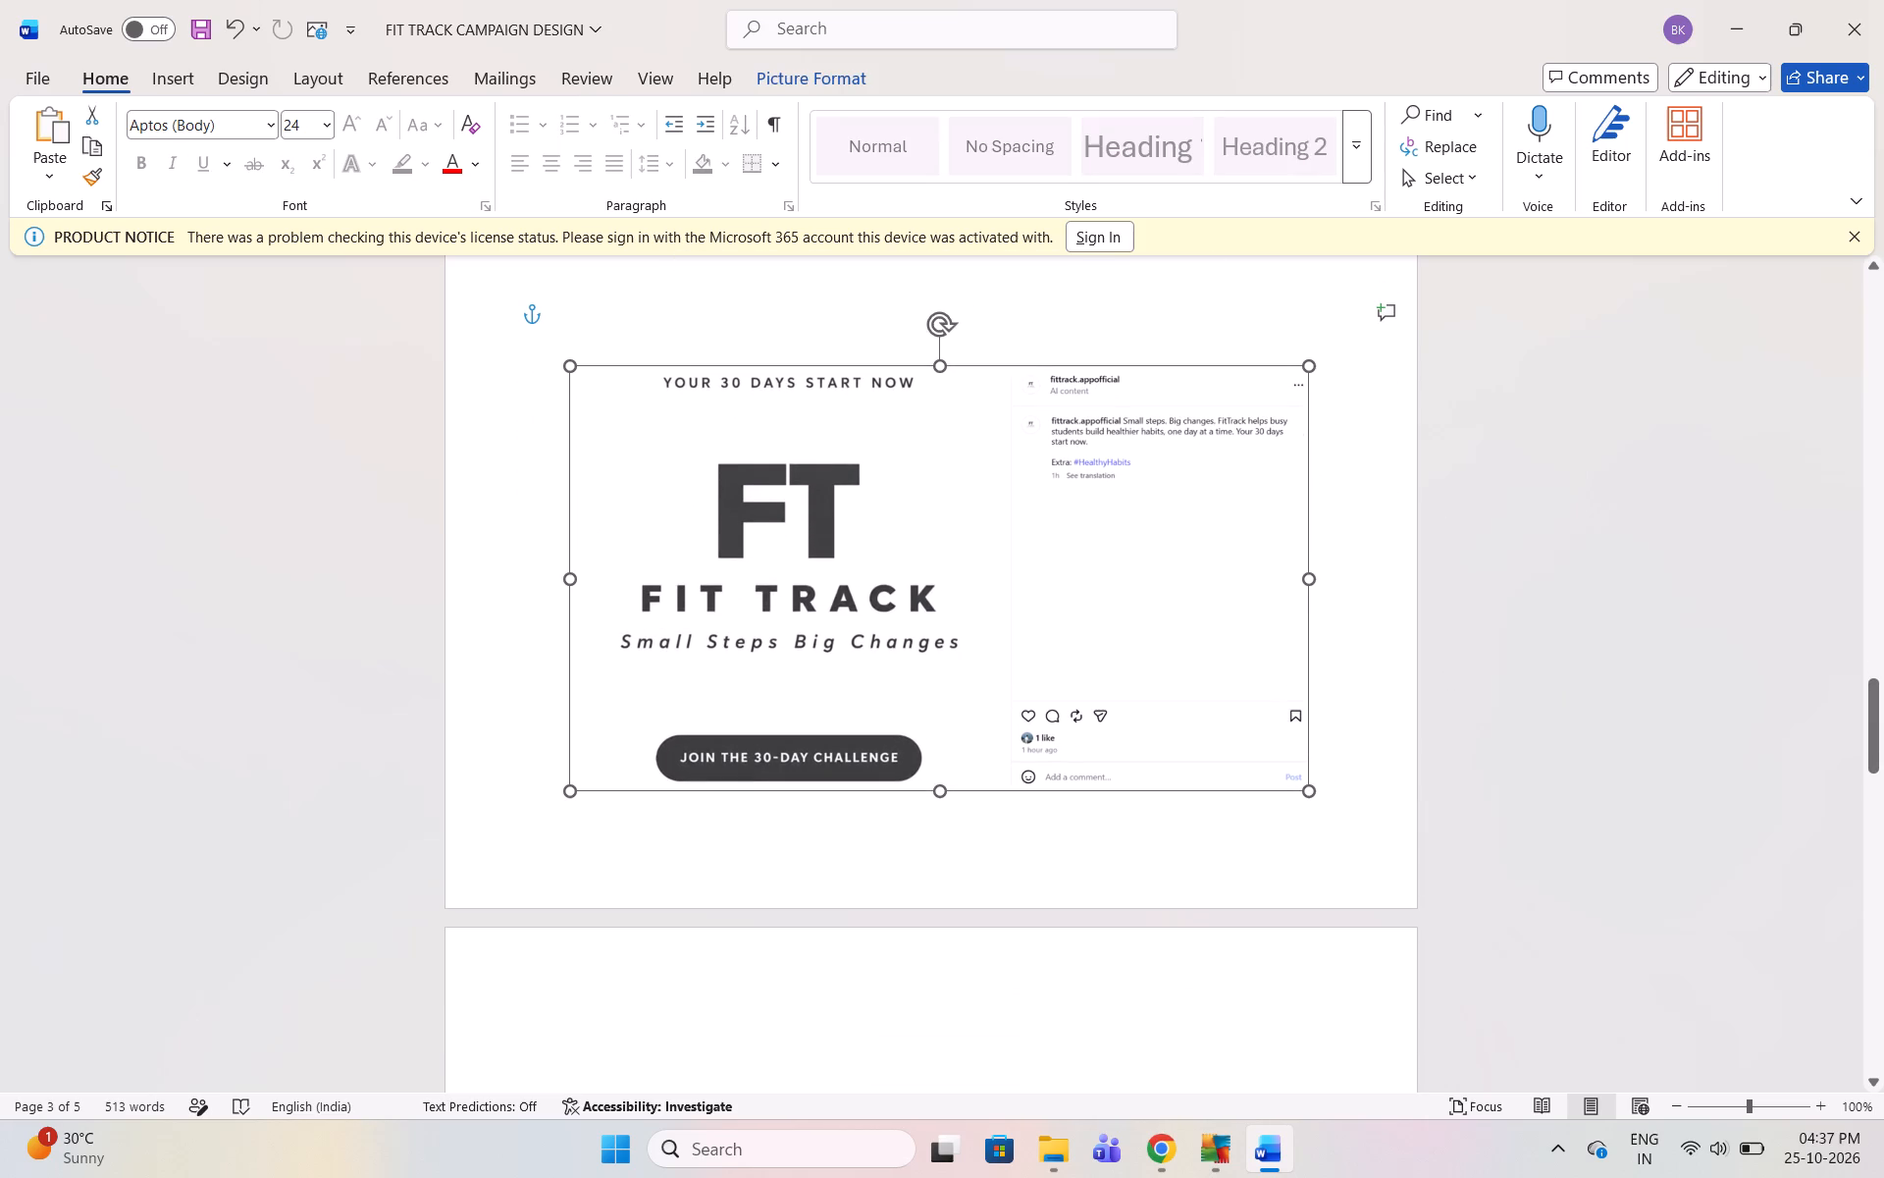
scroll(1662, 653, down, 2)
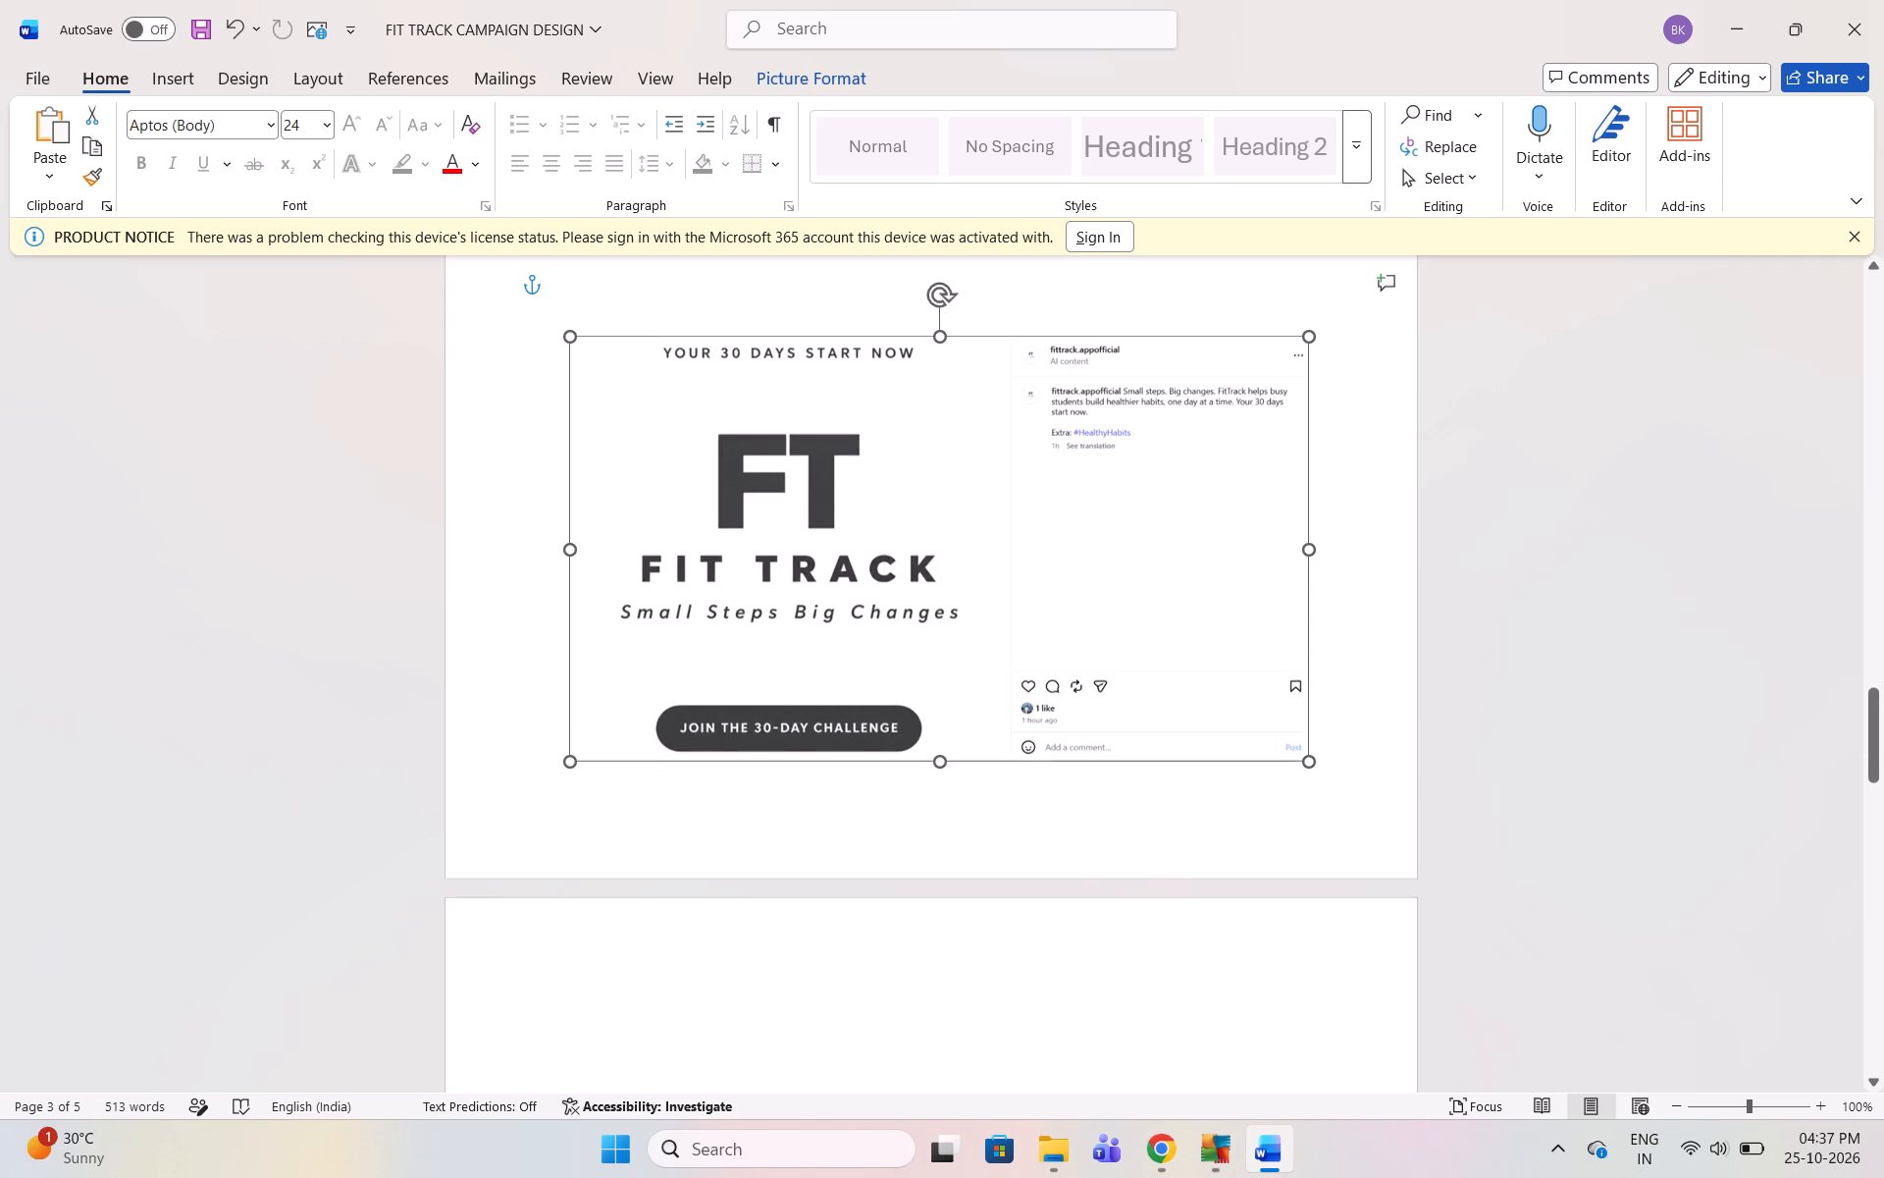
scroll(1629, 664, down, 8)
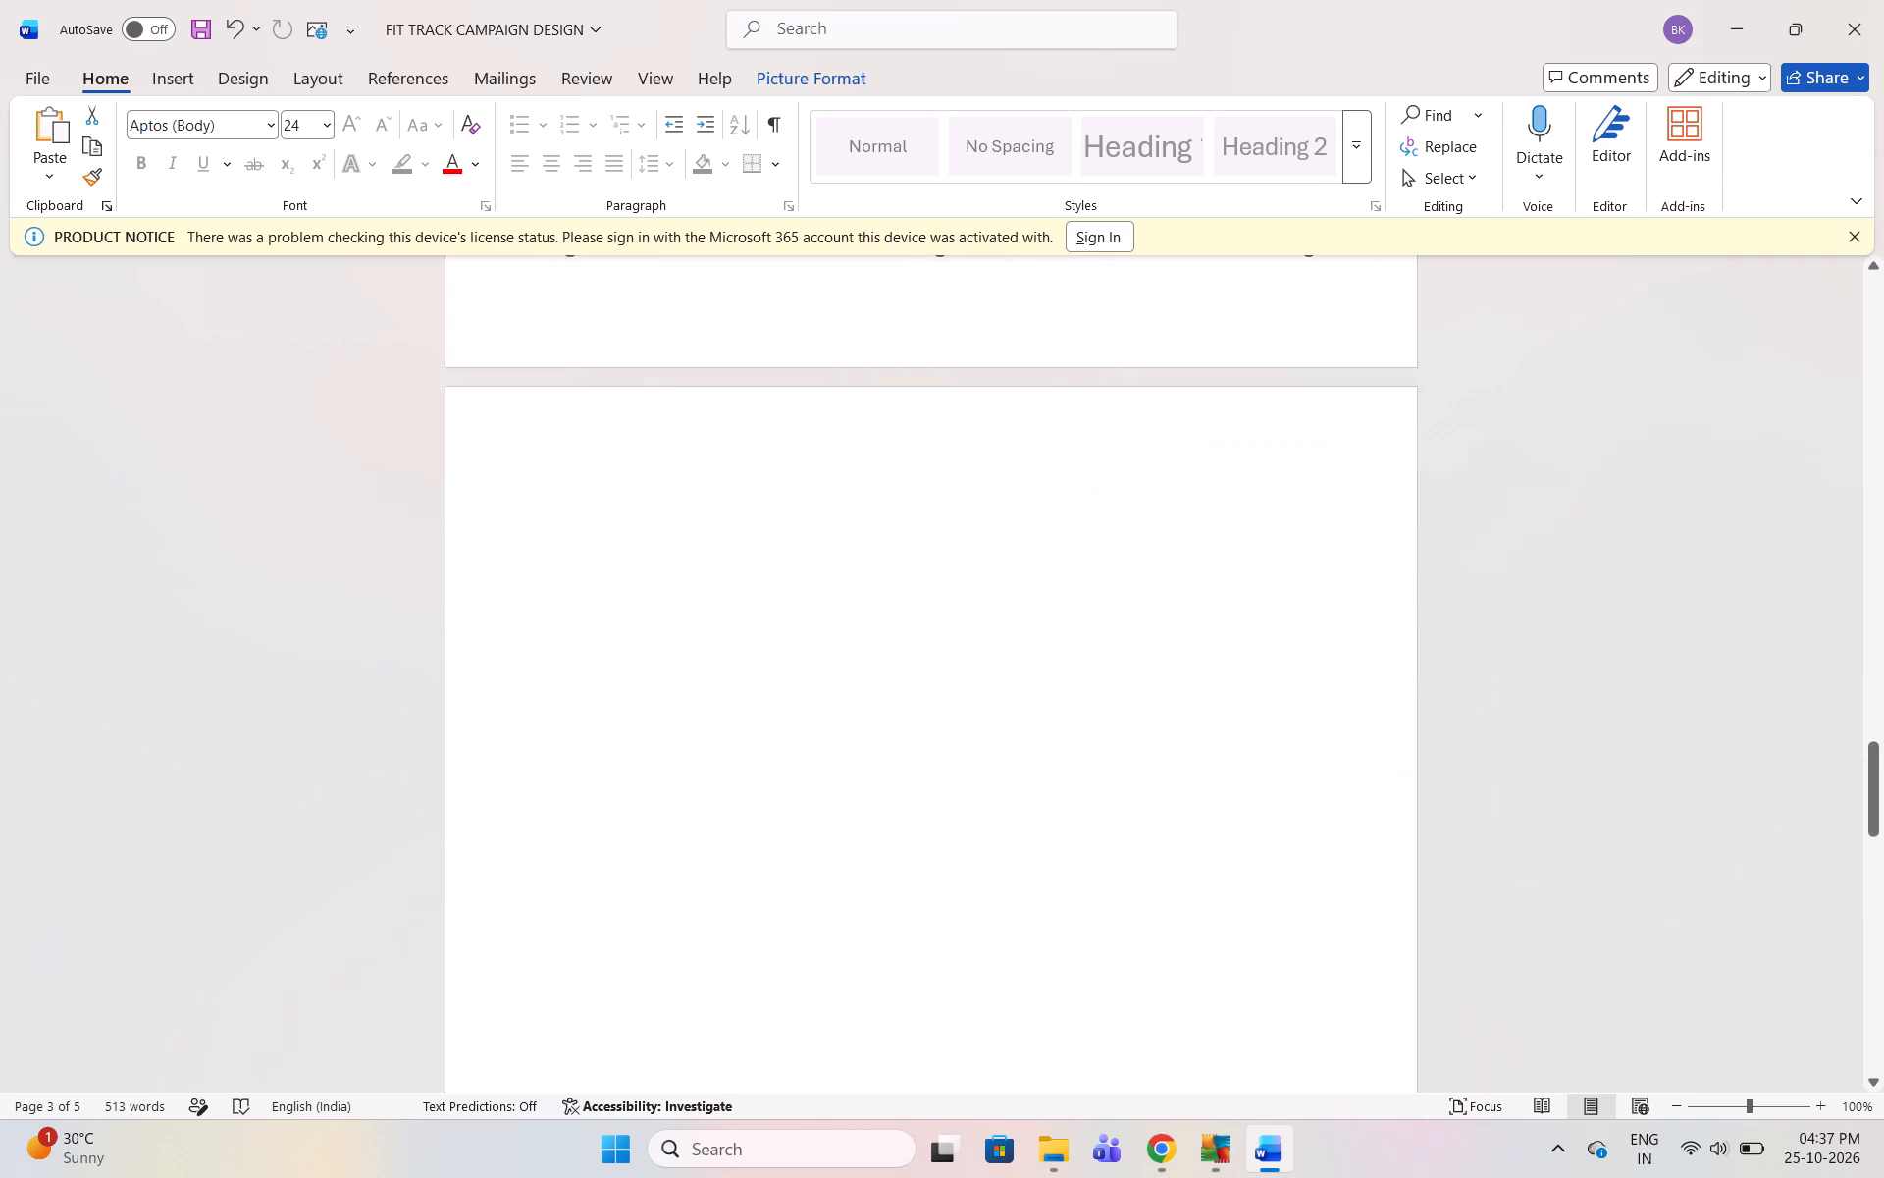
scroll(1606, 636, down, 2)
scroll(1604, 629, up, 3)
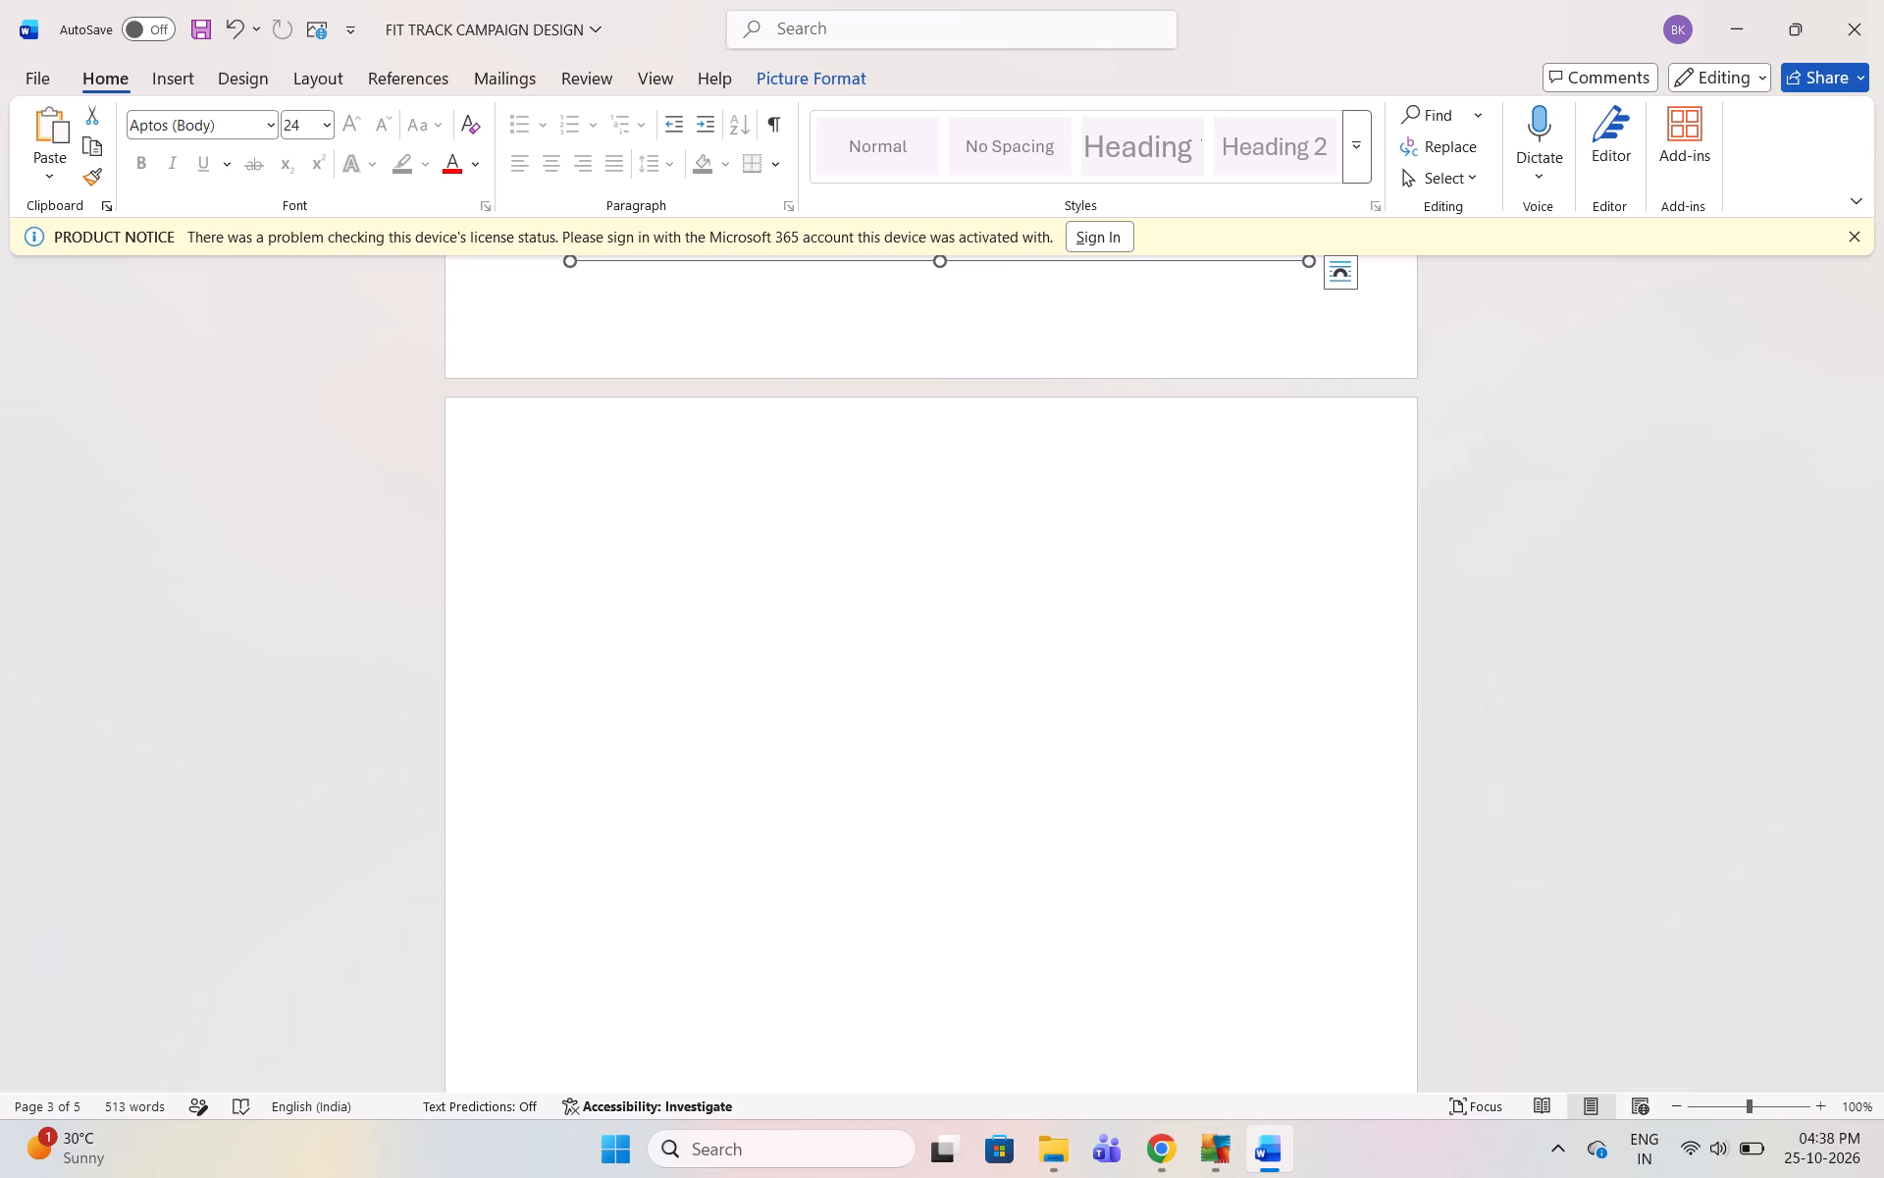
Move the "Your 30 Days Start Now" Instagram post picture down onto the top of the following page.
scroll(1609, 591, up, 2)
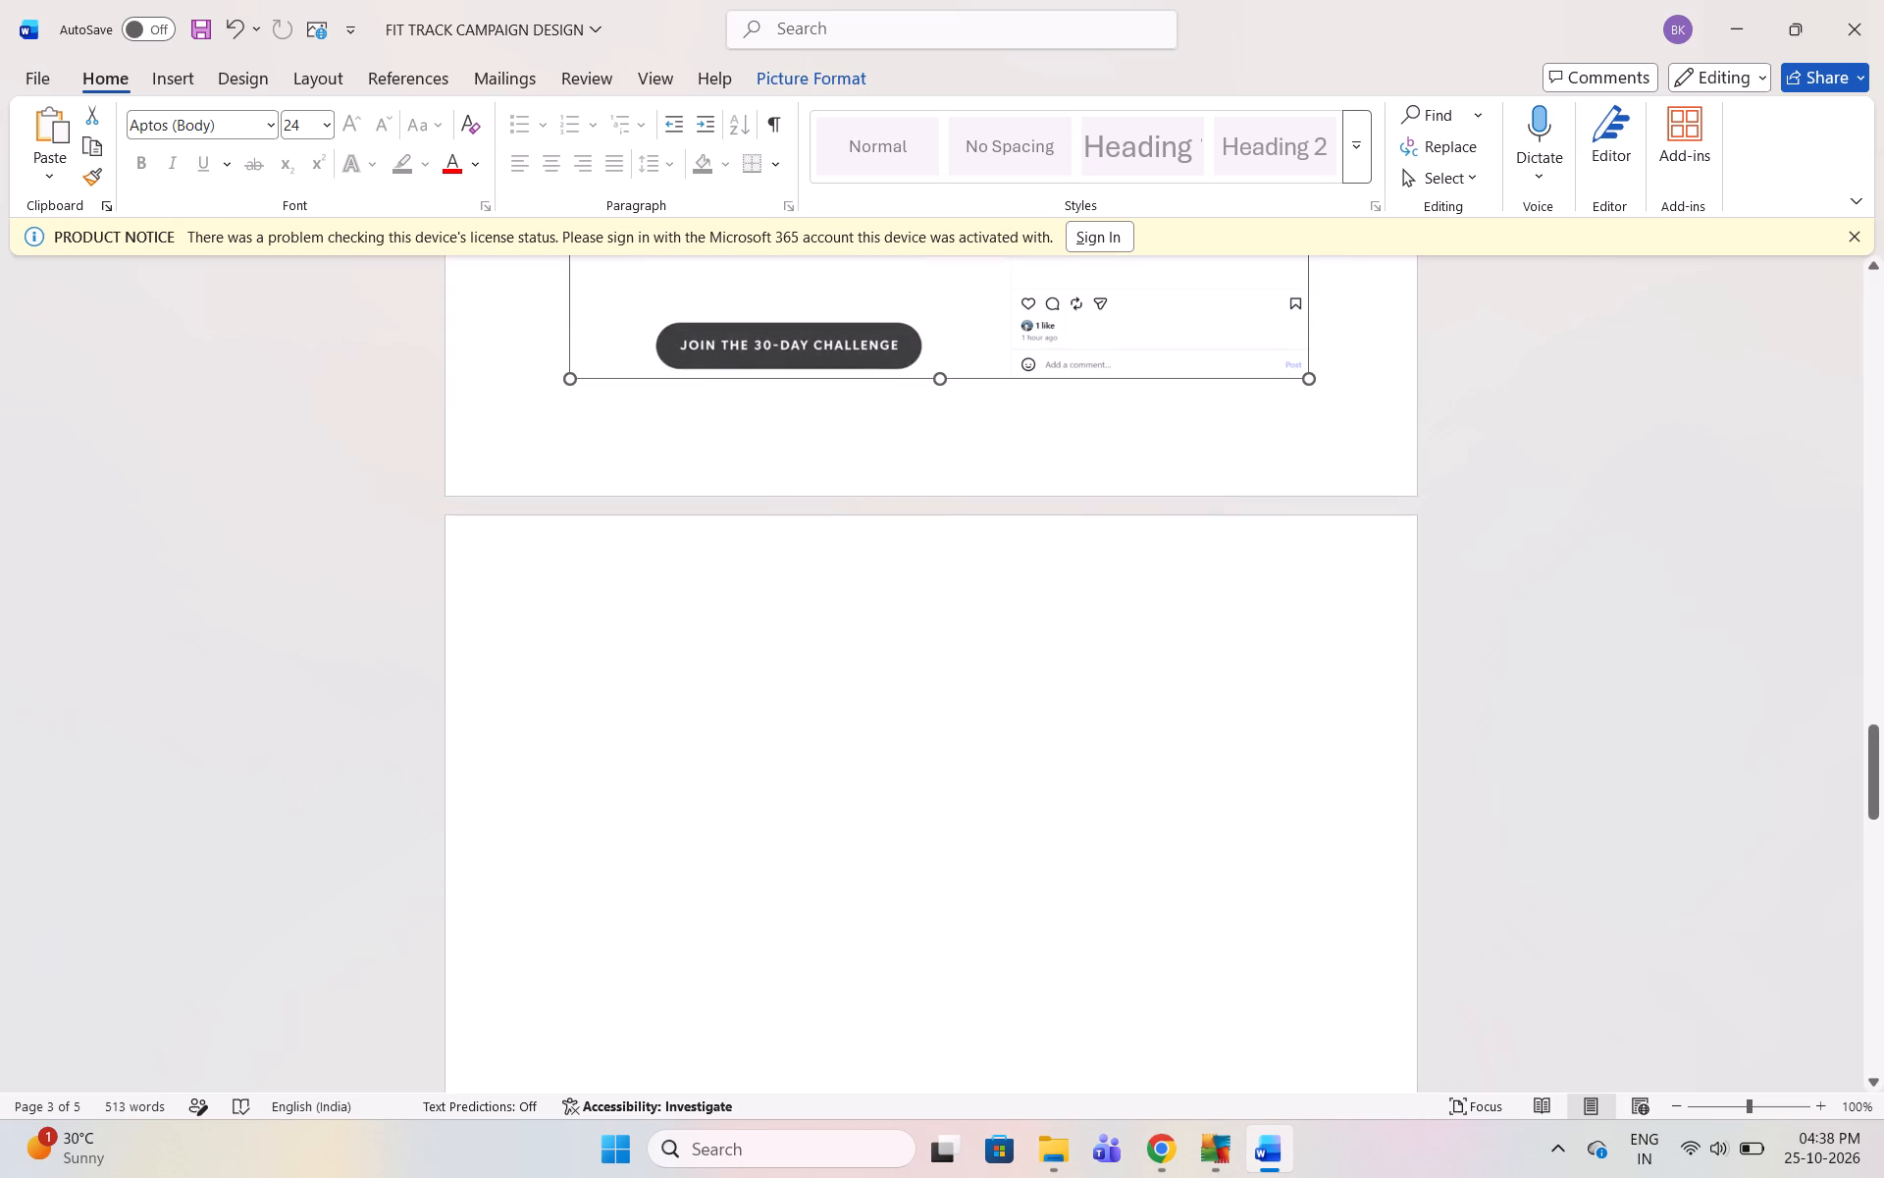
drag(1091, 292, 1061, 553)
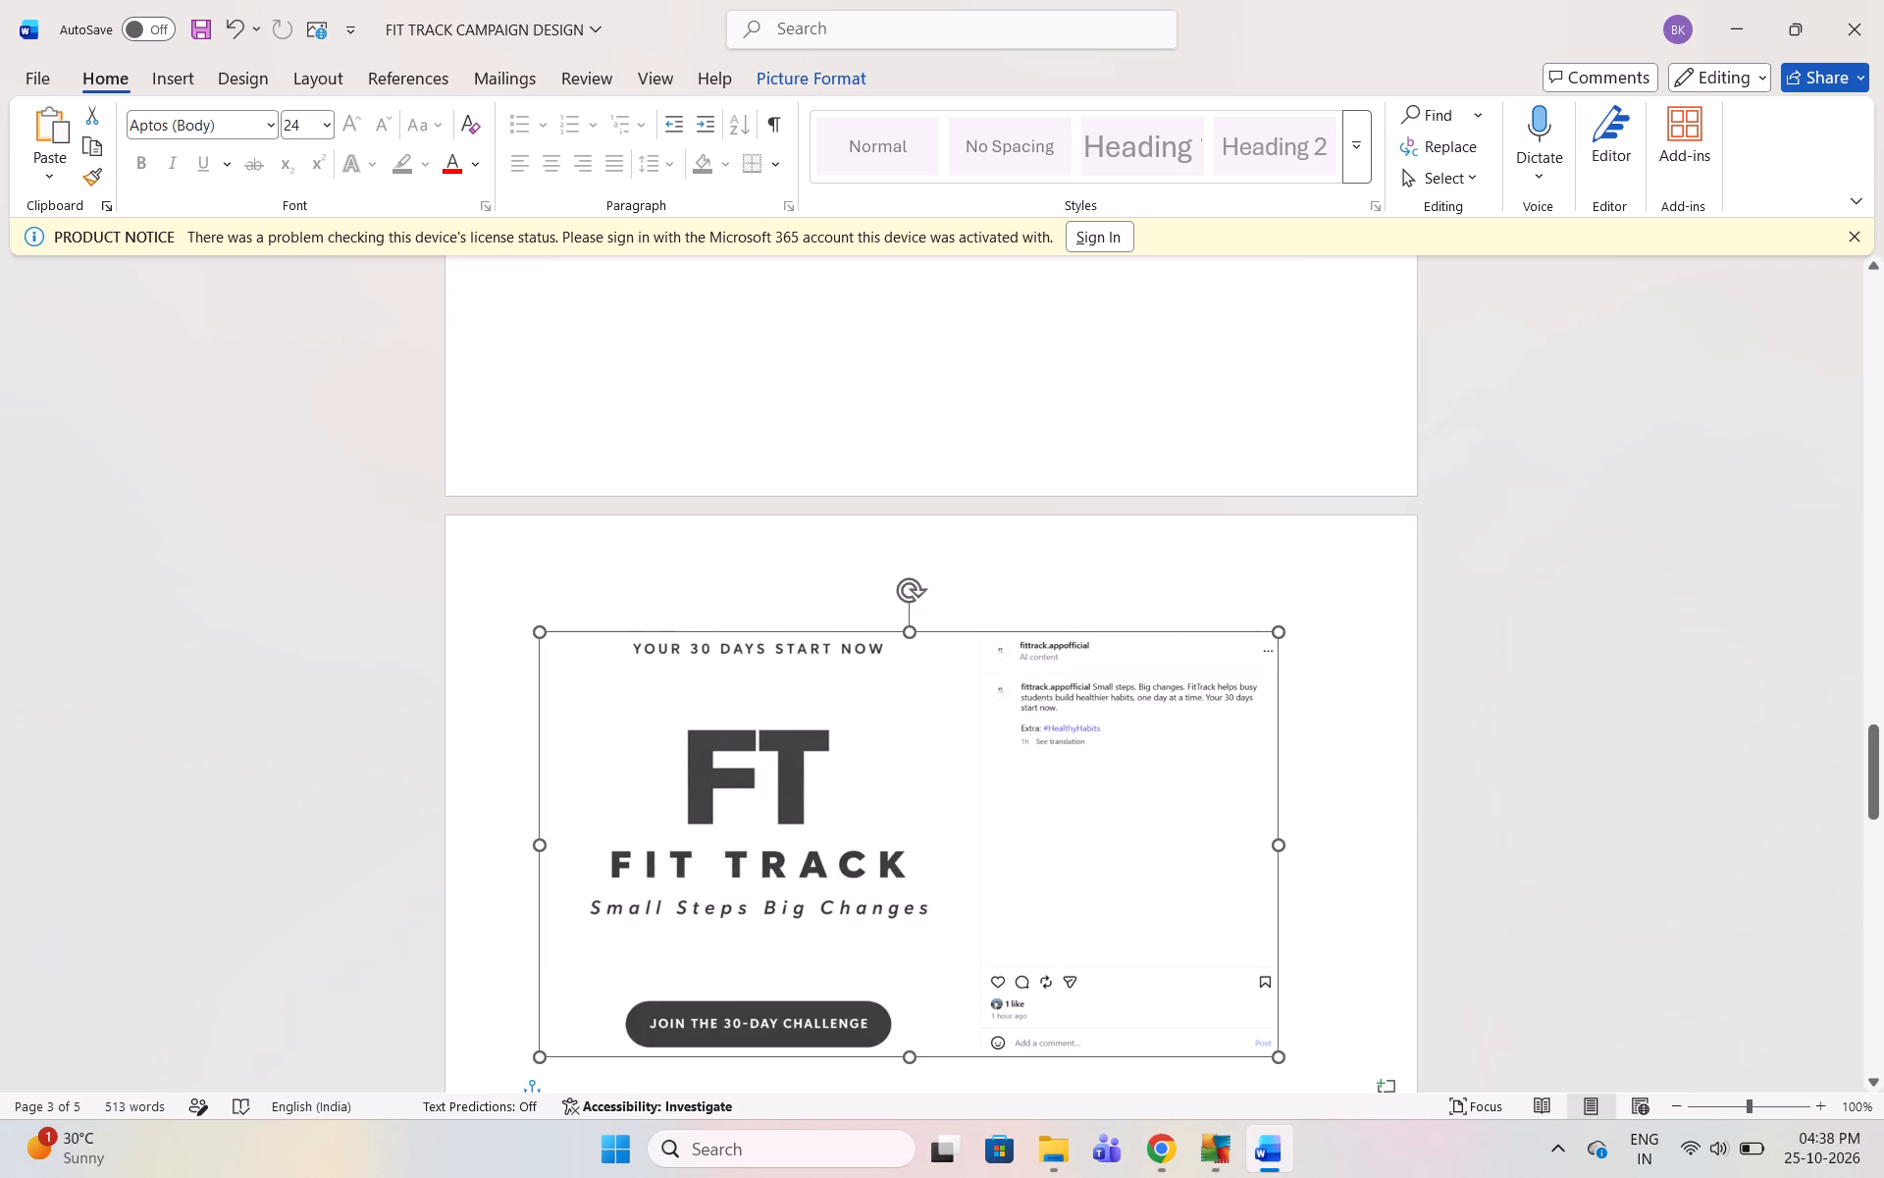
drag(1061, 553, 1061, 578)
Move the "Meet FitTrack" Instagram post picture up on its page, beneath the "Your 30 Days Start Now" post picture.
scroll(1468, 523, down, 3)
scroll(1388, 455, down, 5)
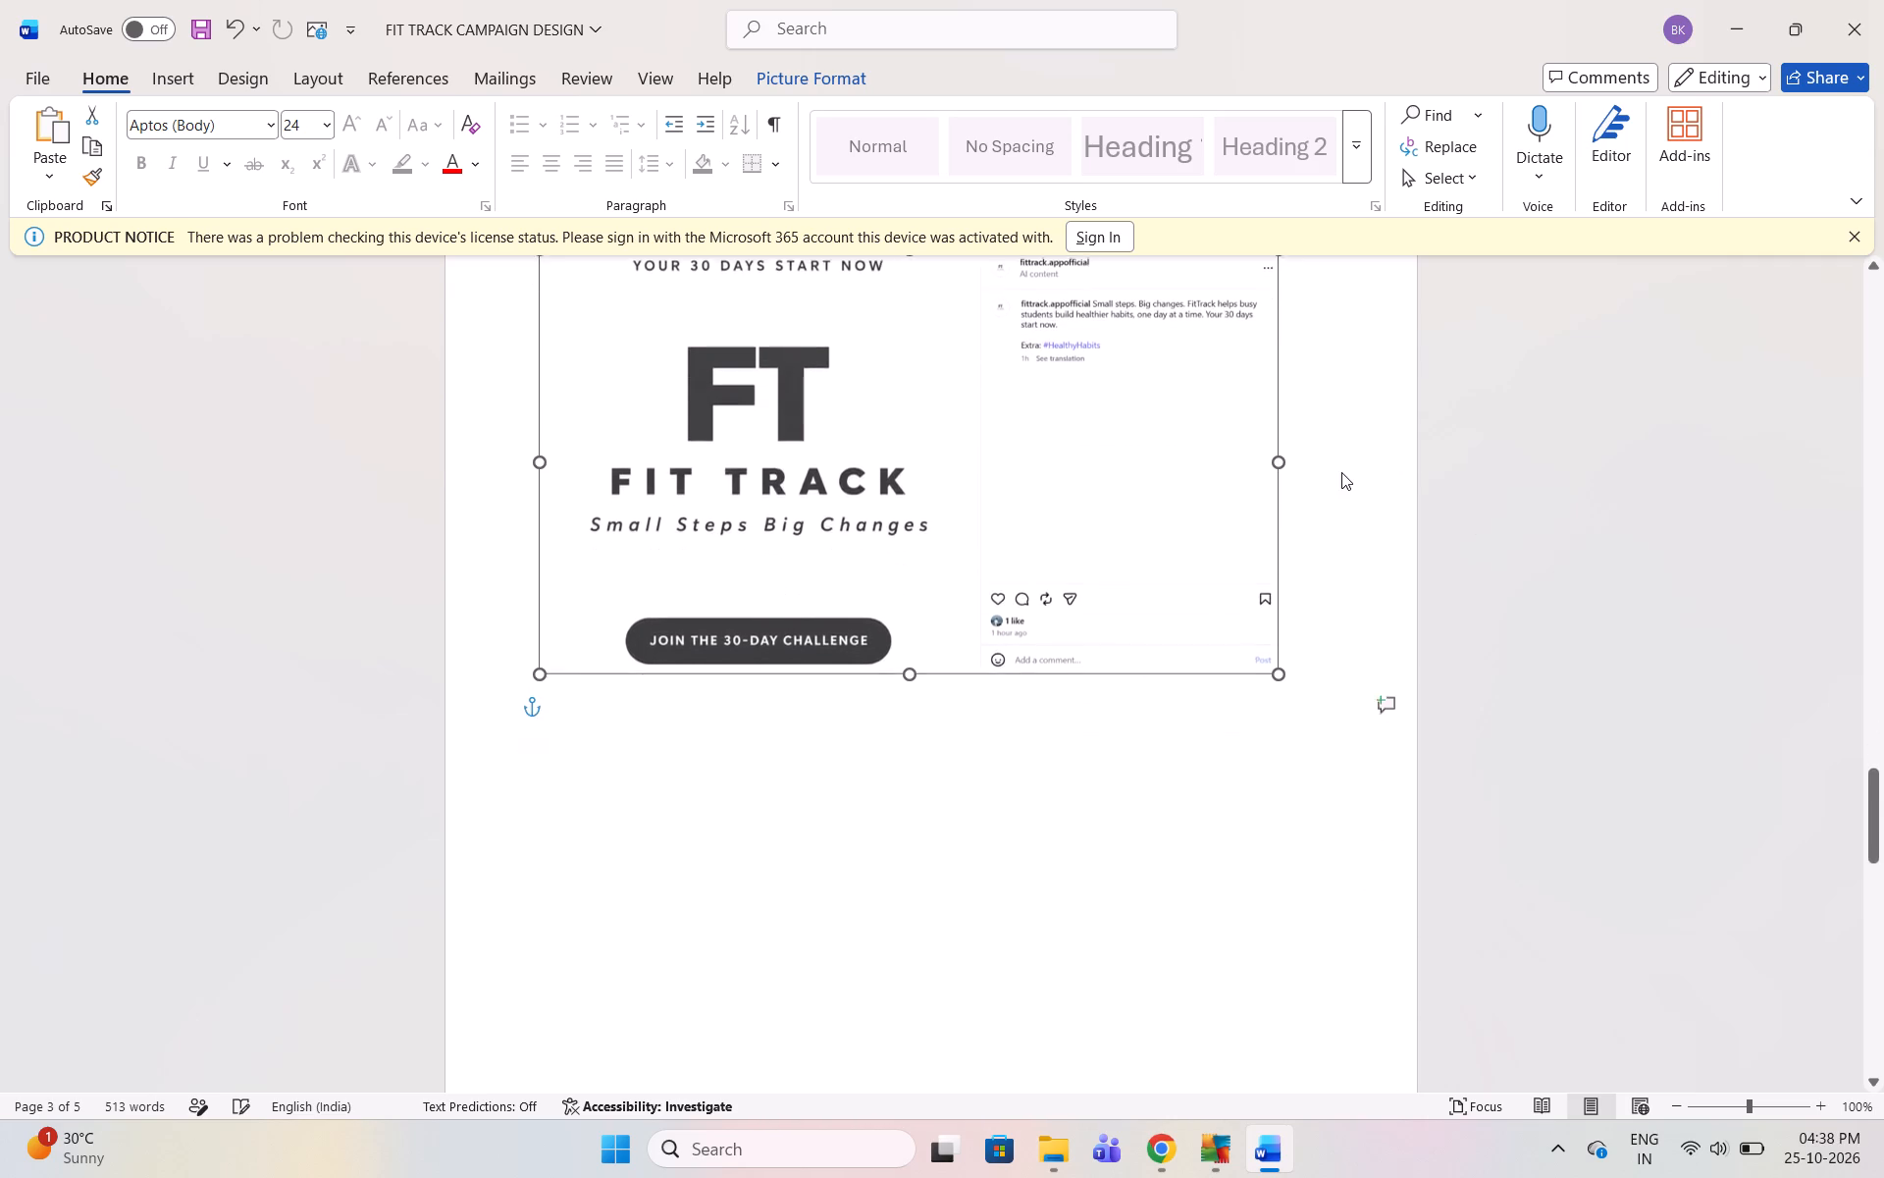
scroll(1341, 472, down, 8)
drag(994, 669, 1002, 498)
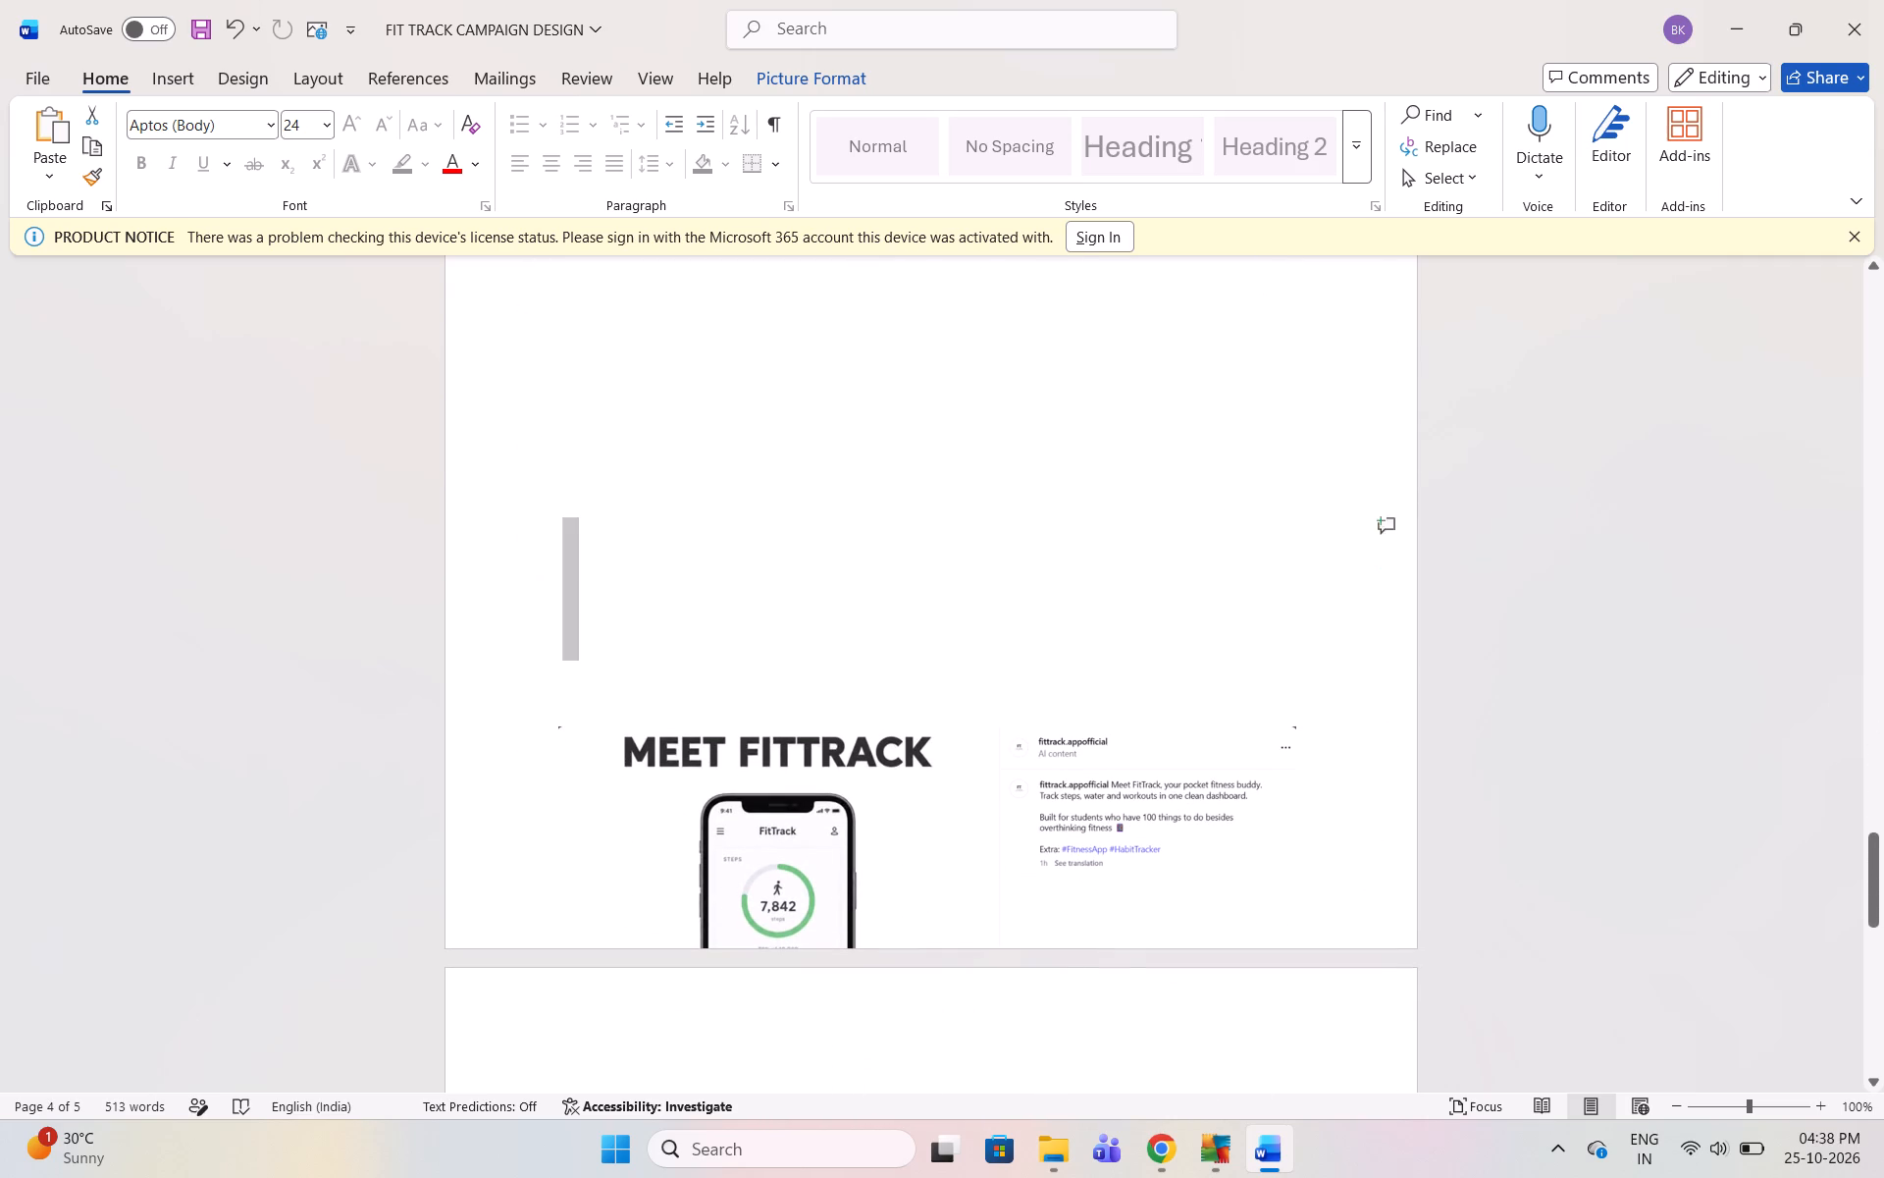
drag(1002, 498, 1001, 488)
click(818, 794)
drag(826, 805, 818, 787)
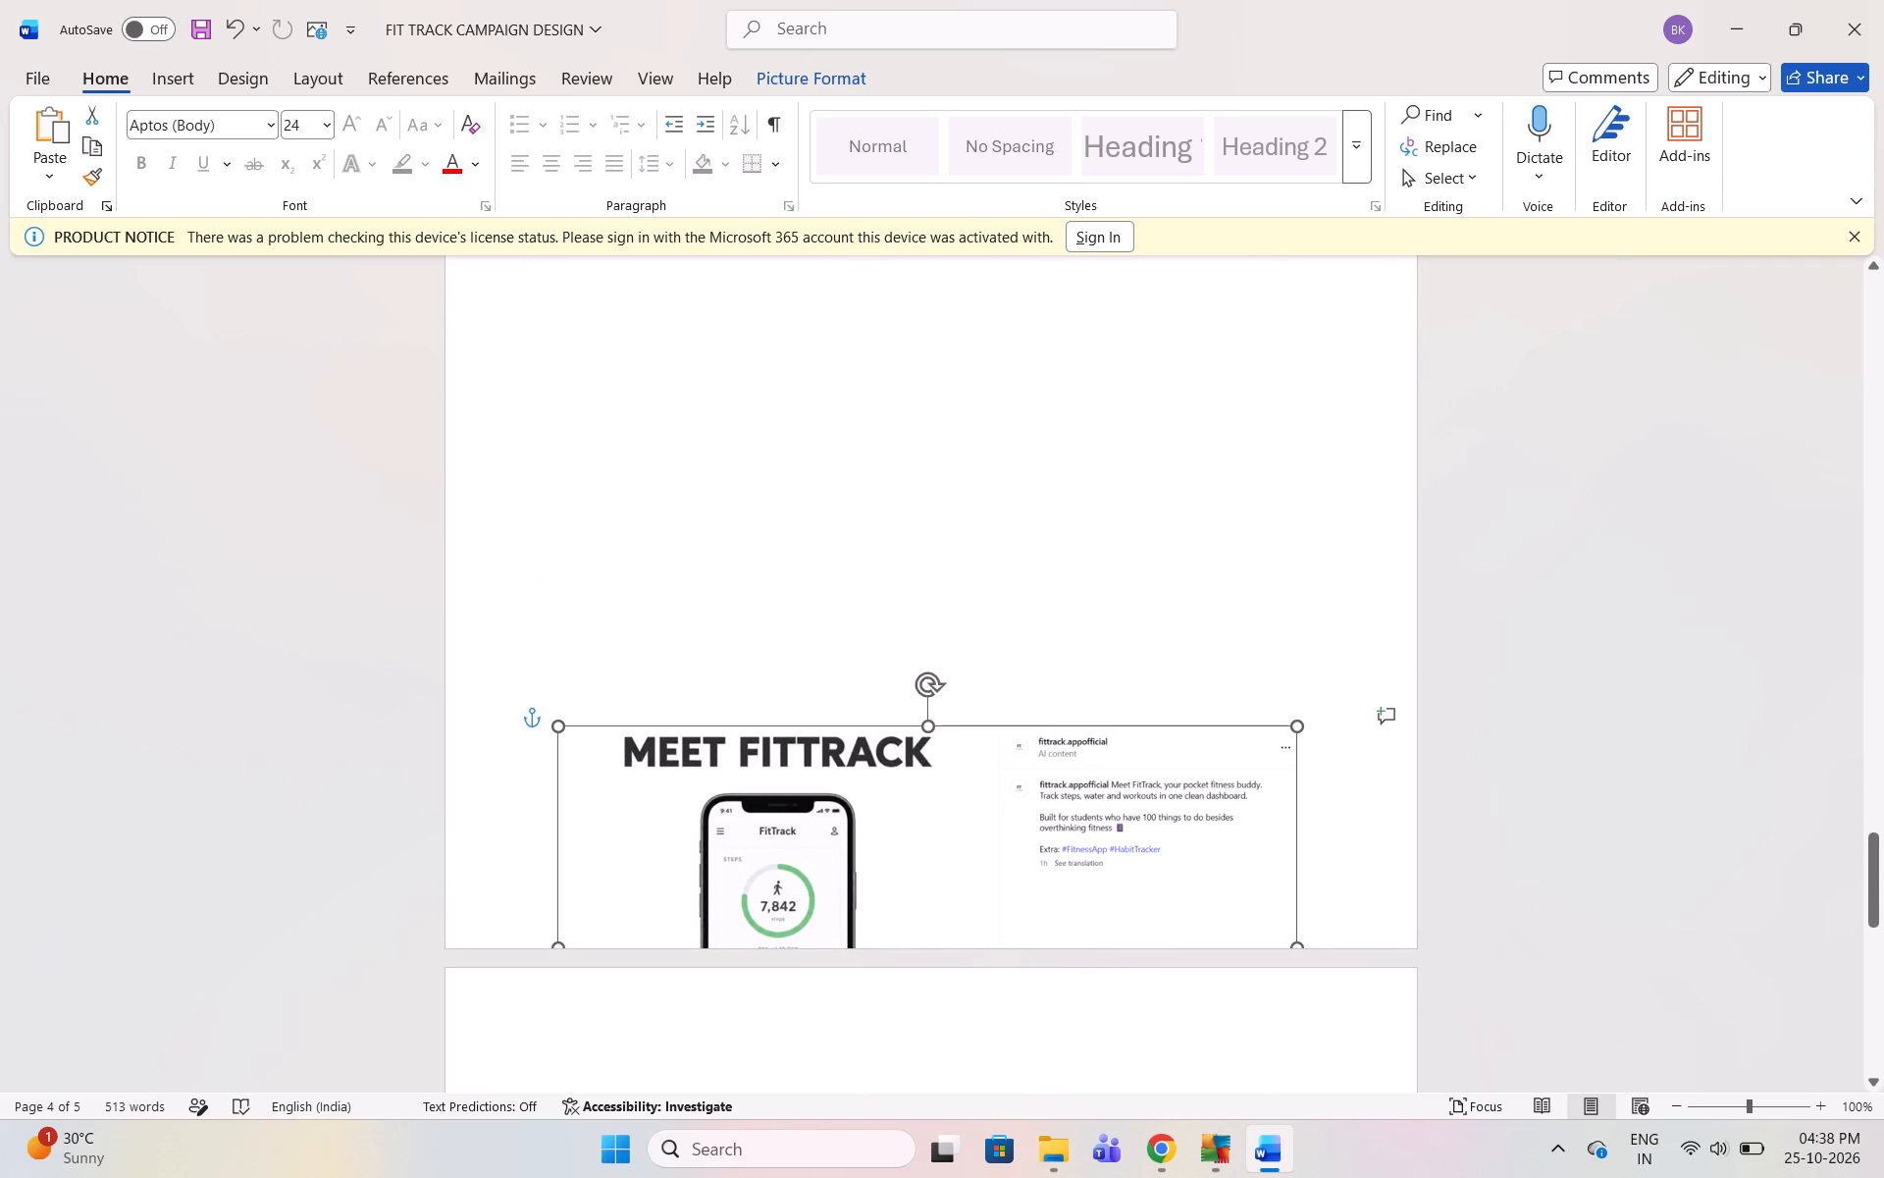
drag(818, 787, 828, 444)
Remove the blank lines above the Engaging Promotional Content heading, keeping the heading at the top of the page after the post pictures.
scroll(901, 839, down, 9)
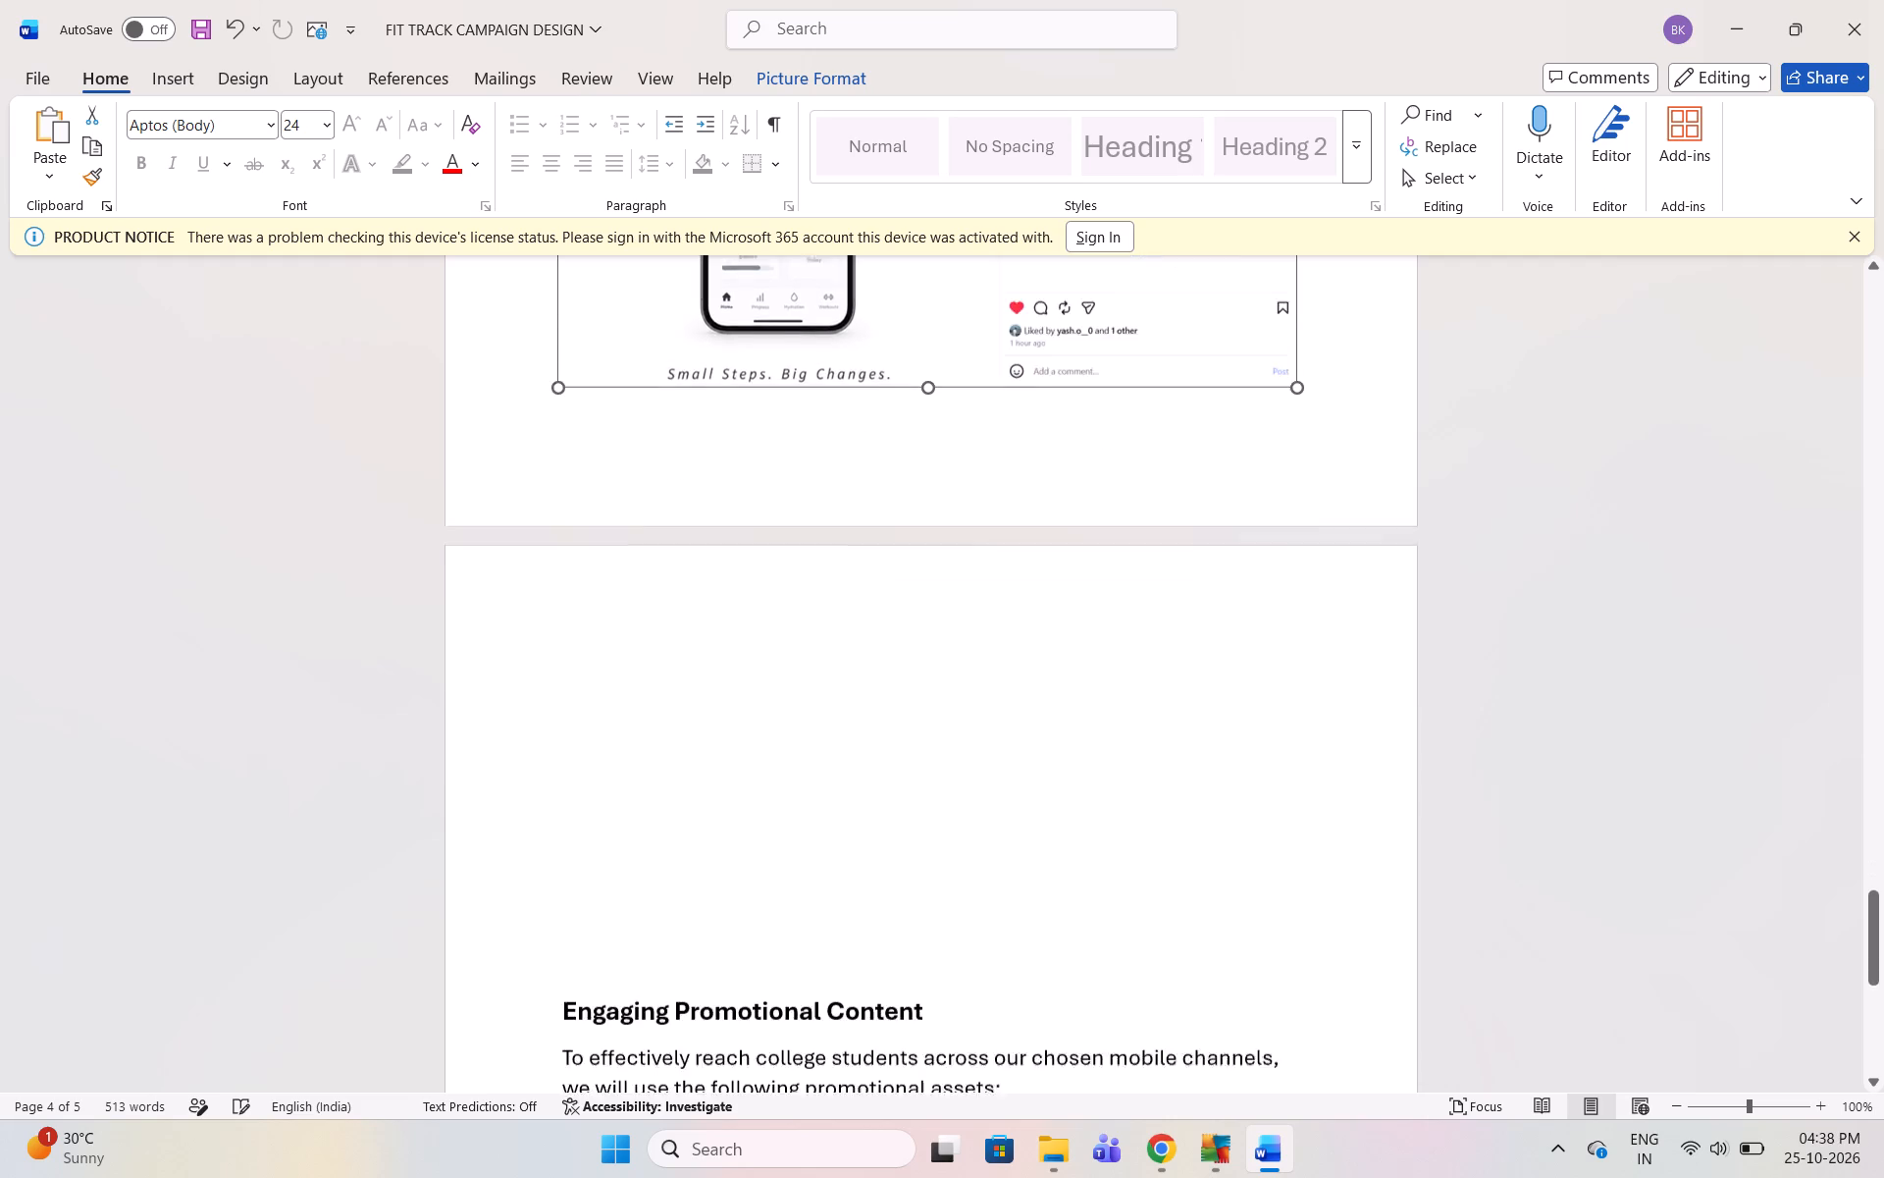
scroll(902, 820, down, 2)
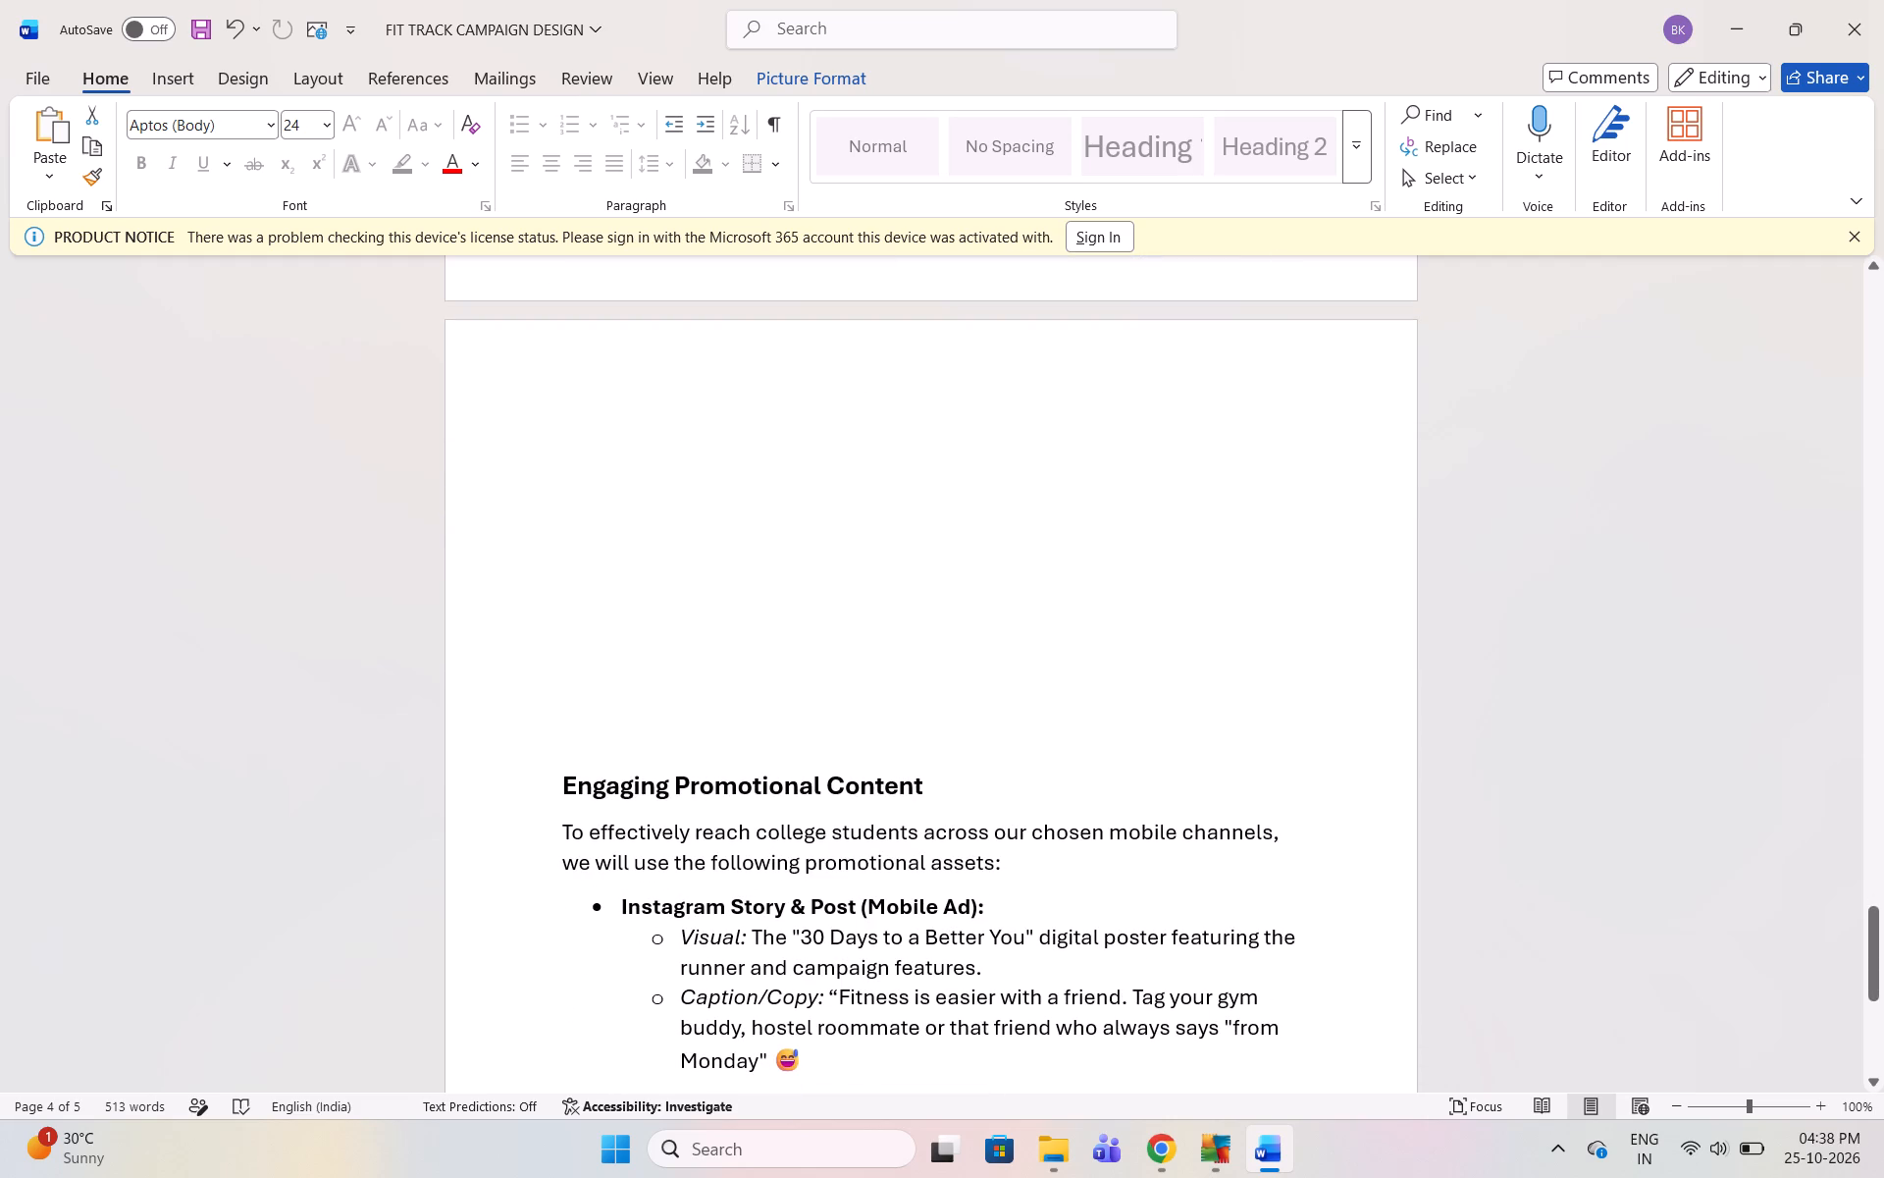
click(564, 776)
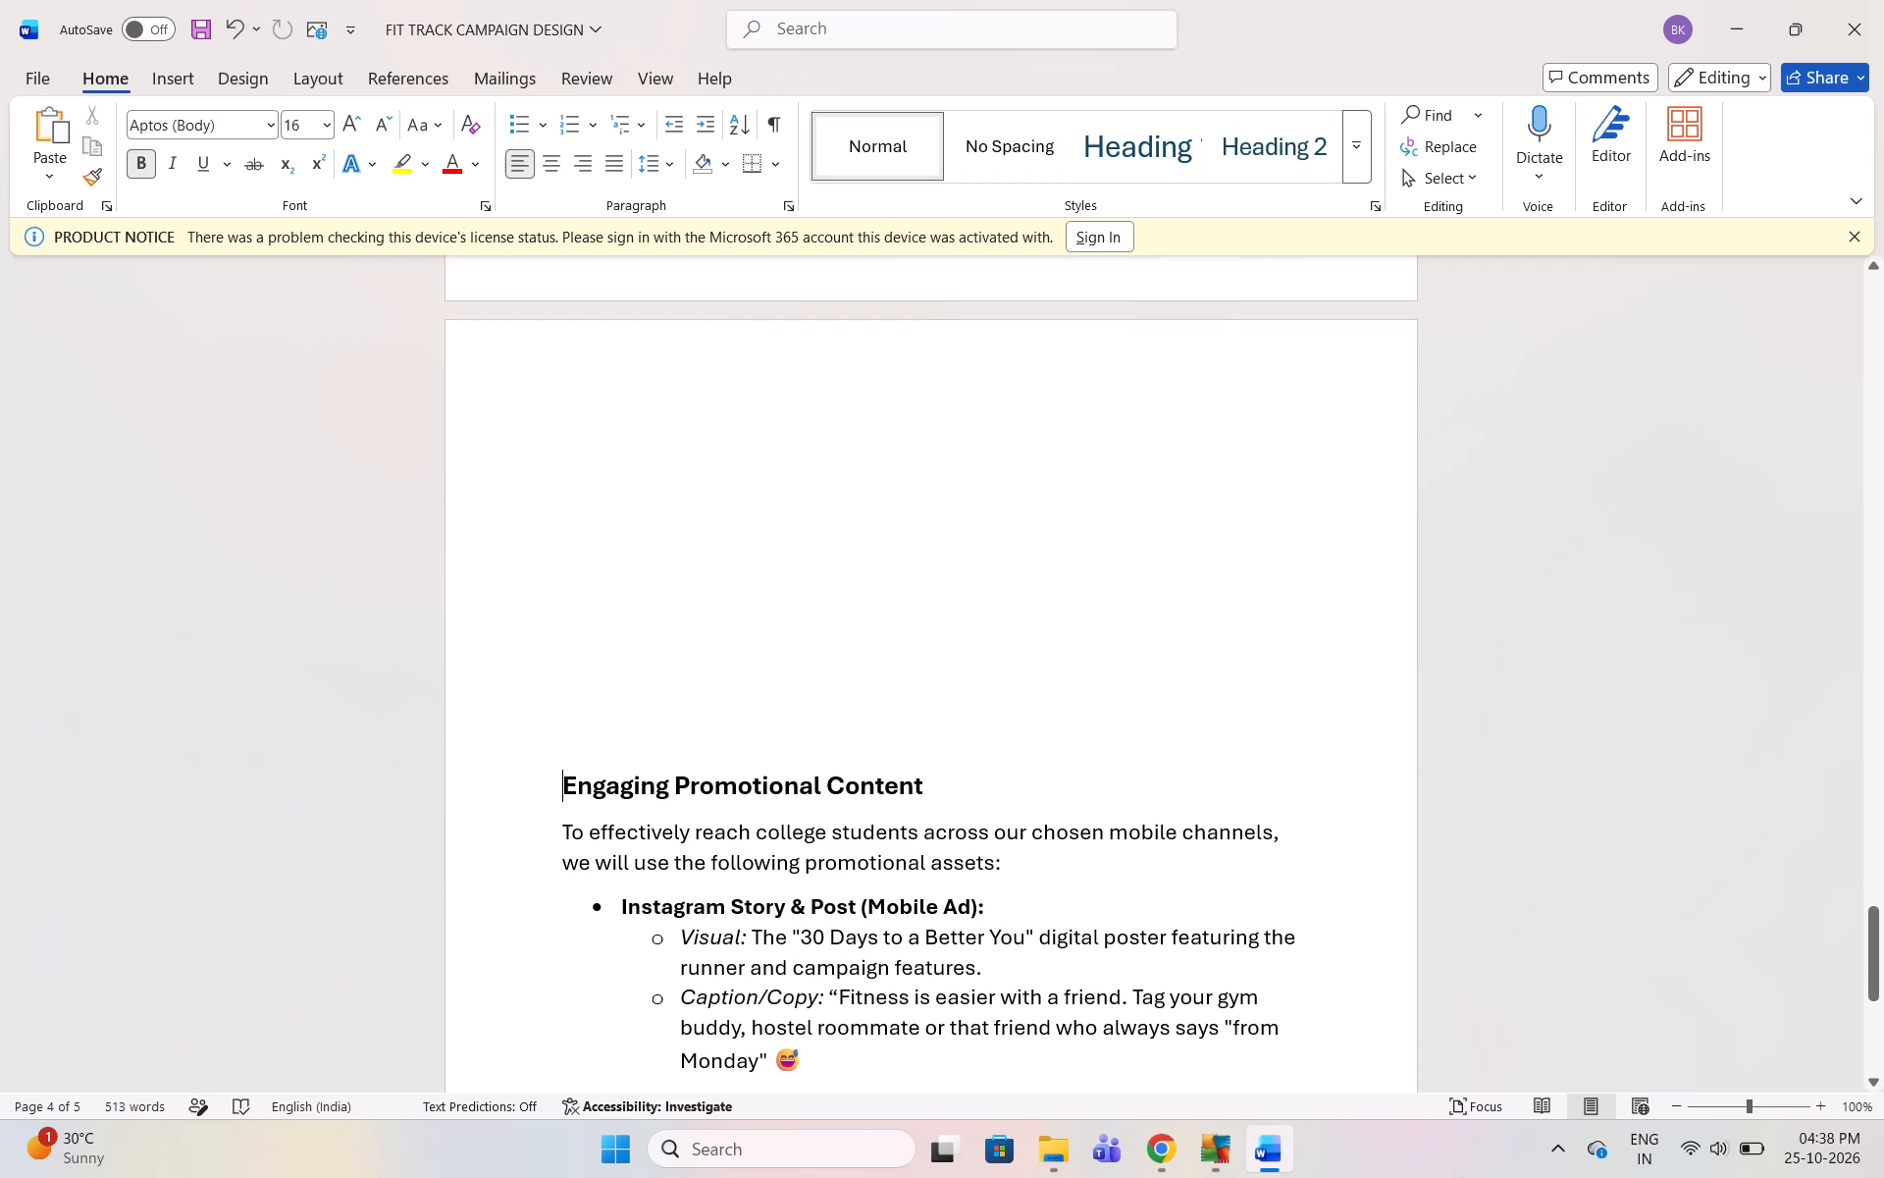
key(BackSpace)
key(BackSpace)
key(BackSpace)
key(BackSpace)
key(BackSpace)
key(BackSpace)
key(BackSpace)
key(BackSpace)
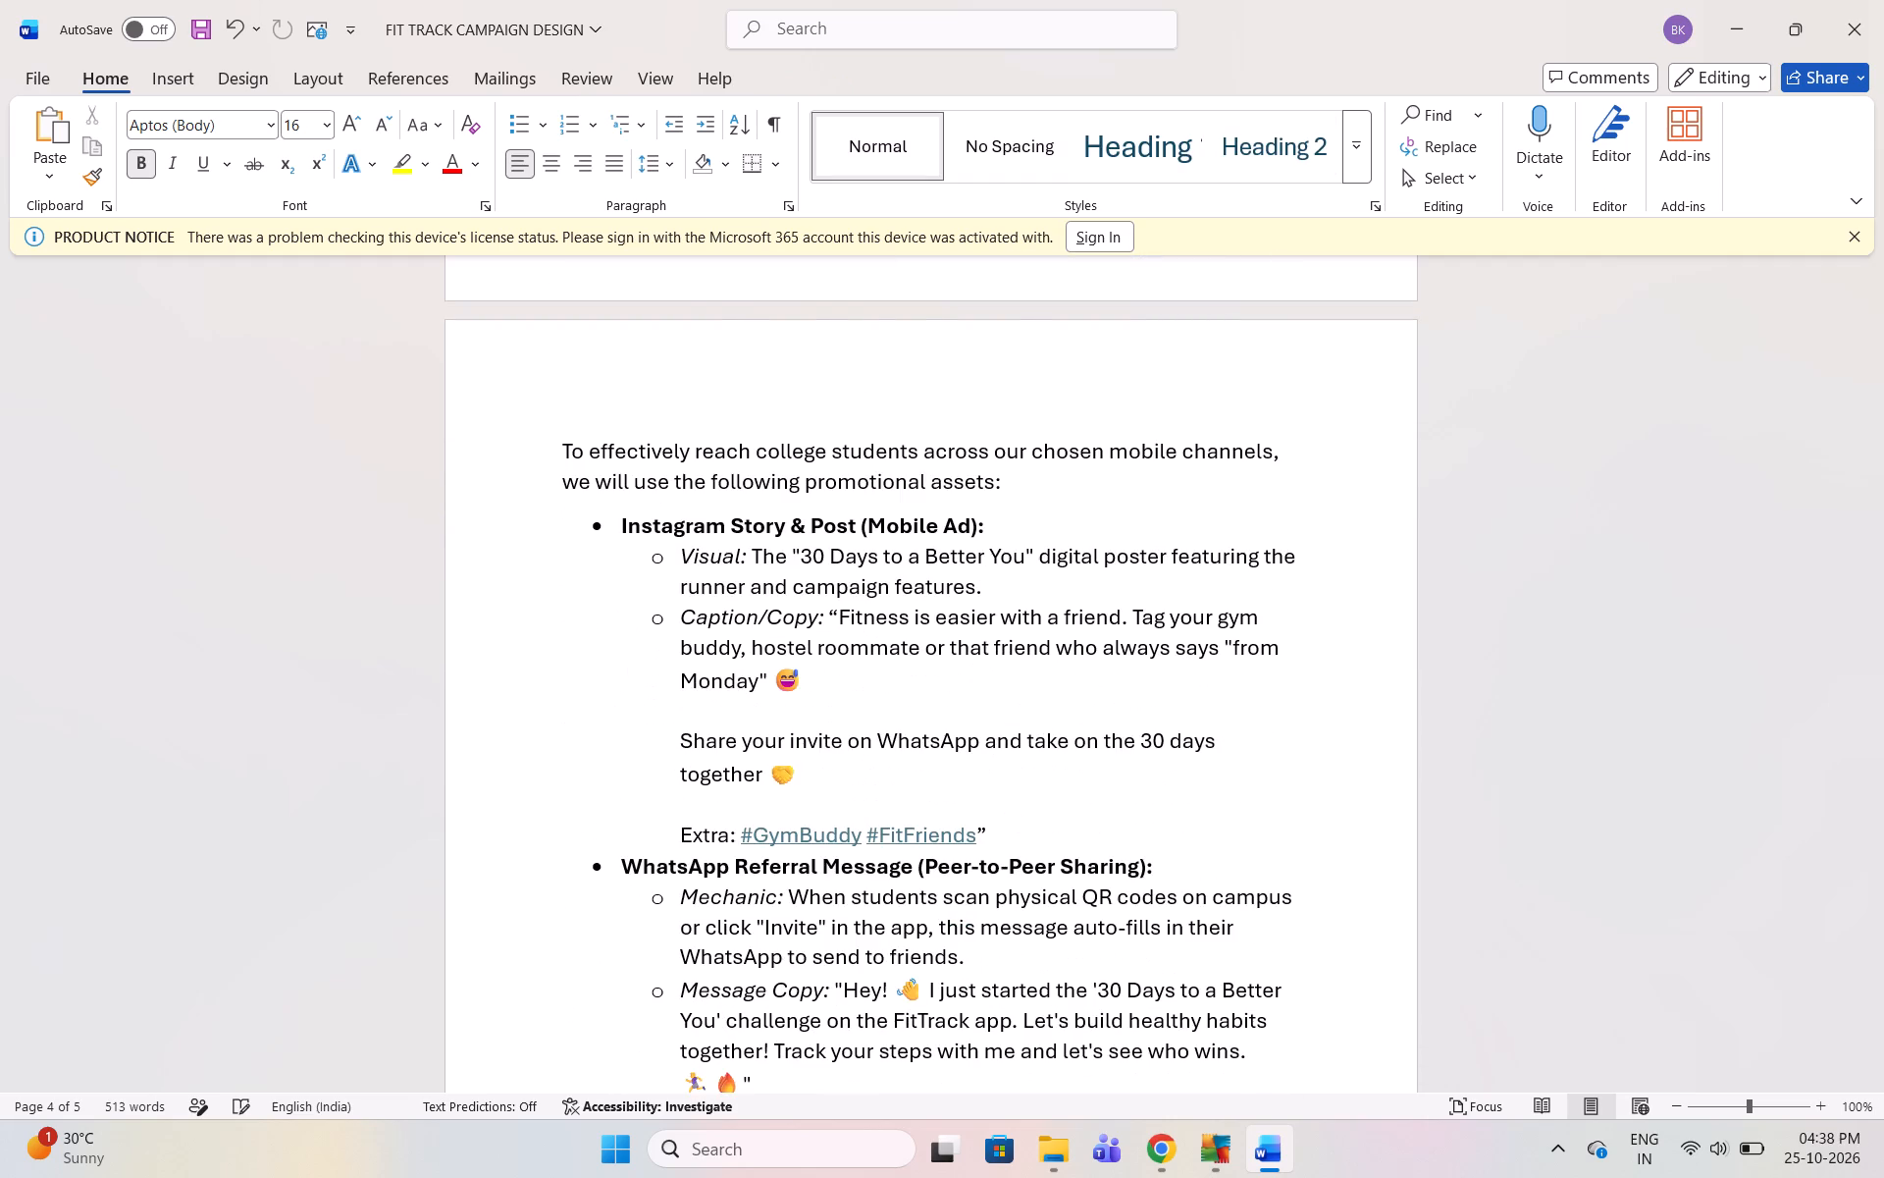
key(Return)
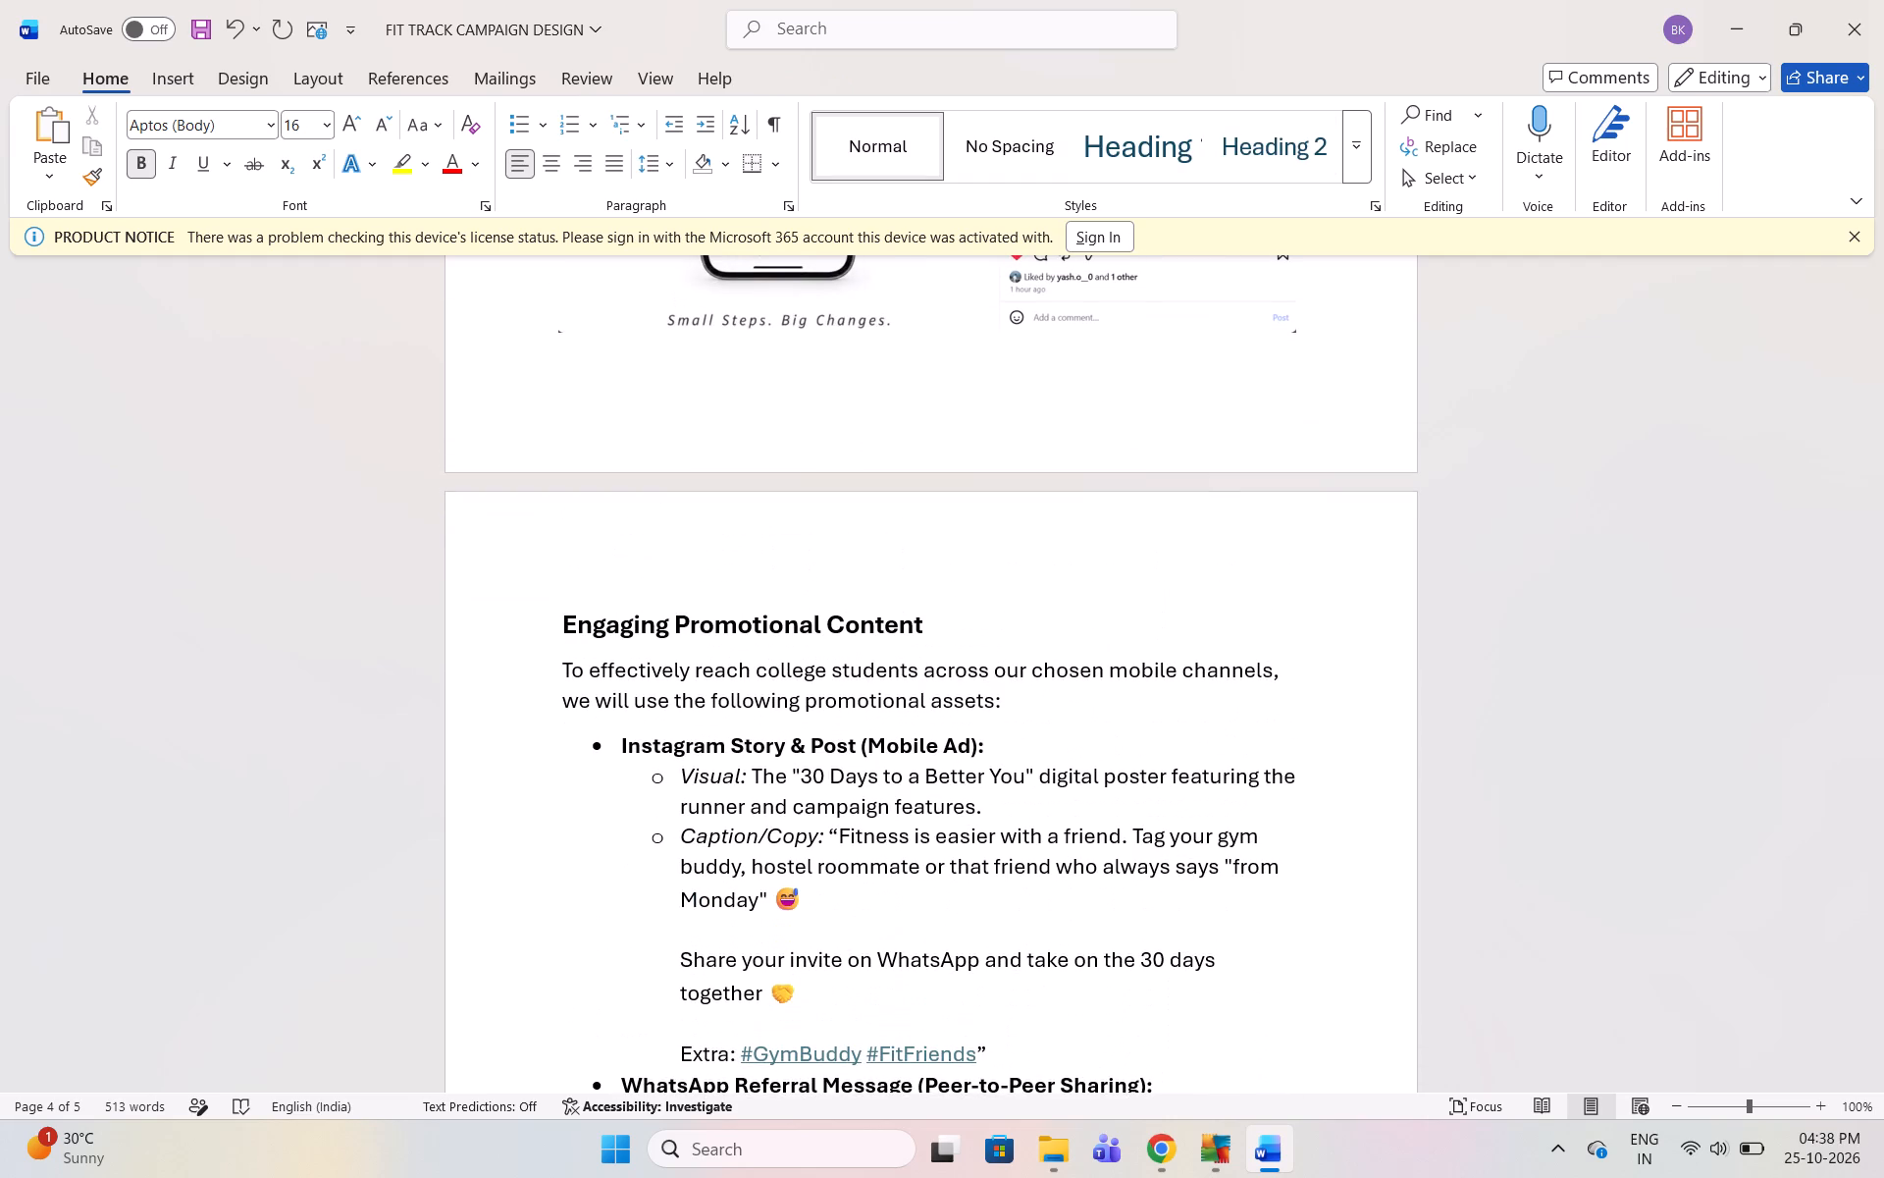
Switch to Chrome and capture a screenshot of the whole fittrack.appofficial Instagram profile page, including its header and post grid.
scroll(567, 775, up, 19)
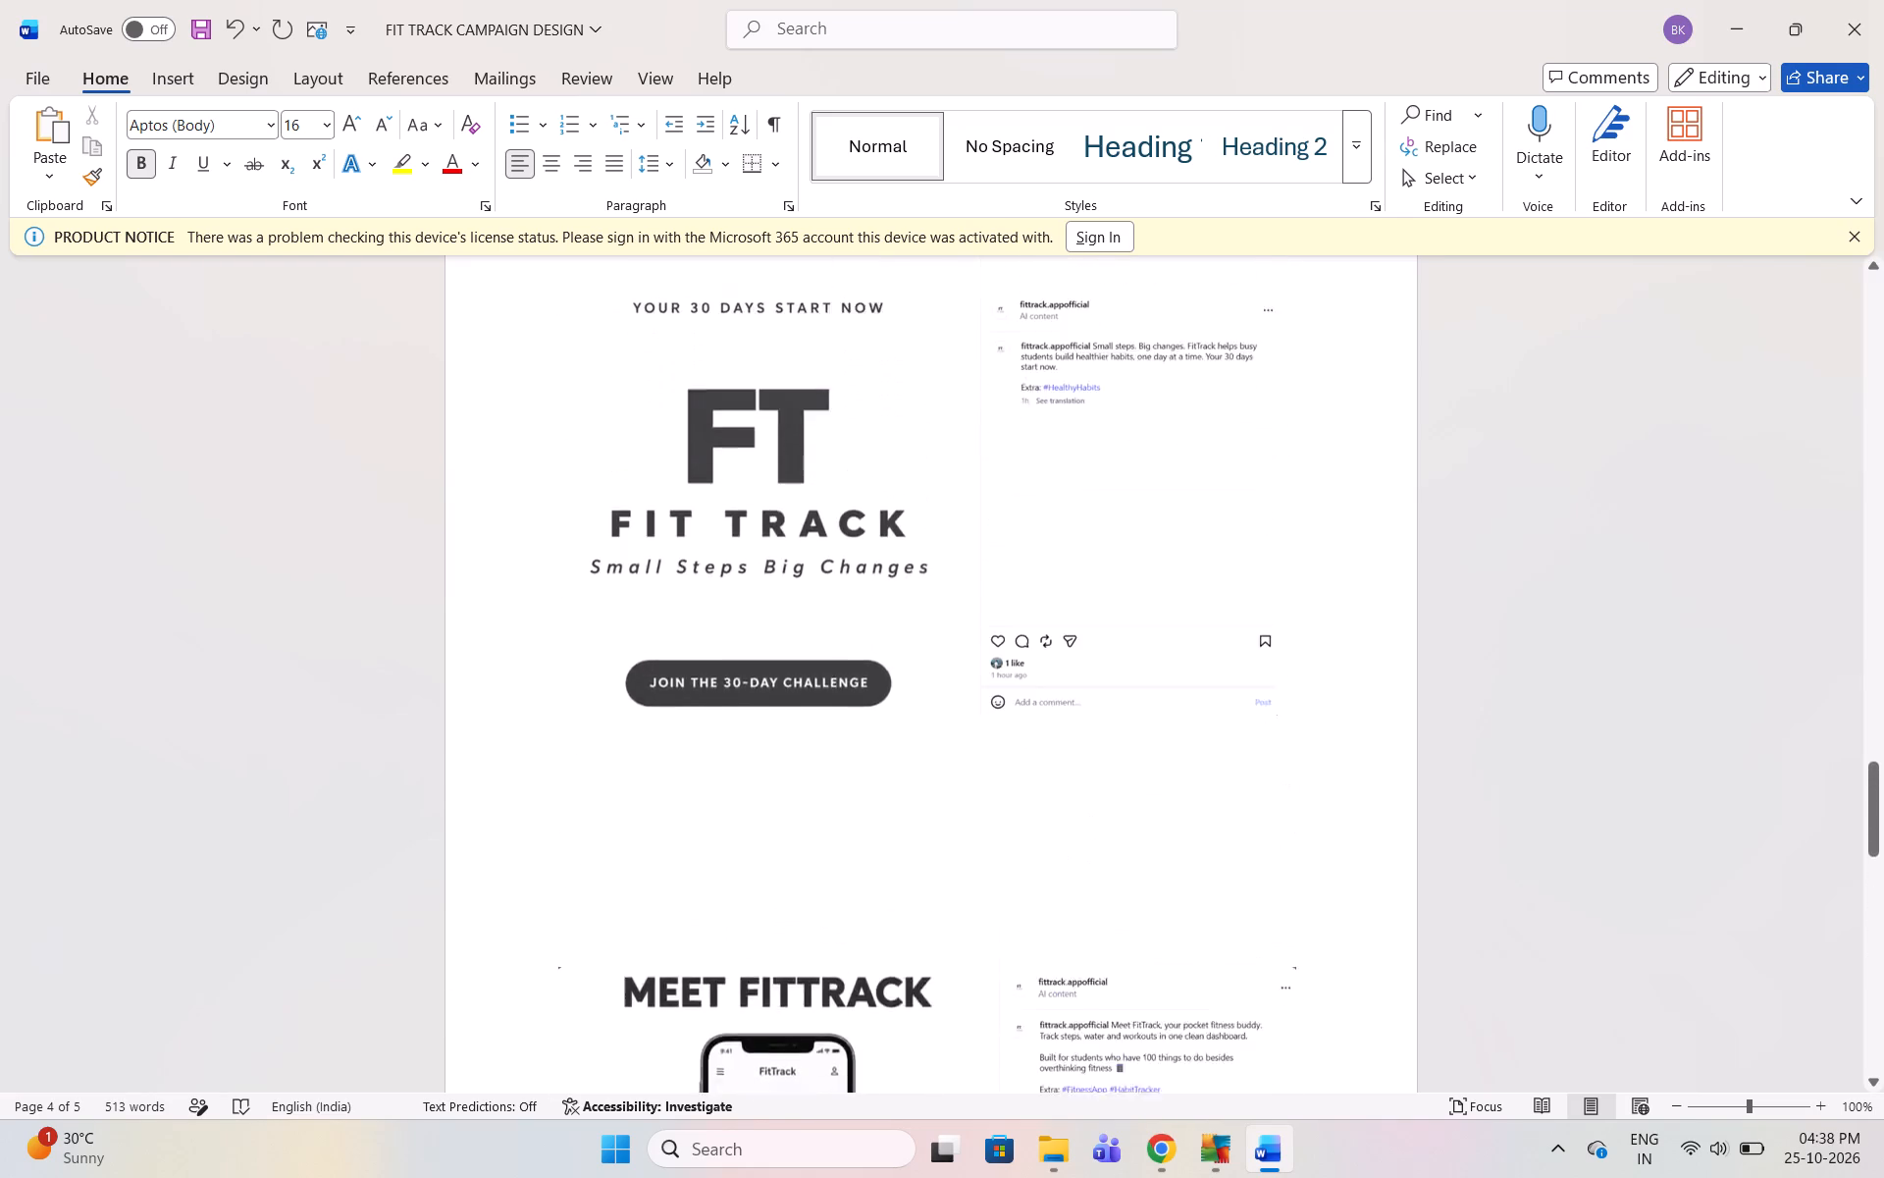
scroll(568, 775, up, 19)
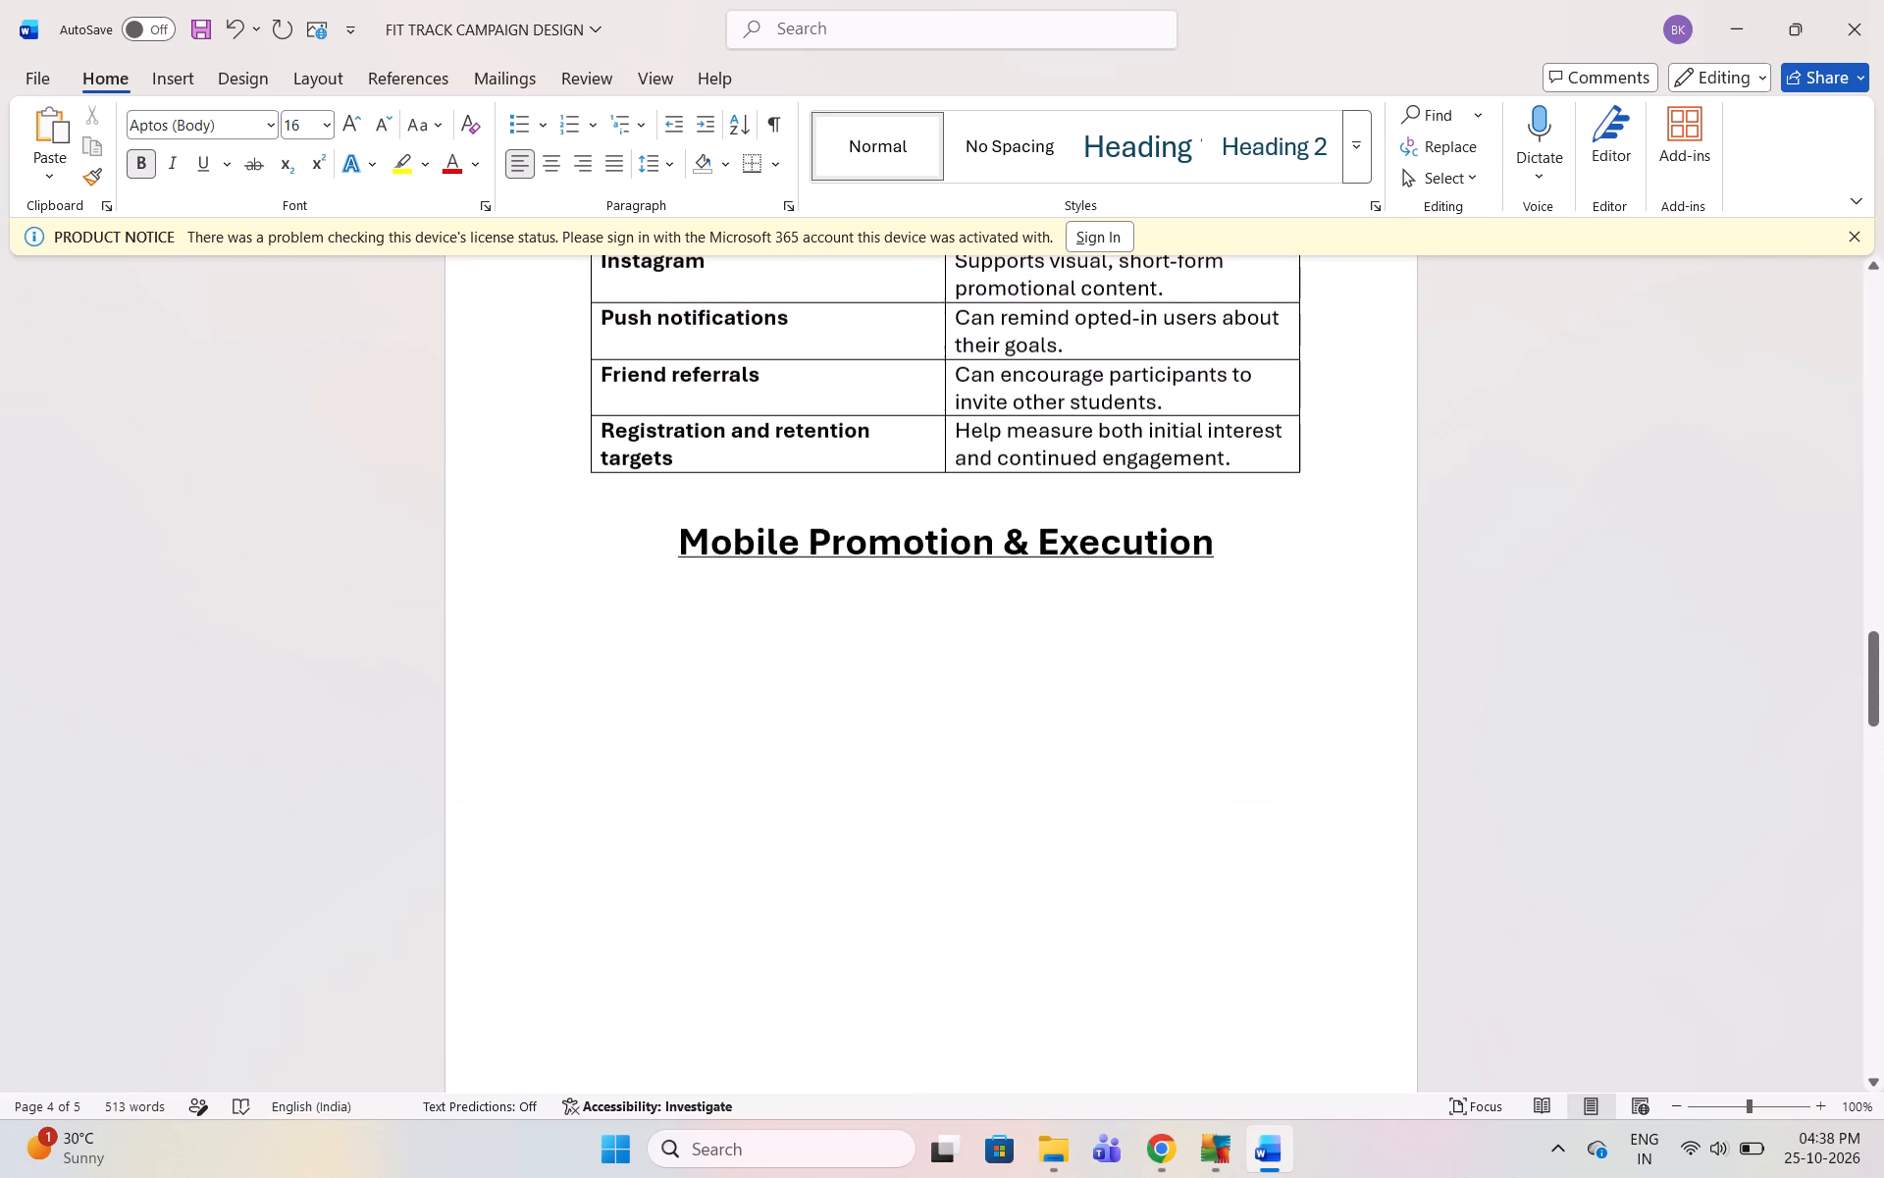
click(1169, 1007)
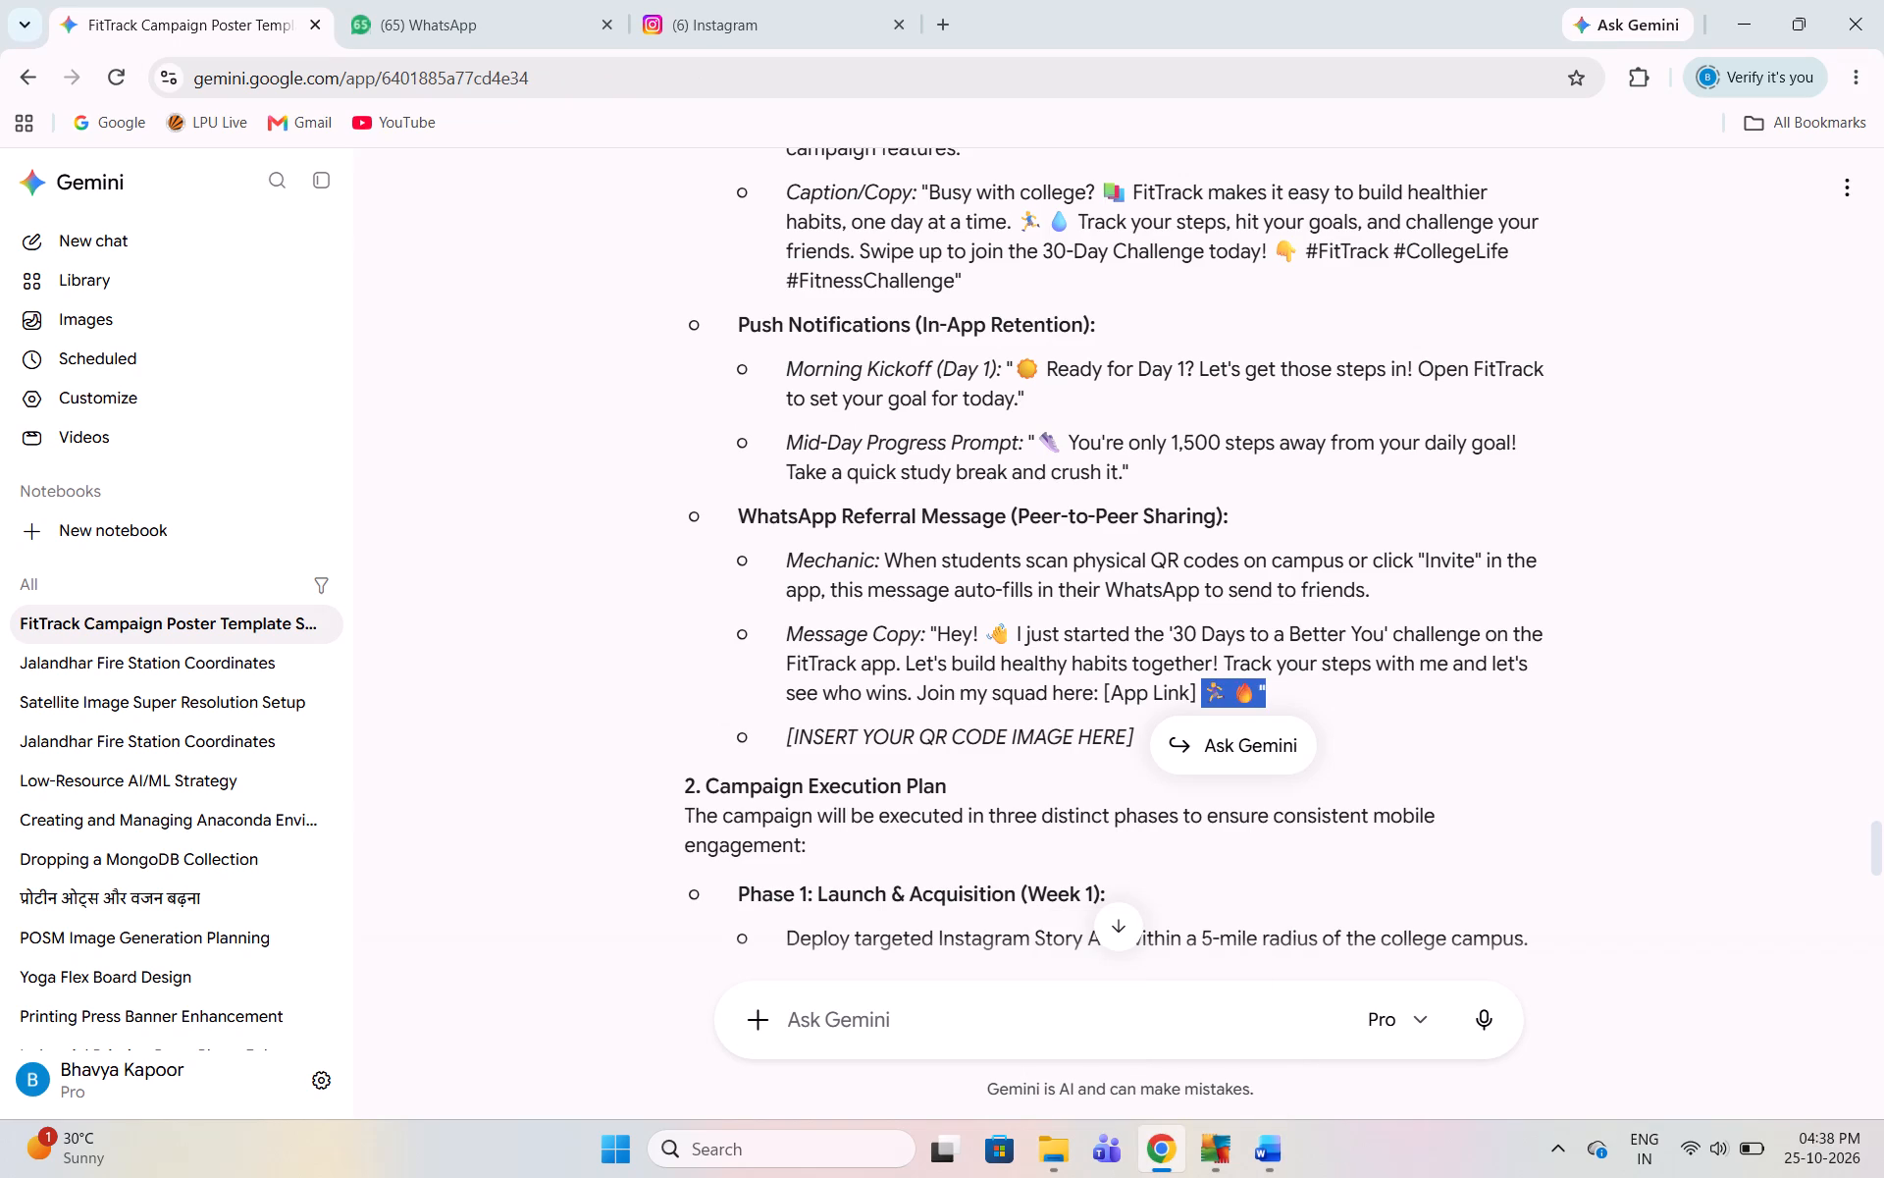
click(727, 31)
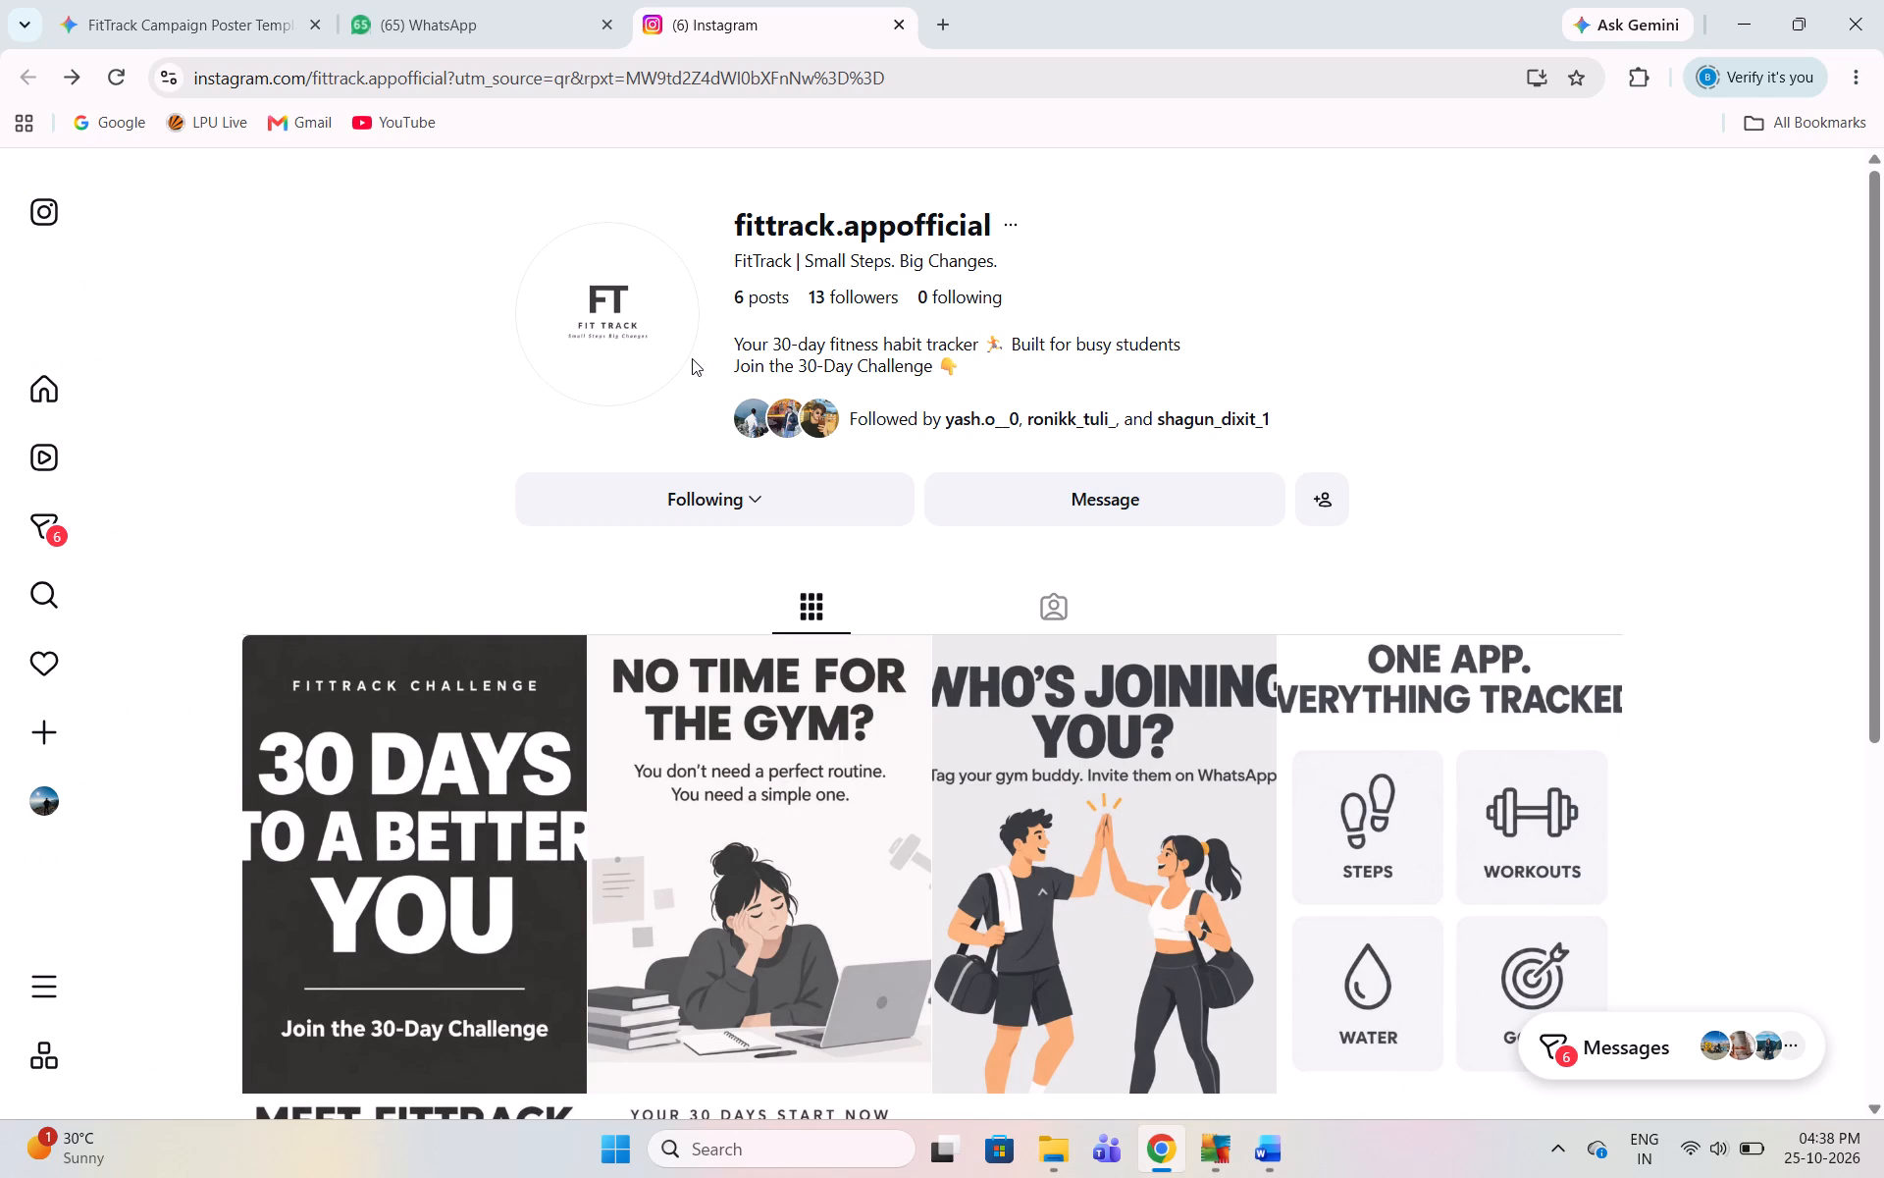
key(shift+super+s)
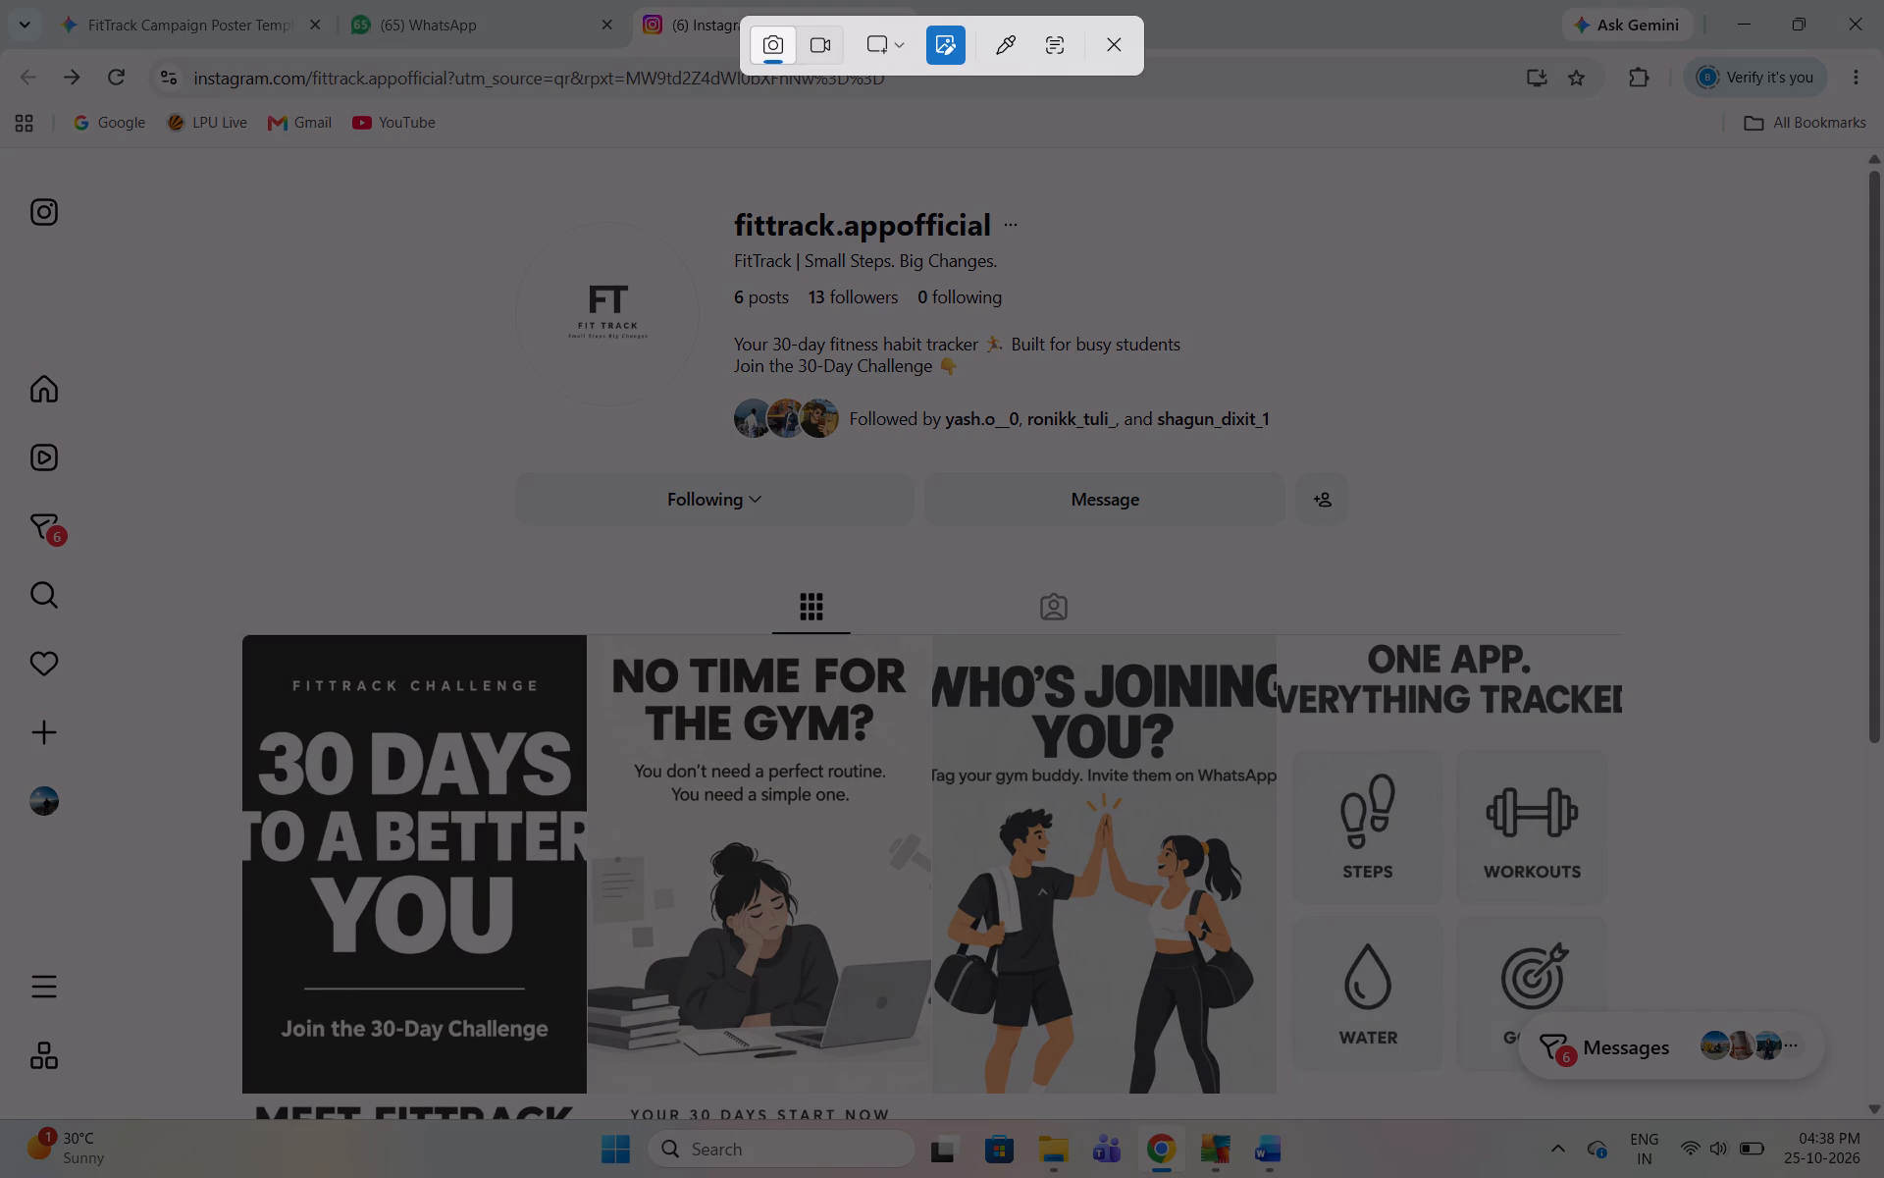
drag(0, 148, 1636, 854)
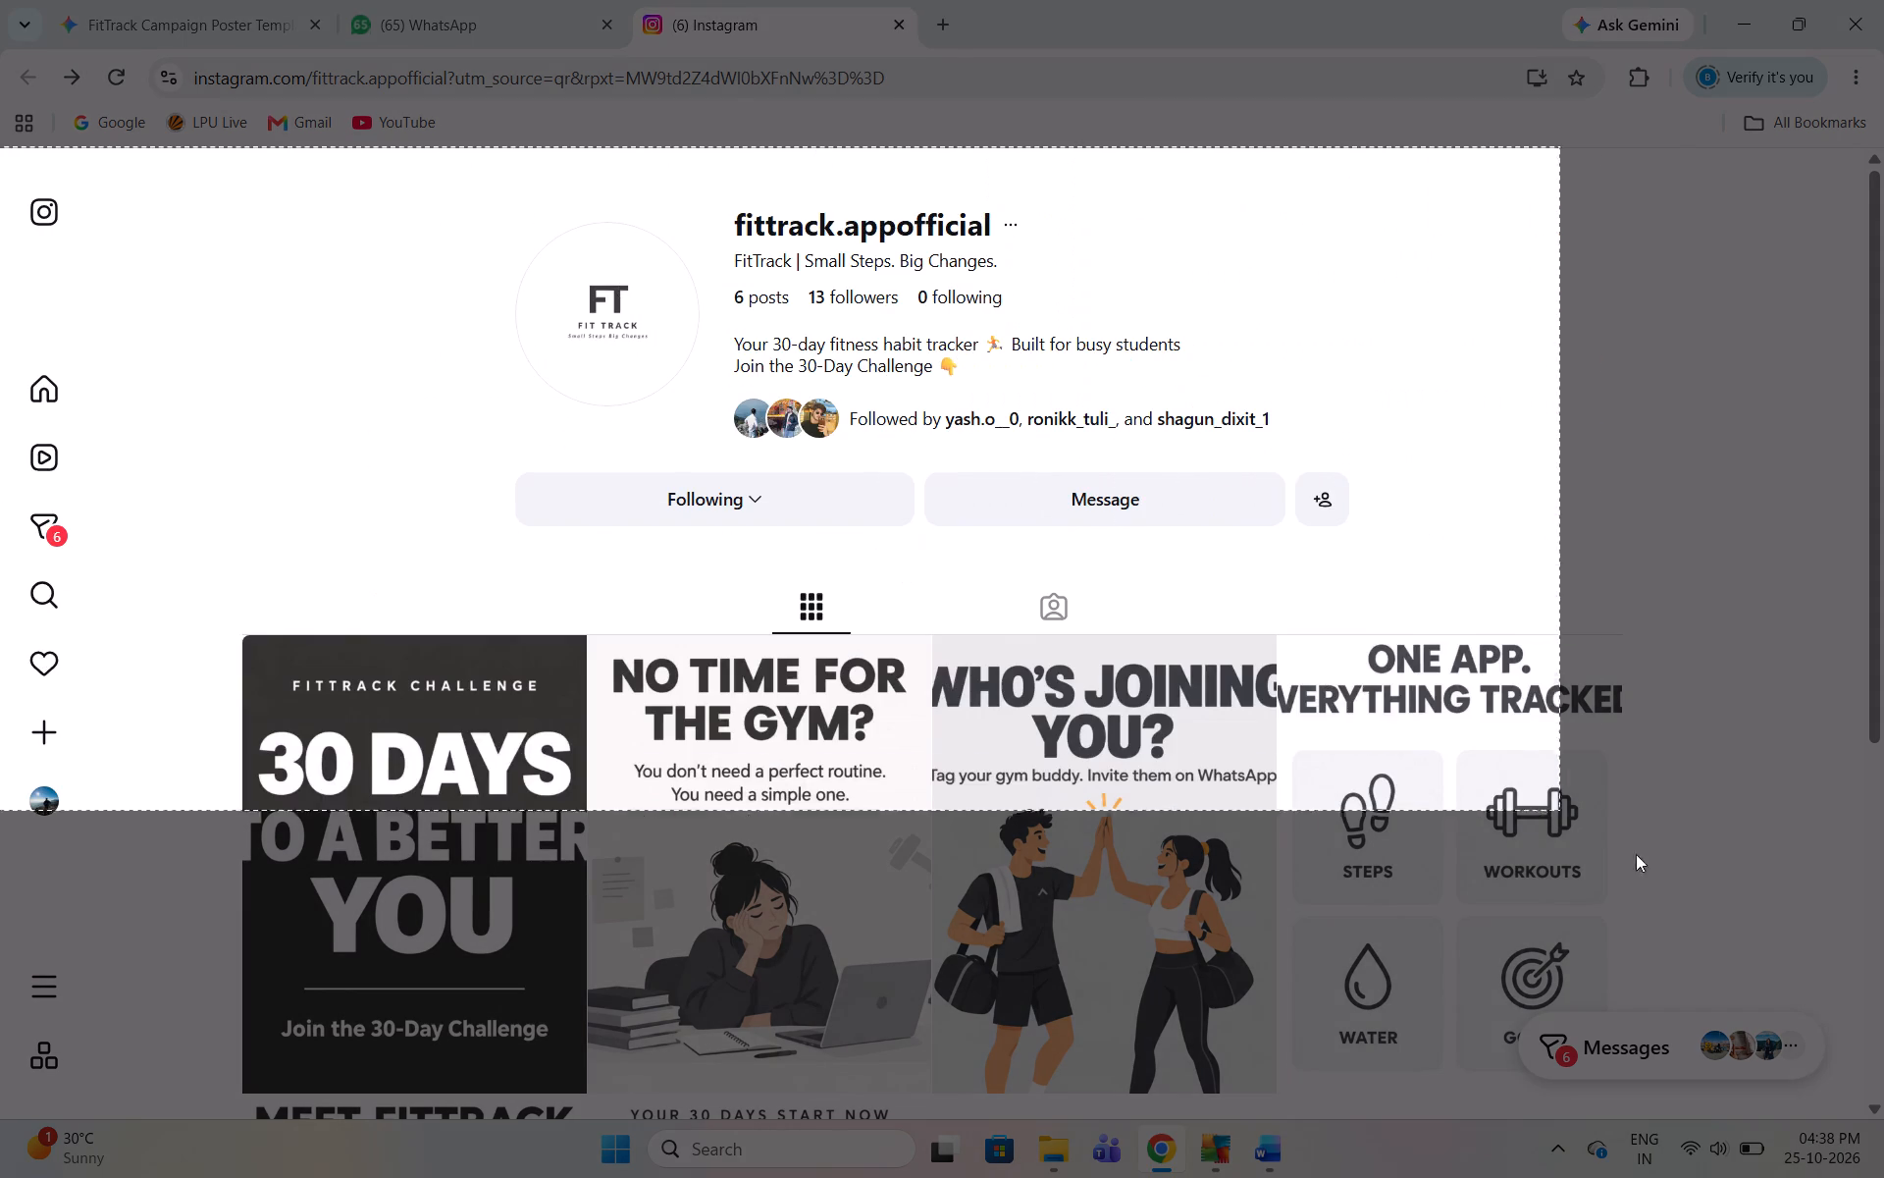
drag(1636, 854, 1883, 1130)
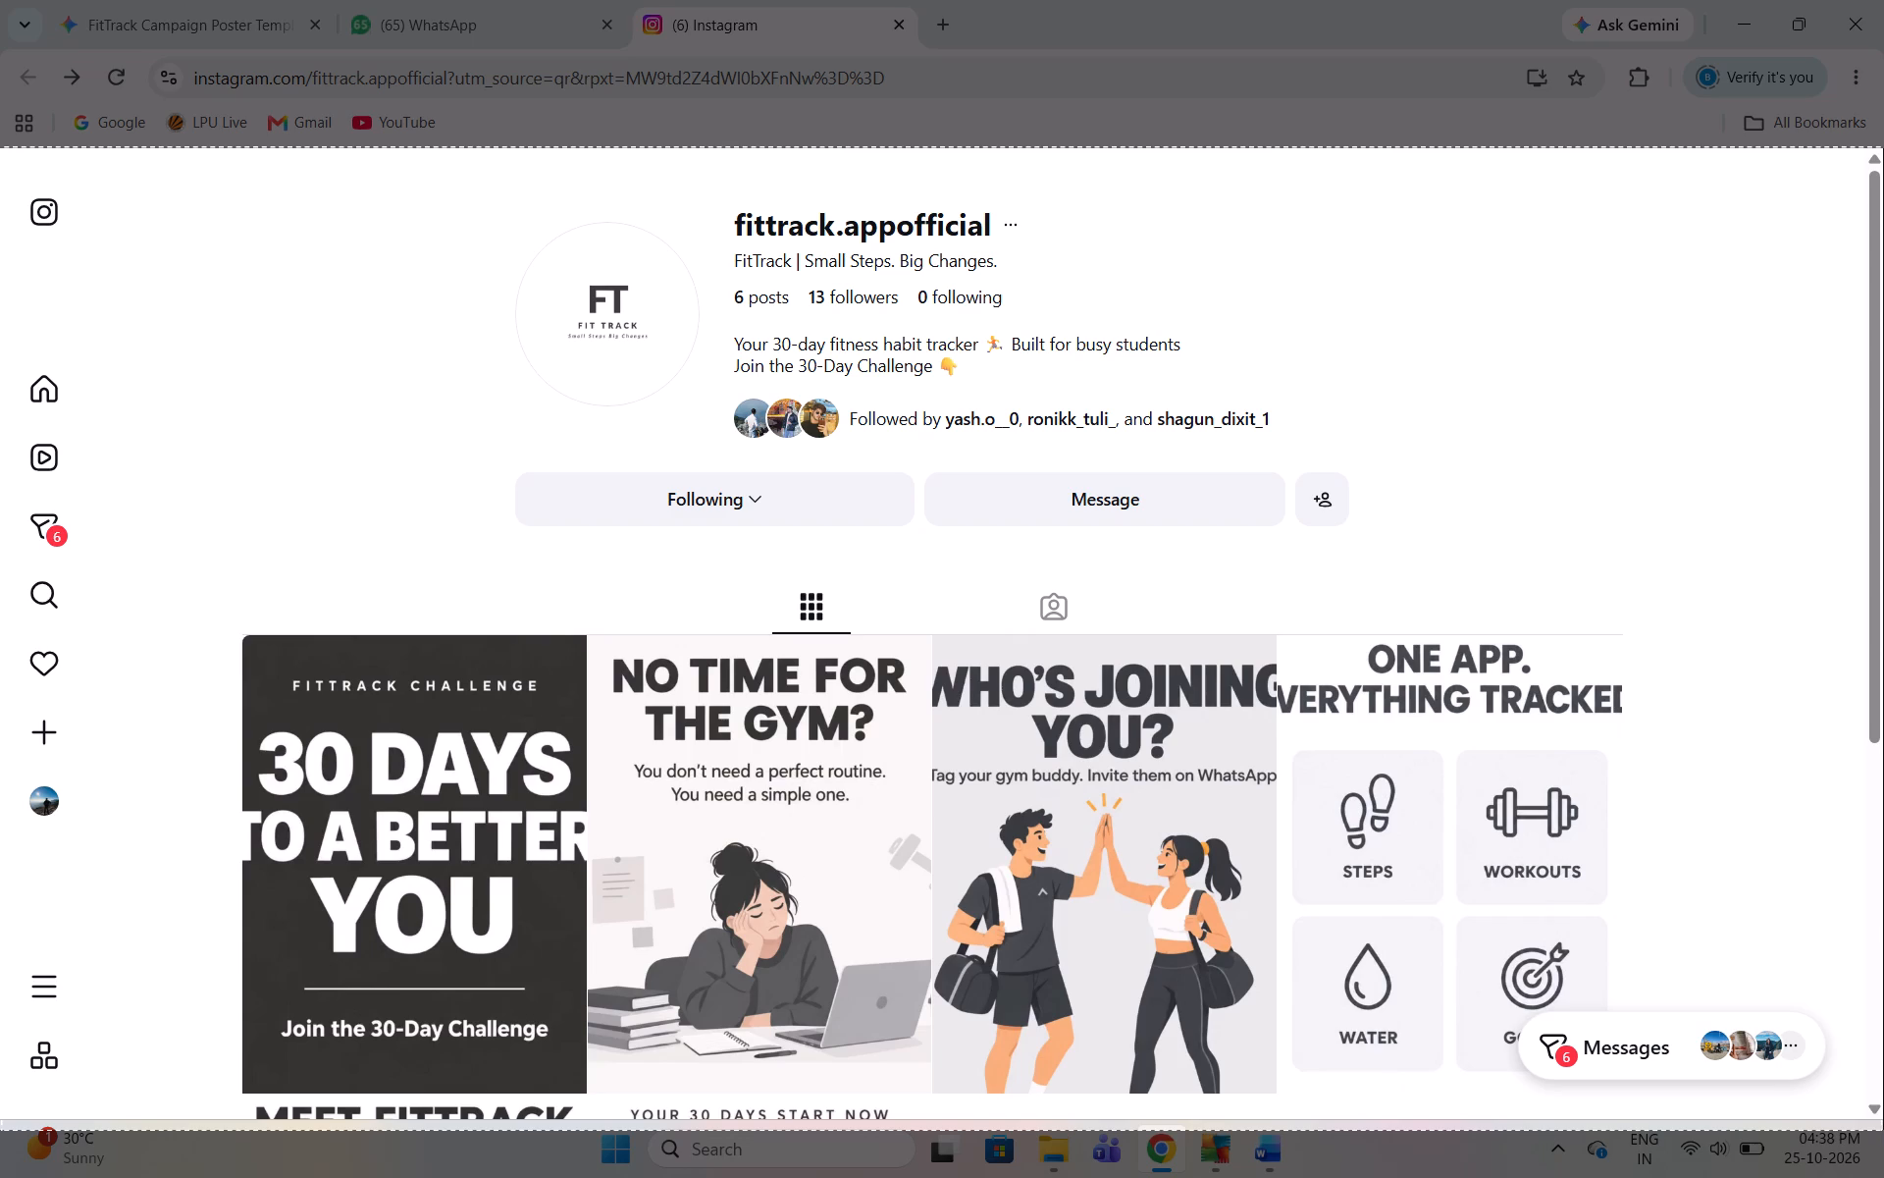
drag(1883, 1130, 1883, 1122)
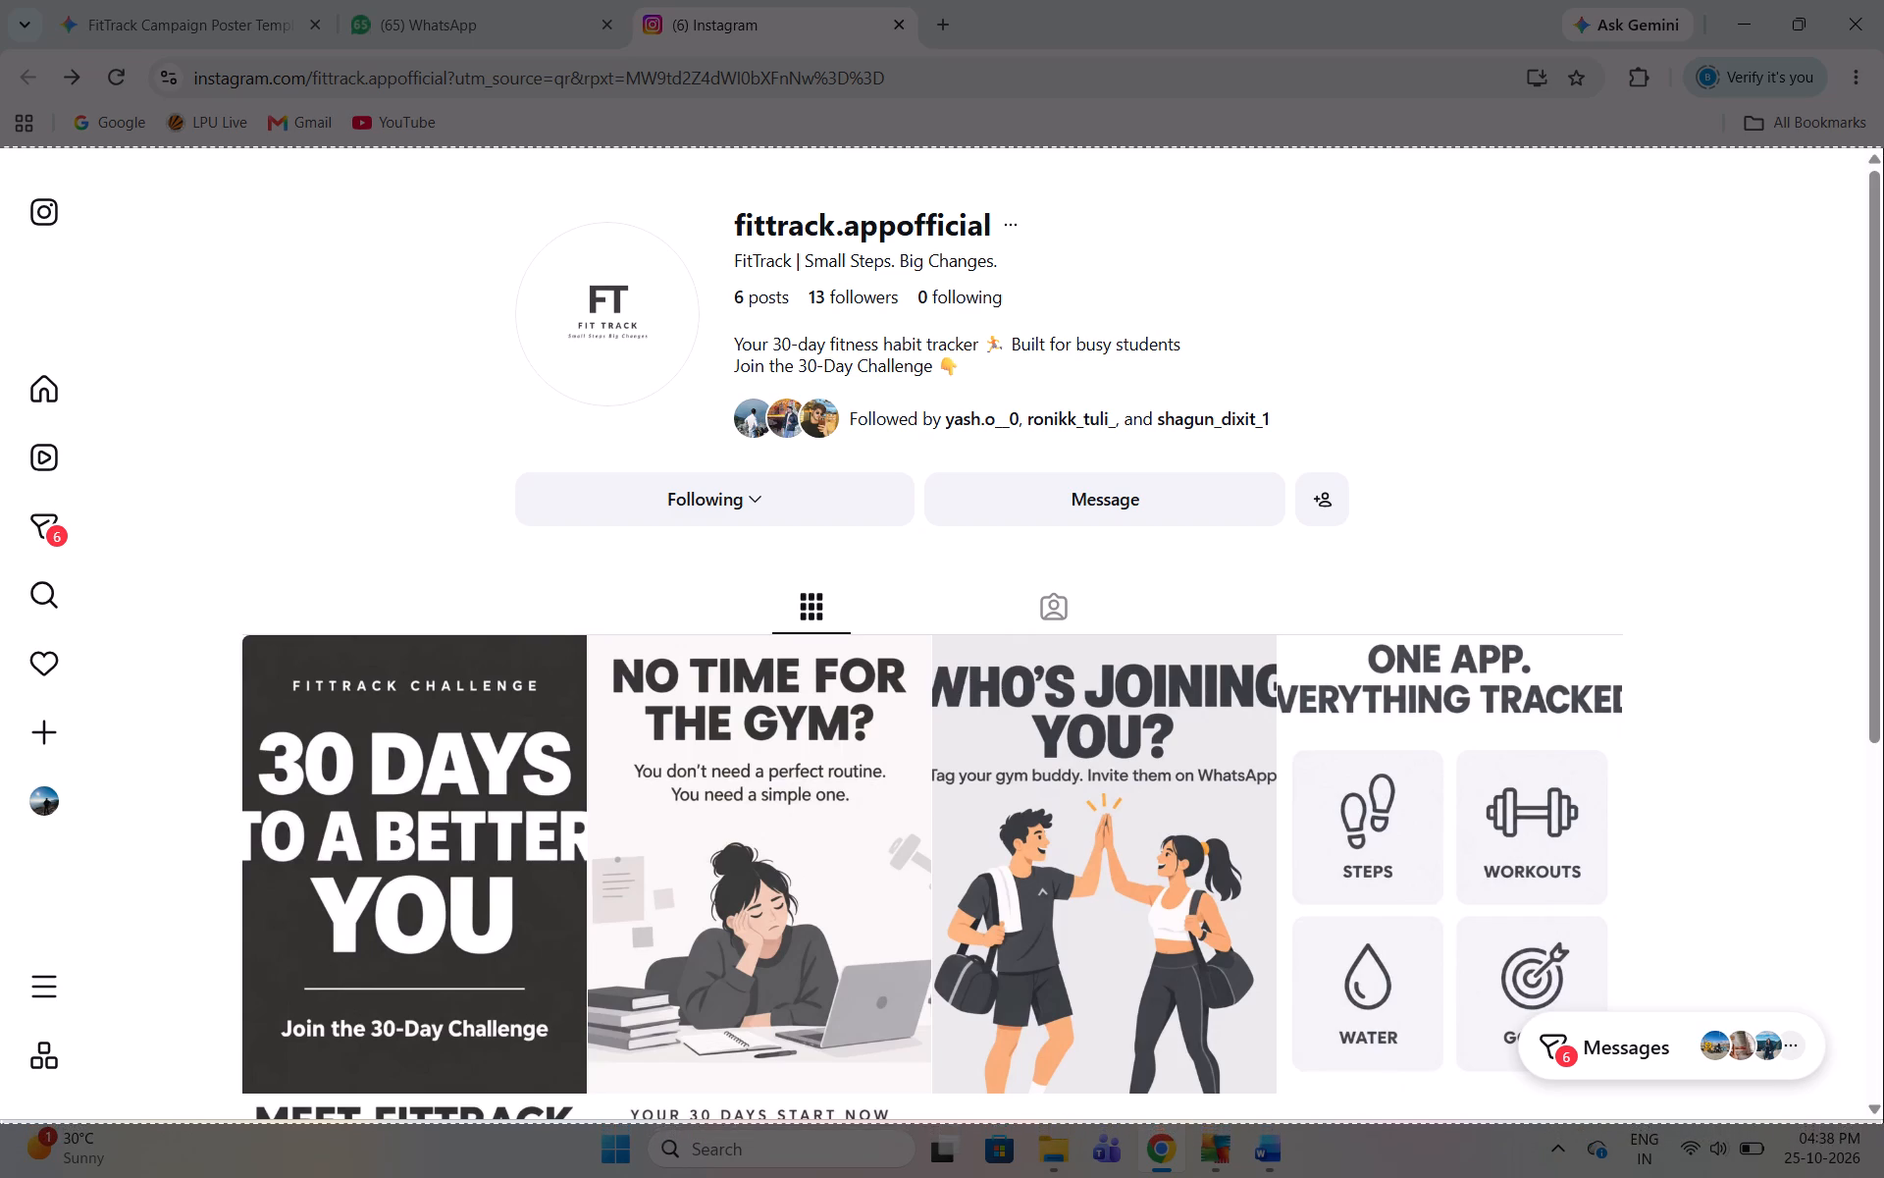
drag(1883, 1122, 1883, 1121)
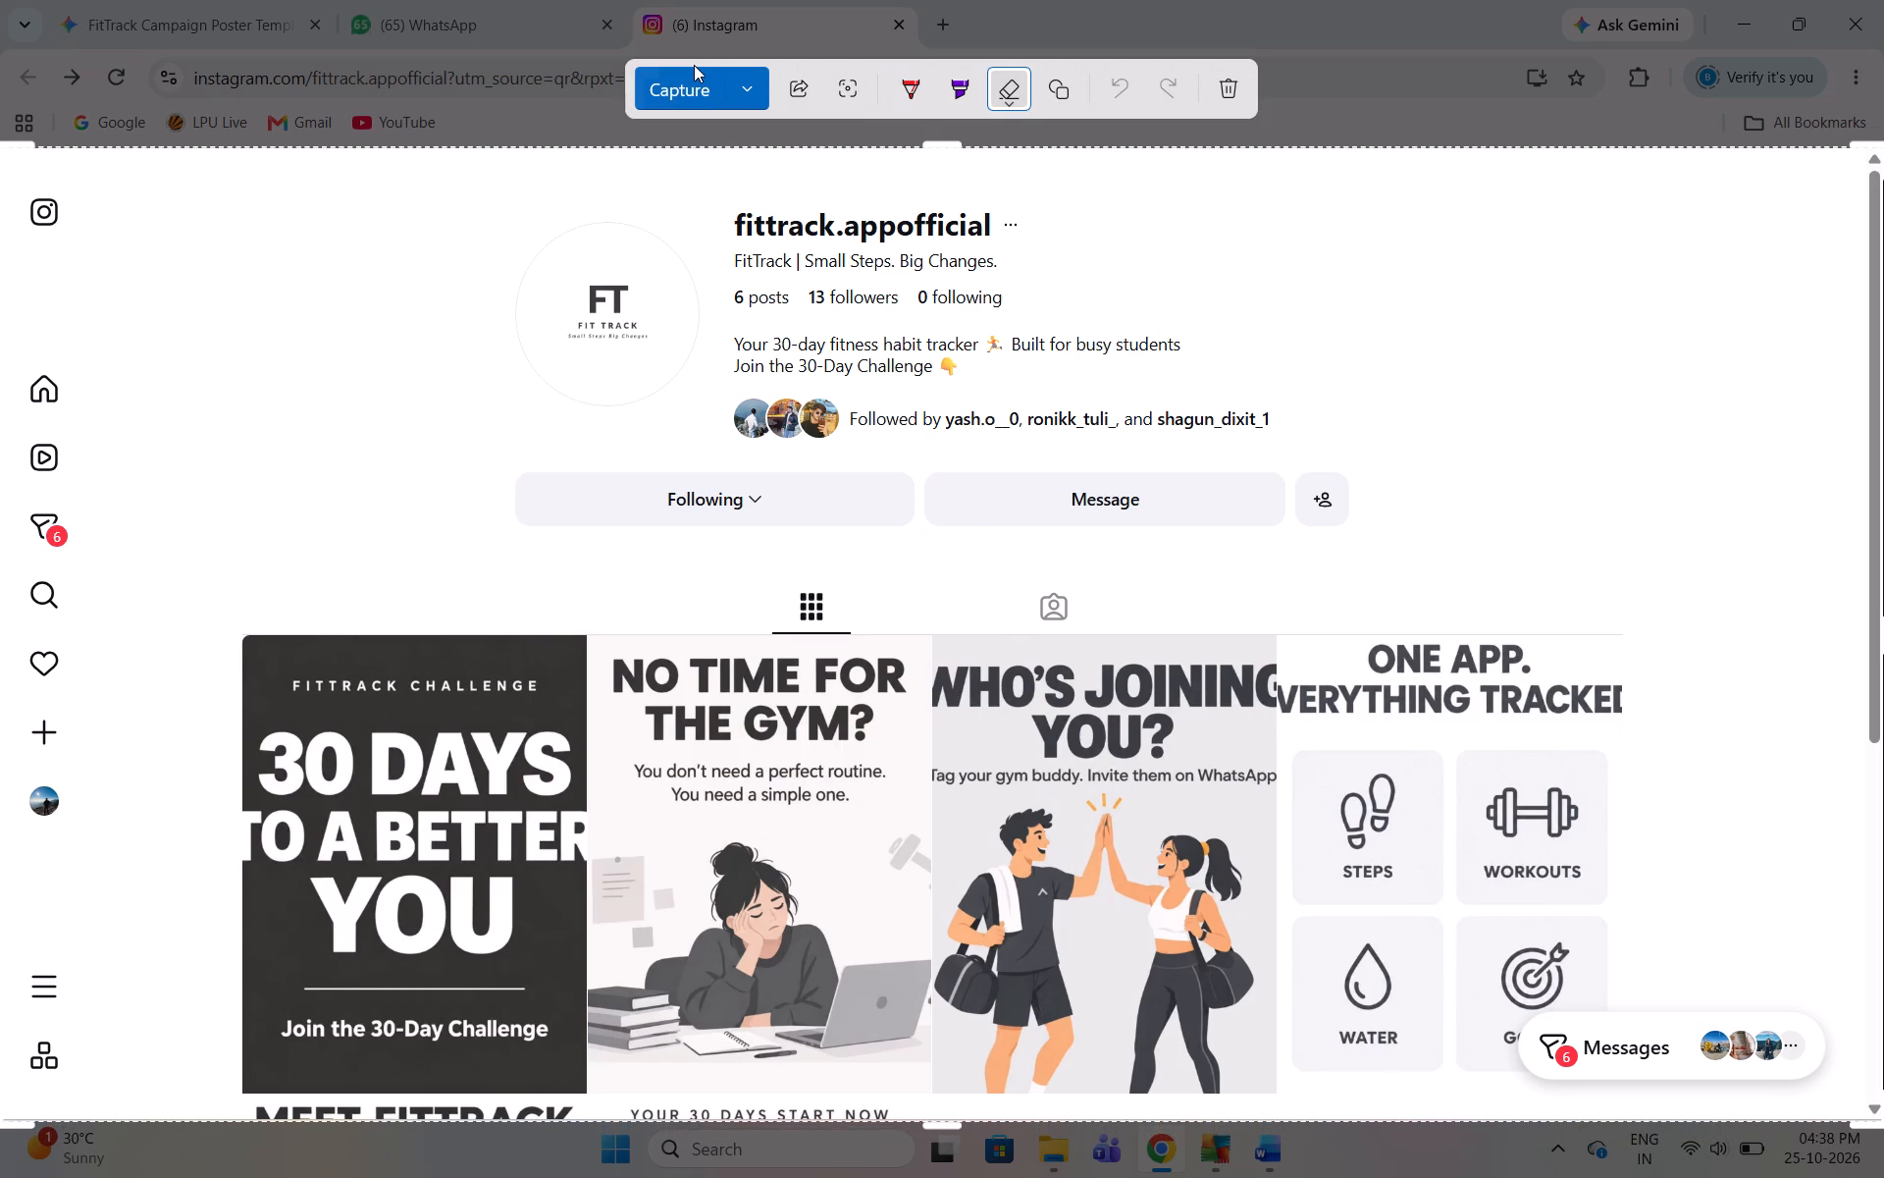
click(683, 74)
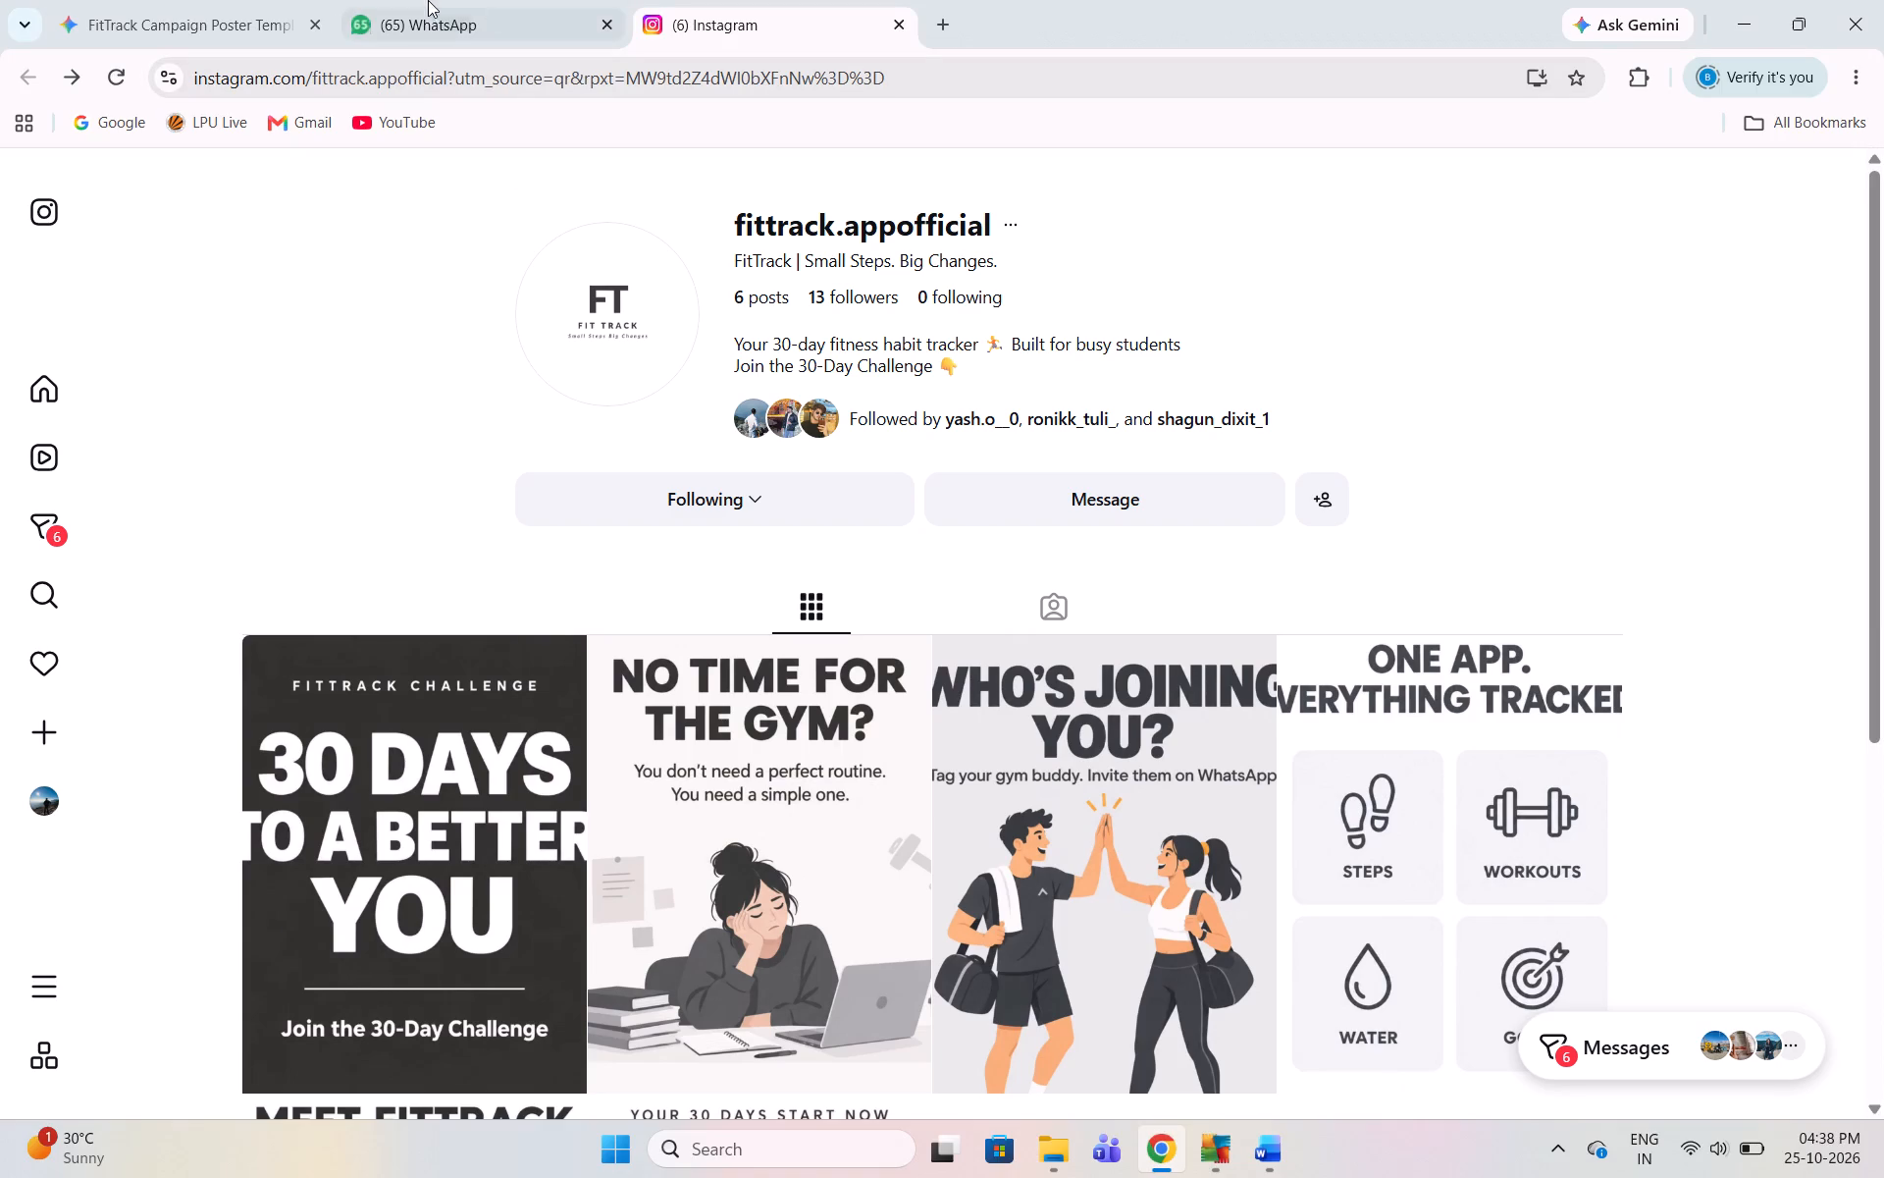